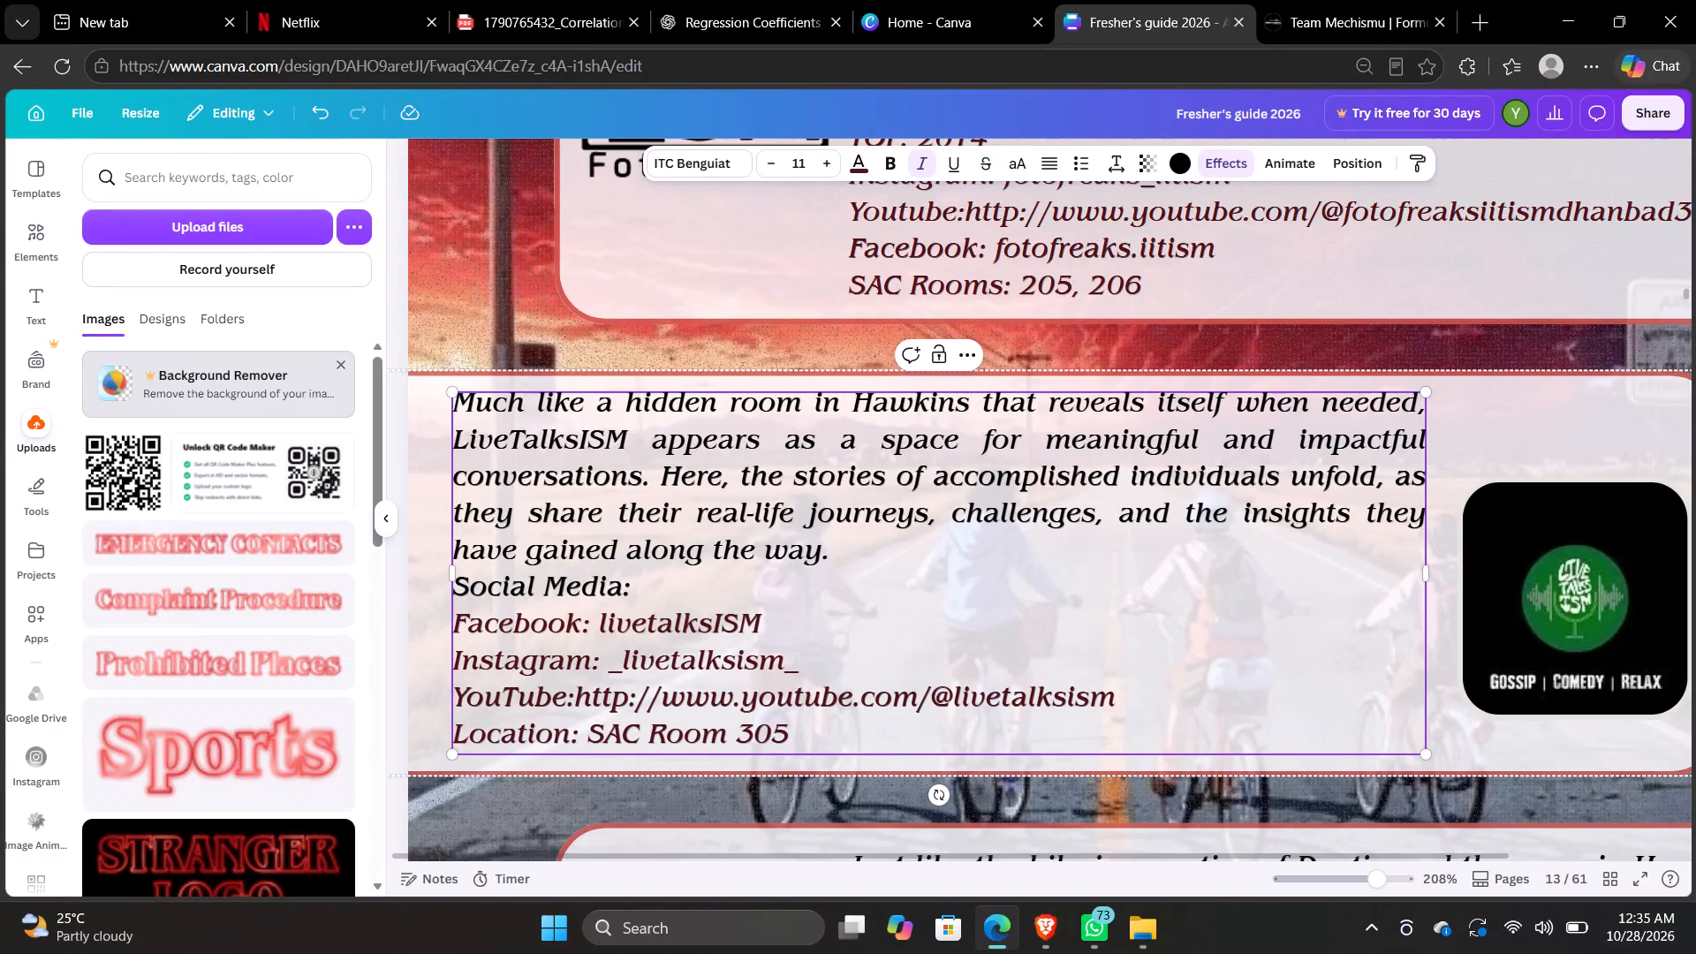
# Go to the Clubs page with the Rhythm entry and briefly check the club Instagram profile open in Brave before returning to the guide.
pyautogui.scroll(-2, 1299, 488)
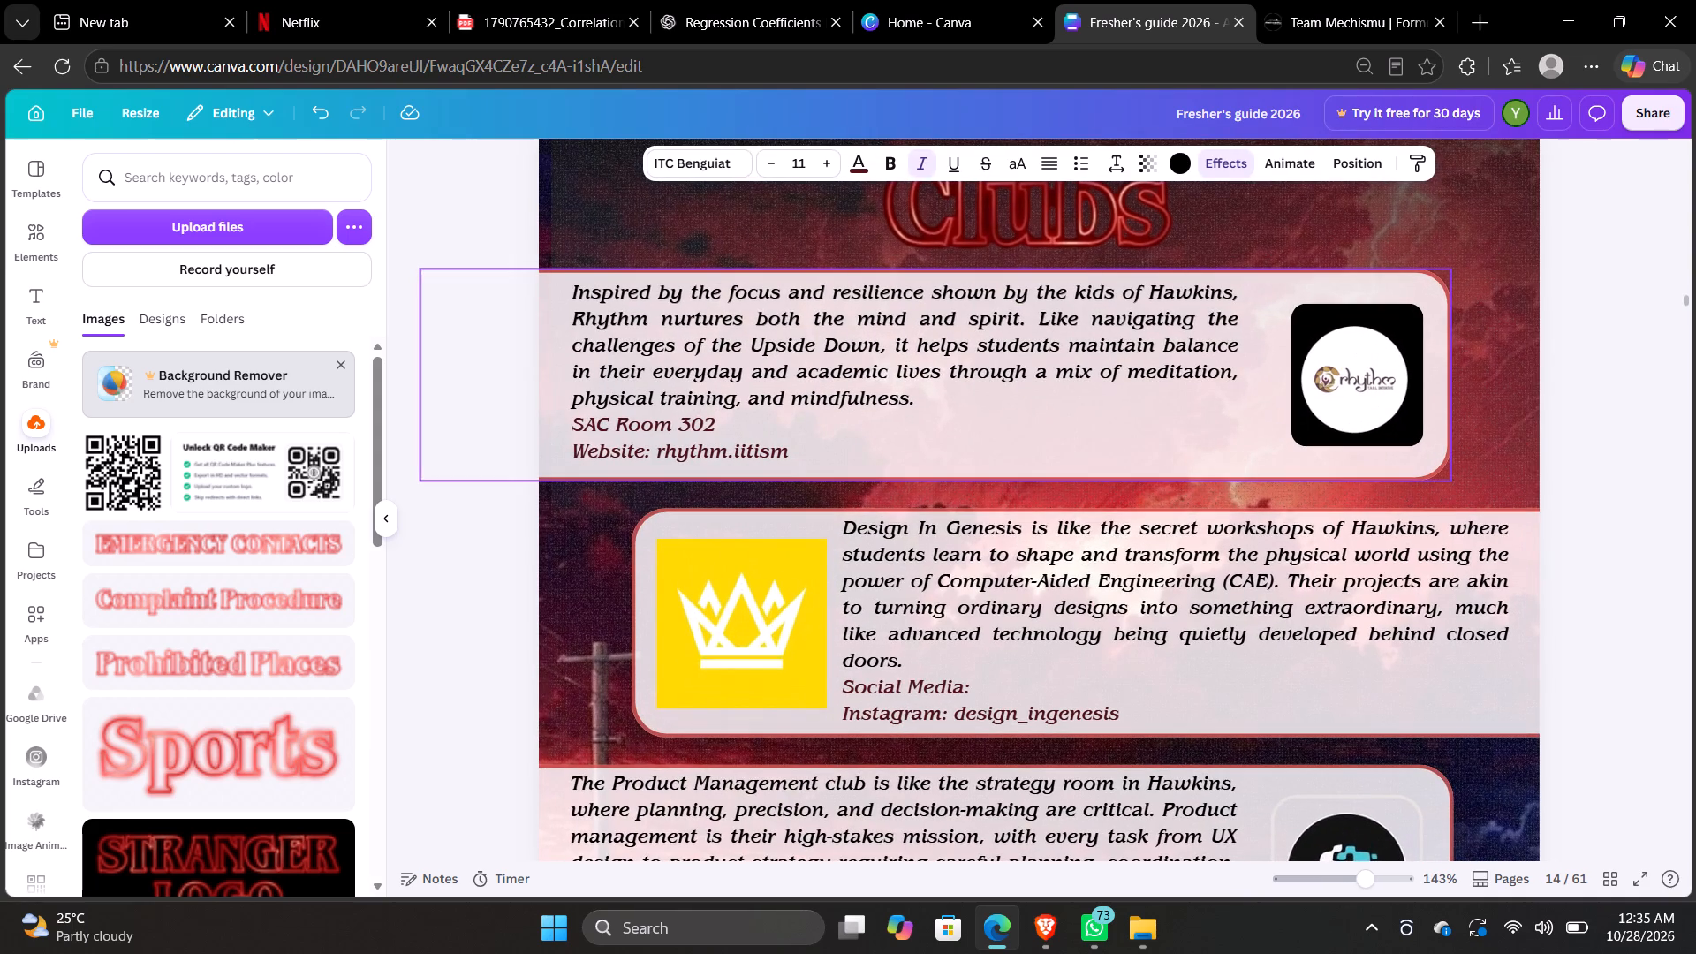
pyautogui.click(1061, 936)
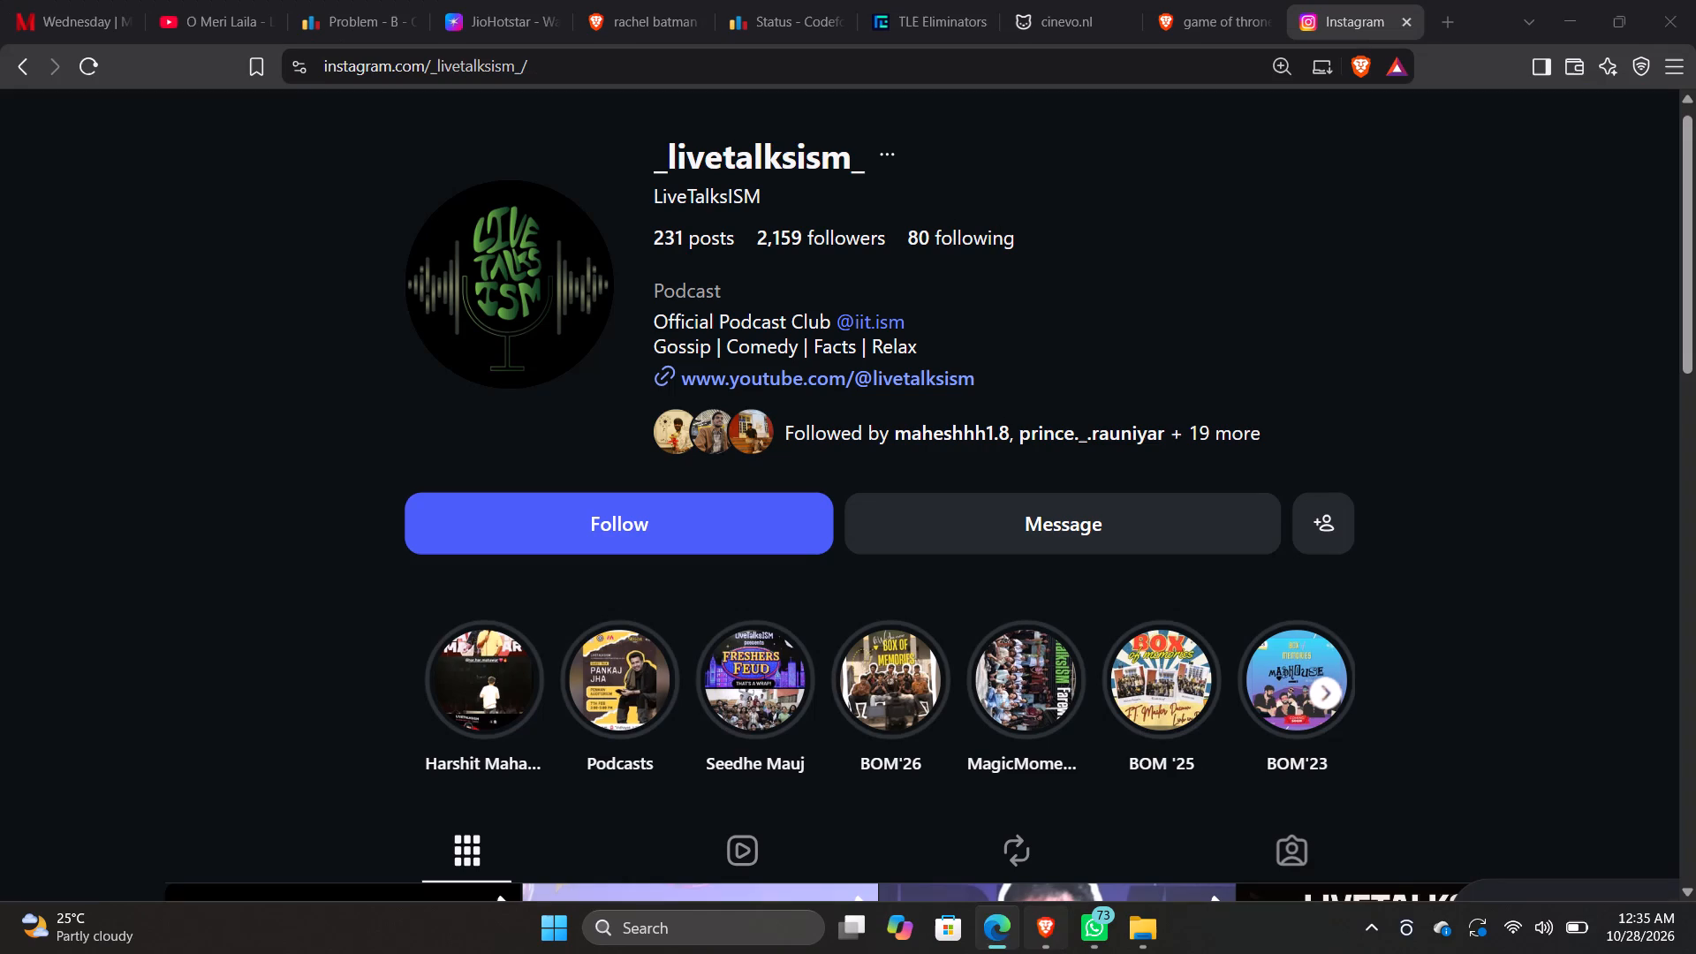
pyautogui.click(1061, 936)
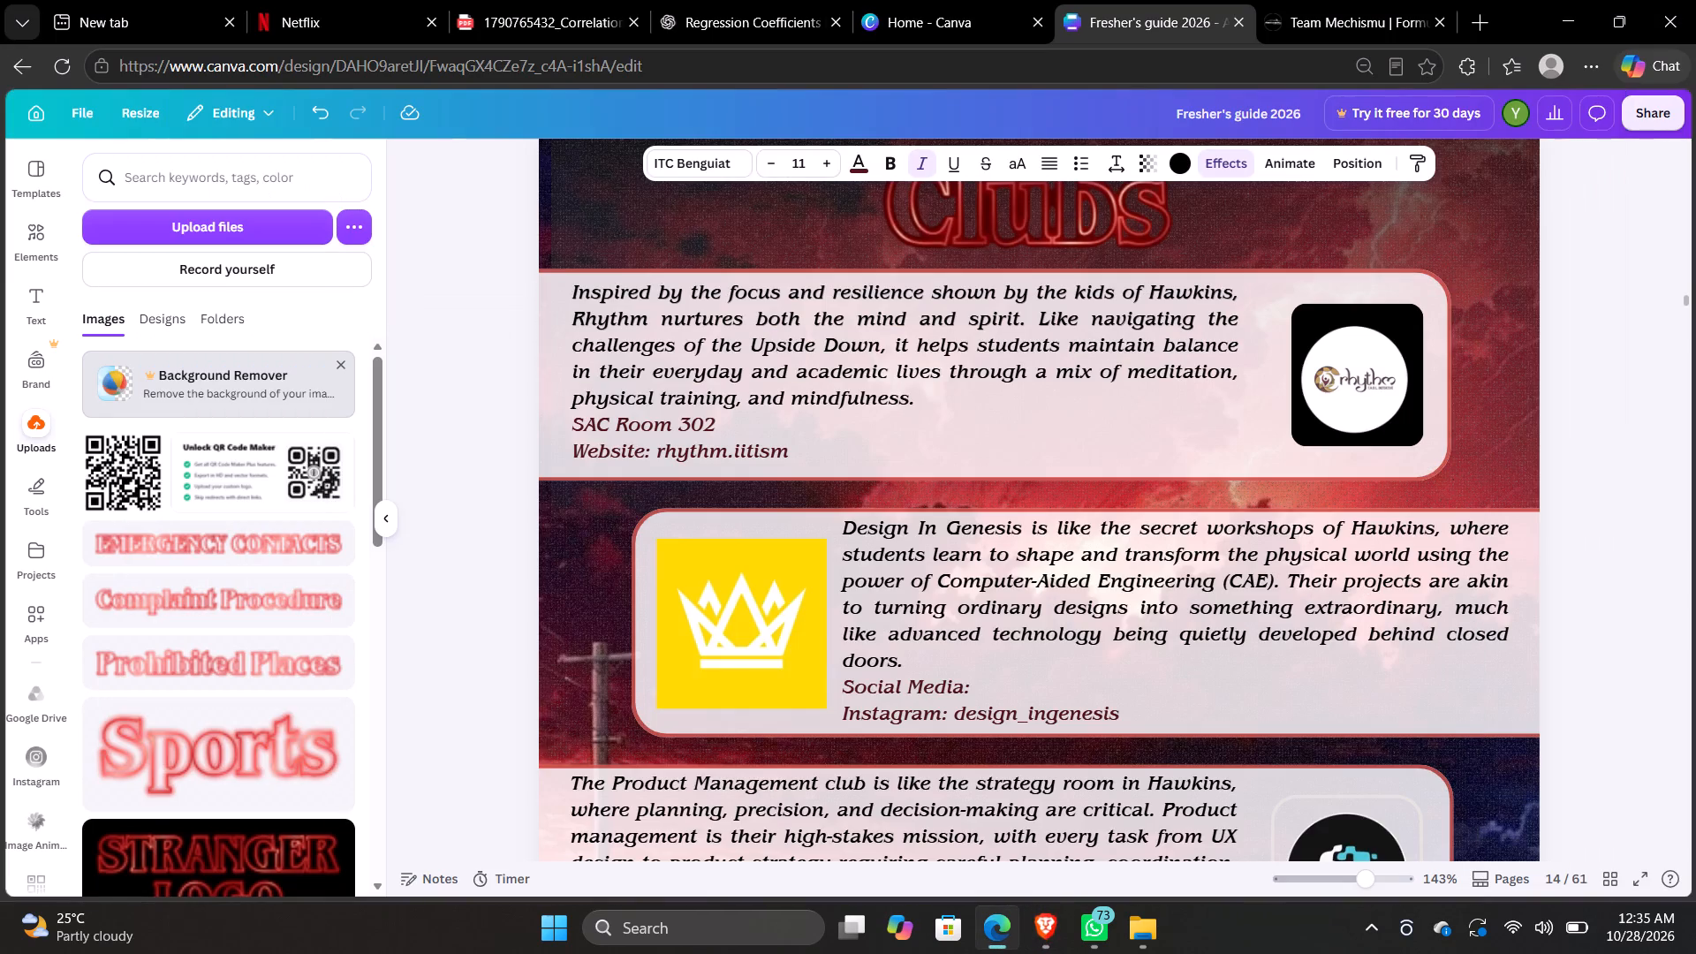
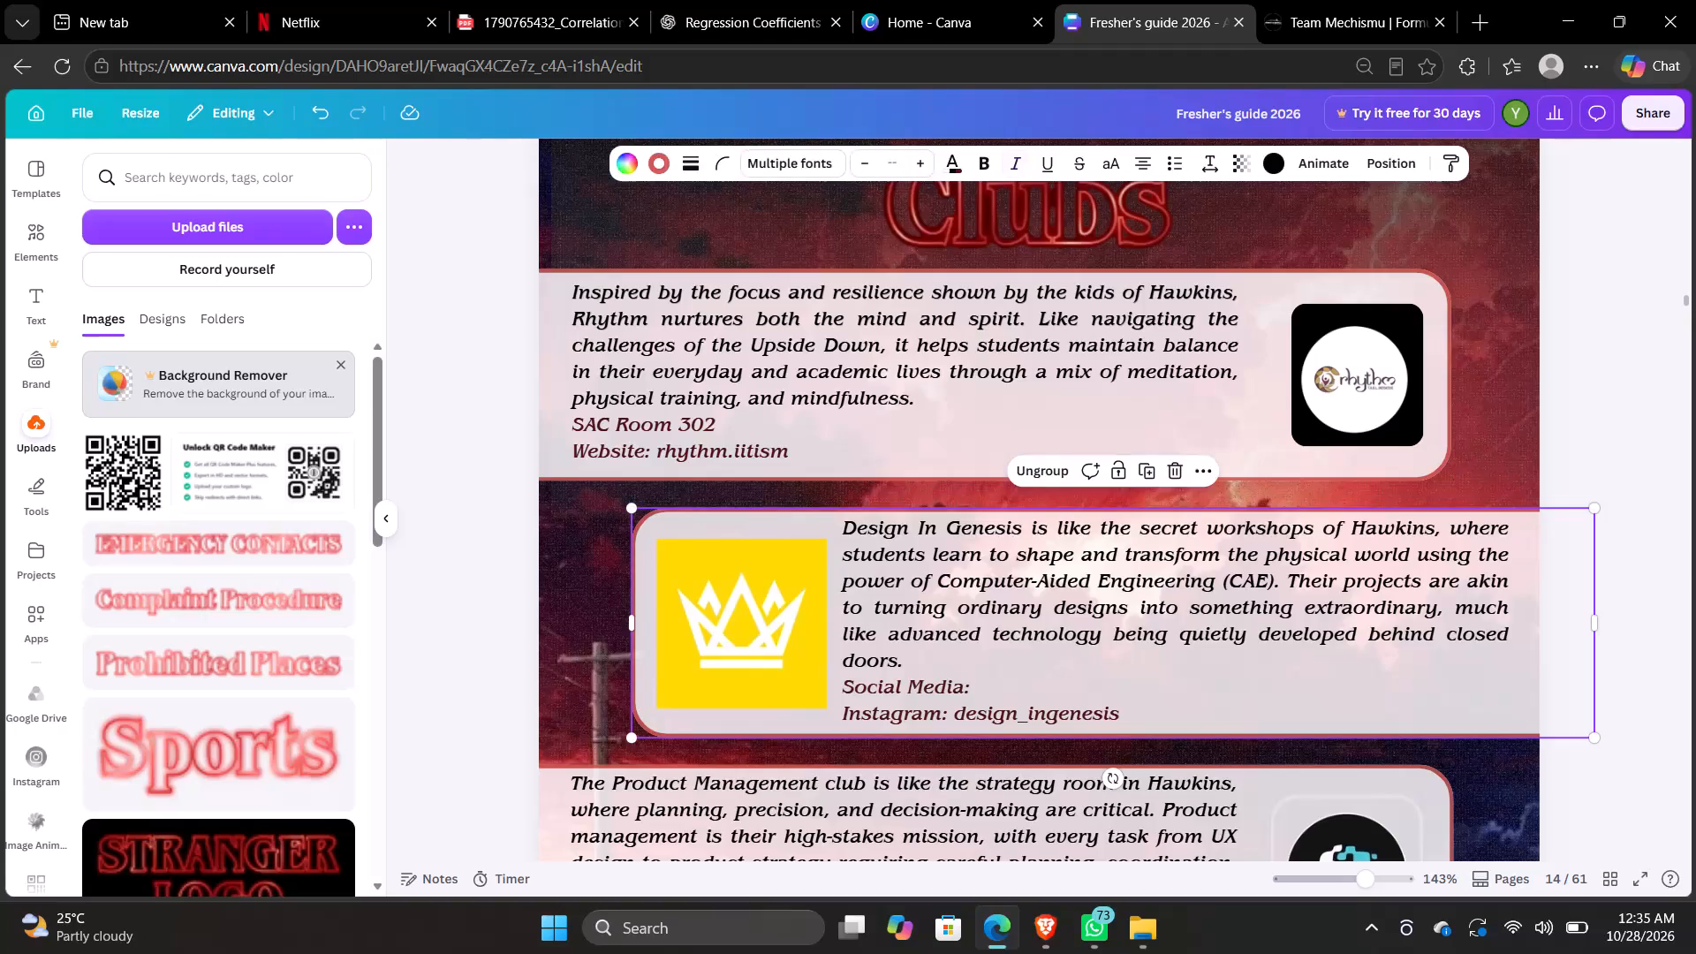
# Replace the "Website:" label in the Rhythm entry with the "Instagram:" label copied from the Design In Genesis entry.
pyautogui.click(949, 716)
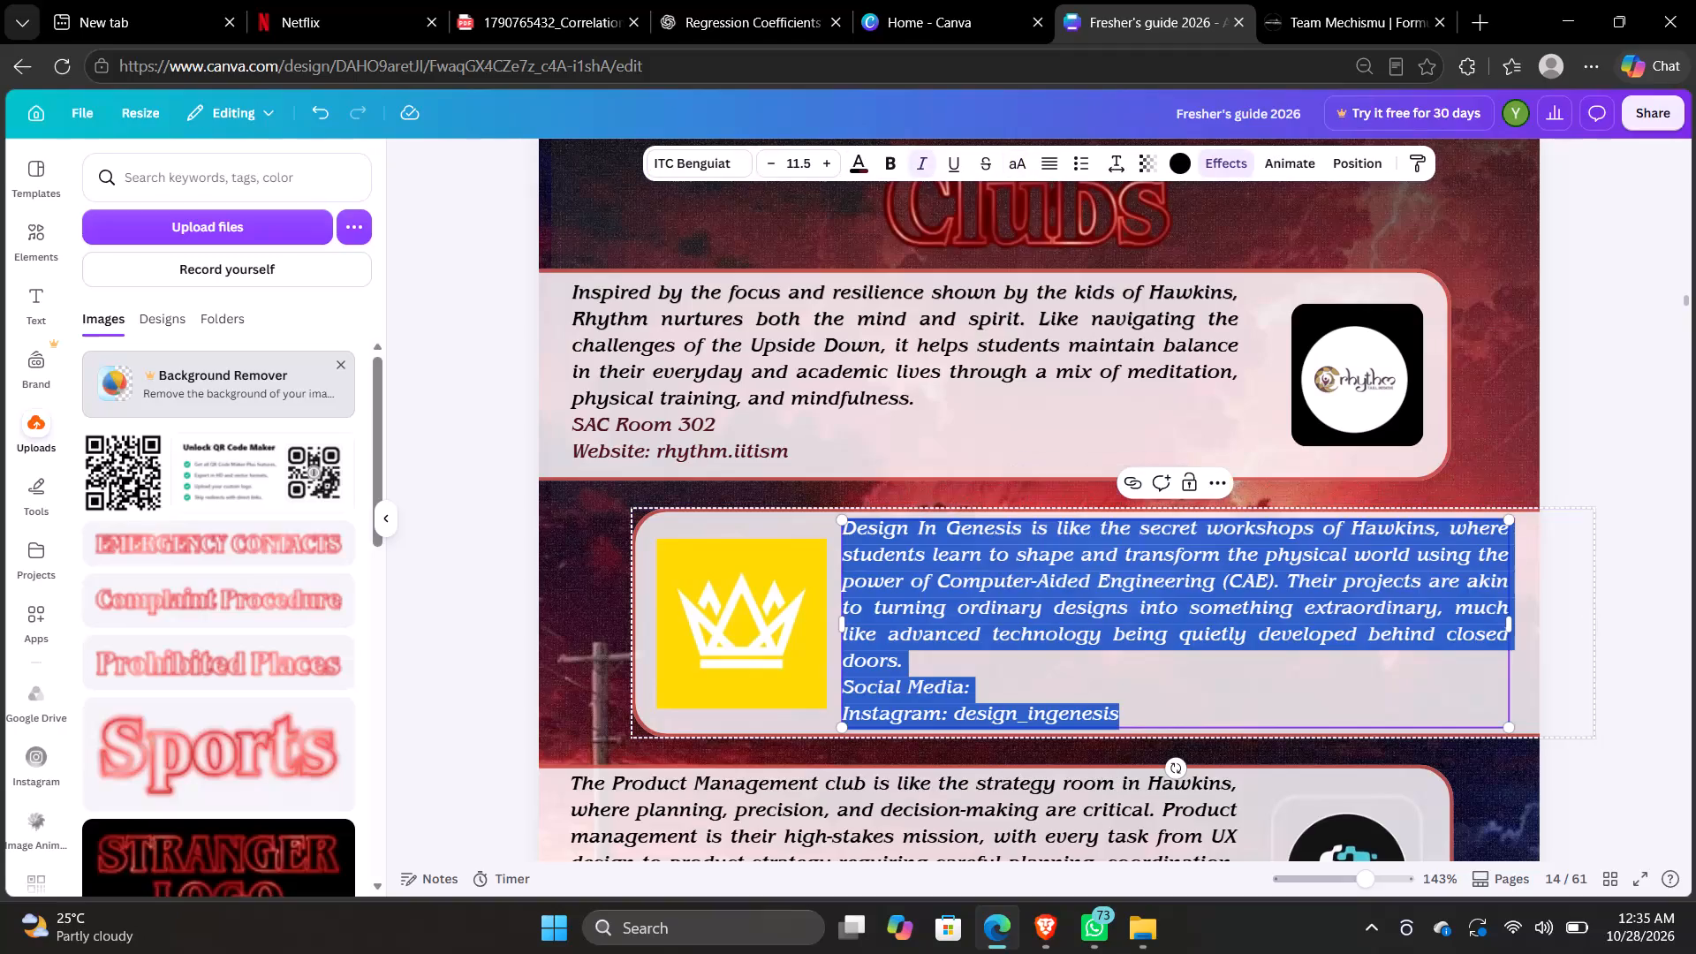
pyautogui.click(949, 716)
pyautogui.moveTo(949, 716); pyautogui.dragTo(846, 722)
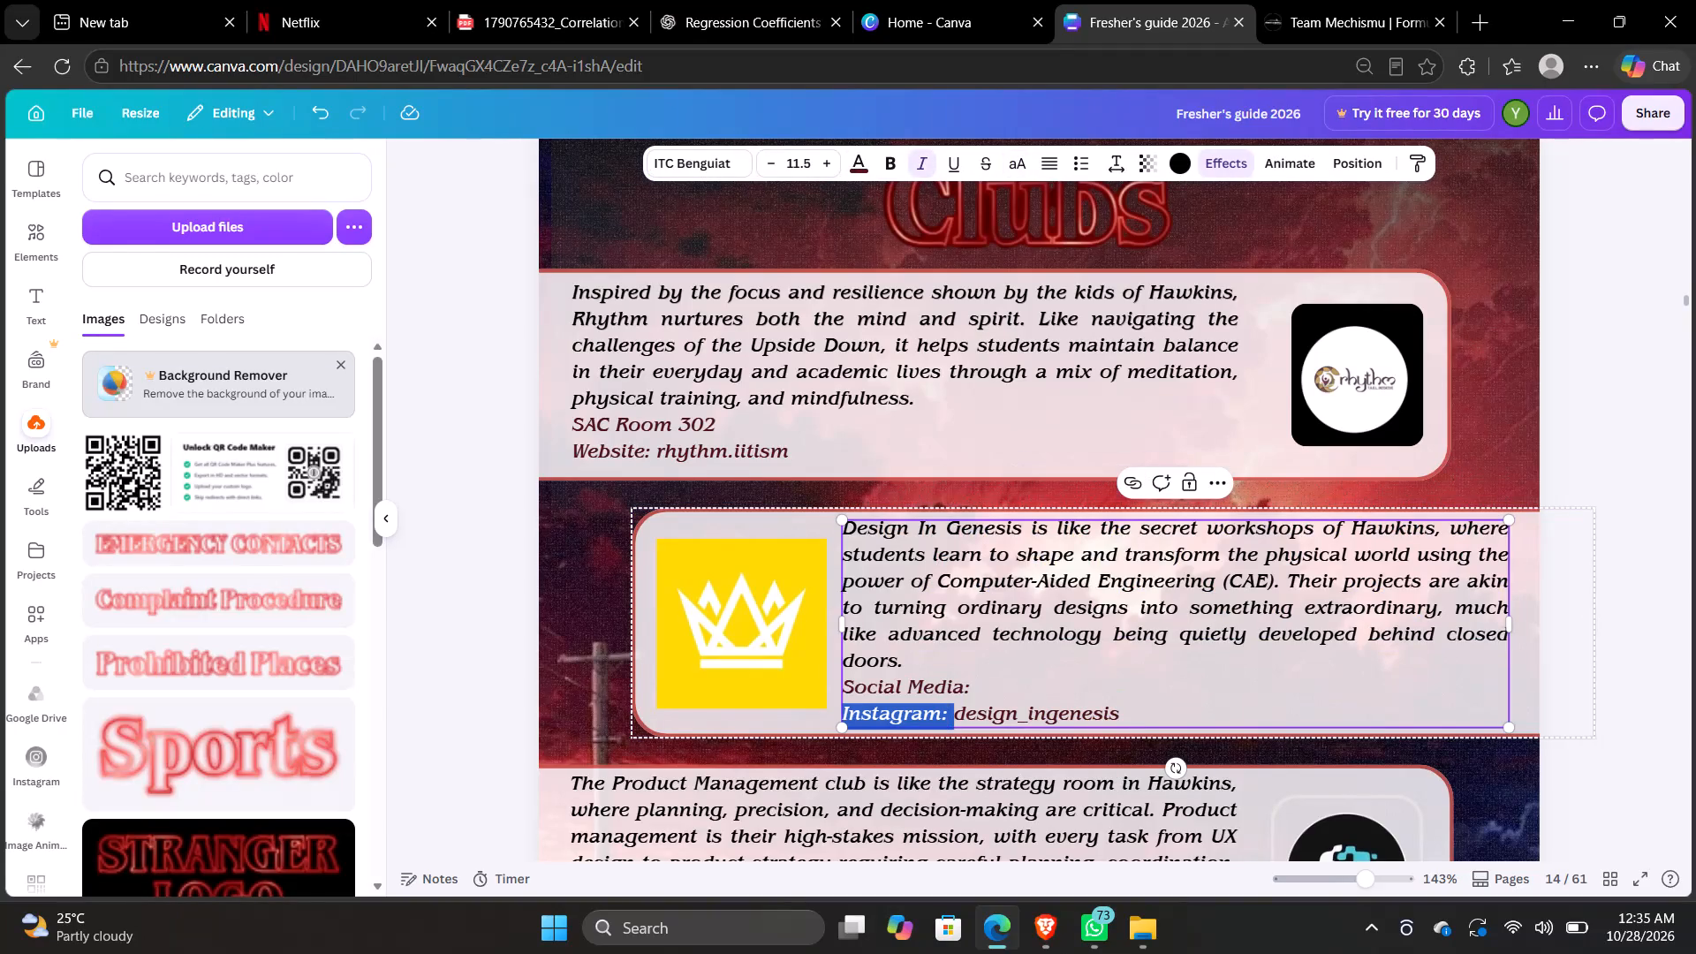
pyautogui.hotkey('ctrl', 'c')
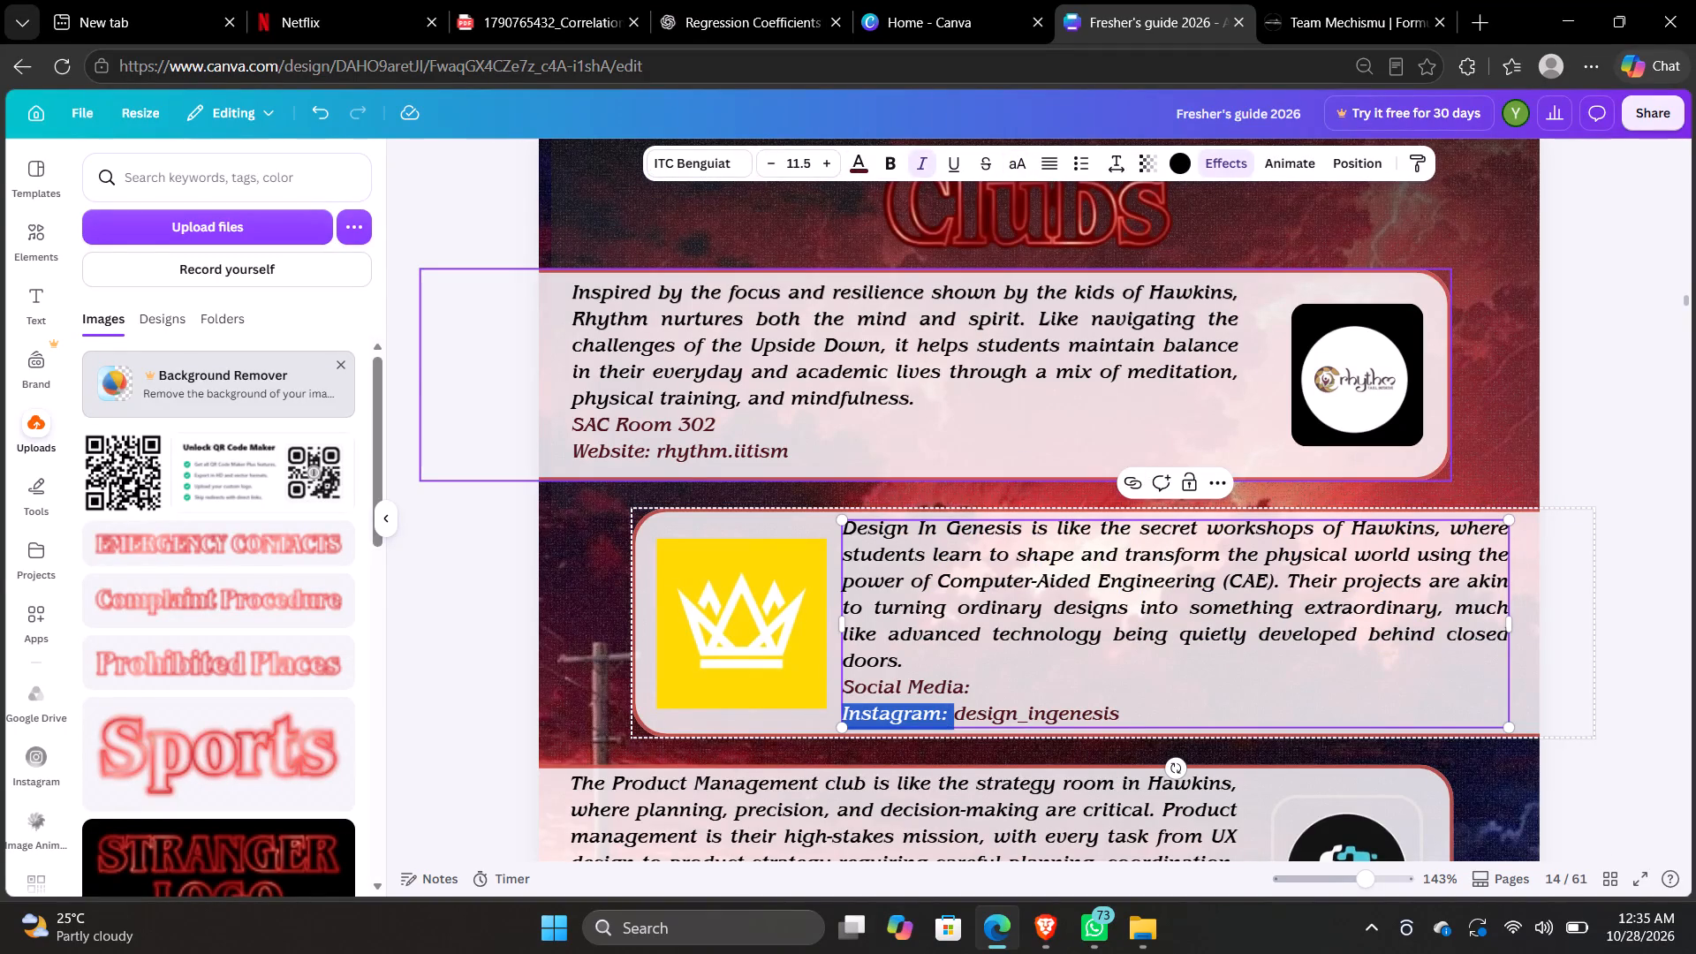
pyautogui.click(655, 450)
pyautogui.doubleClick(655, 450)
pyautogui.click(655, 450)
pyautogui.moveTo(655, 450); pyautogui.dragTo(634, 450)
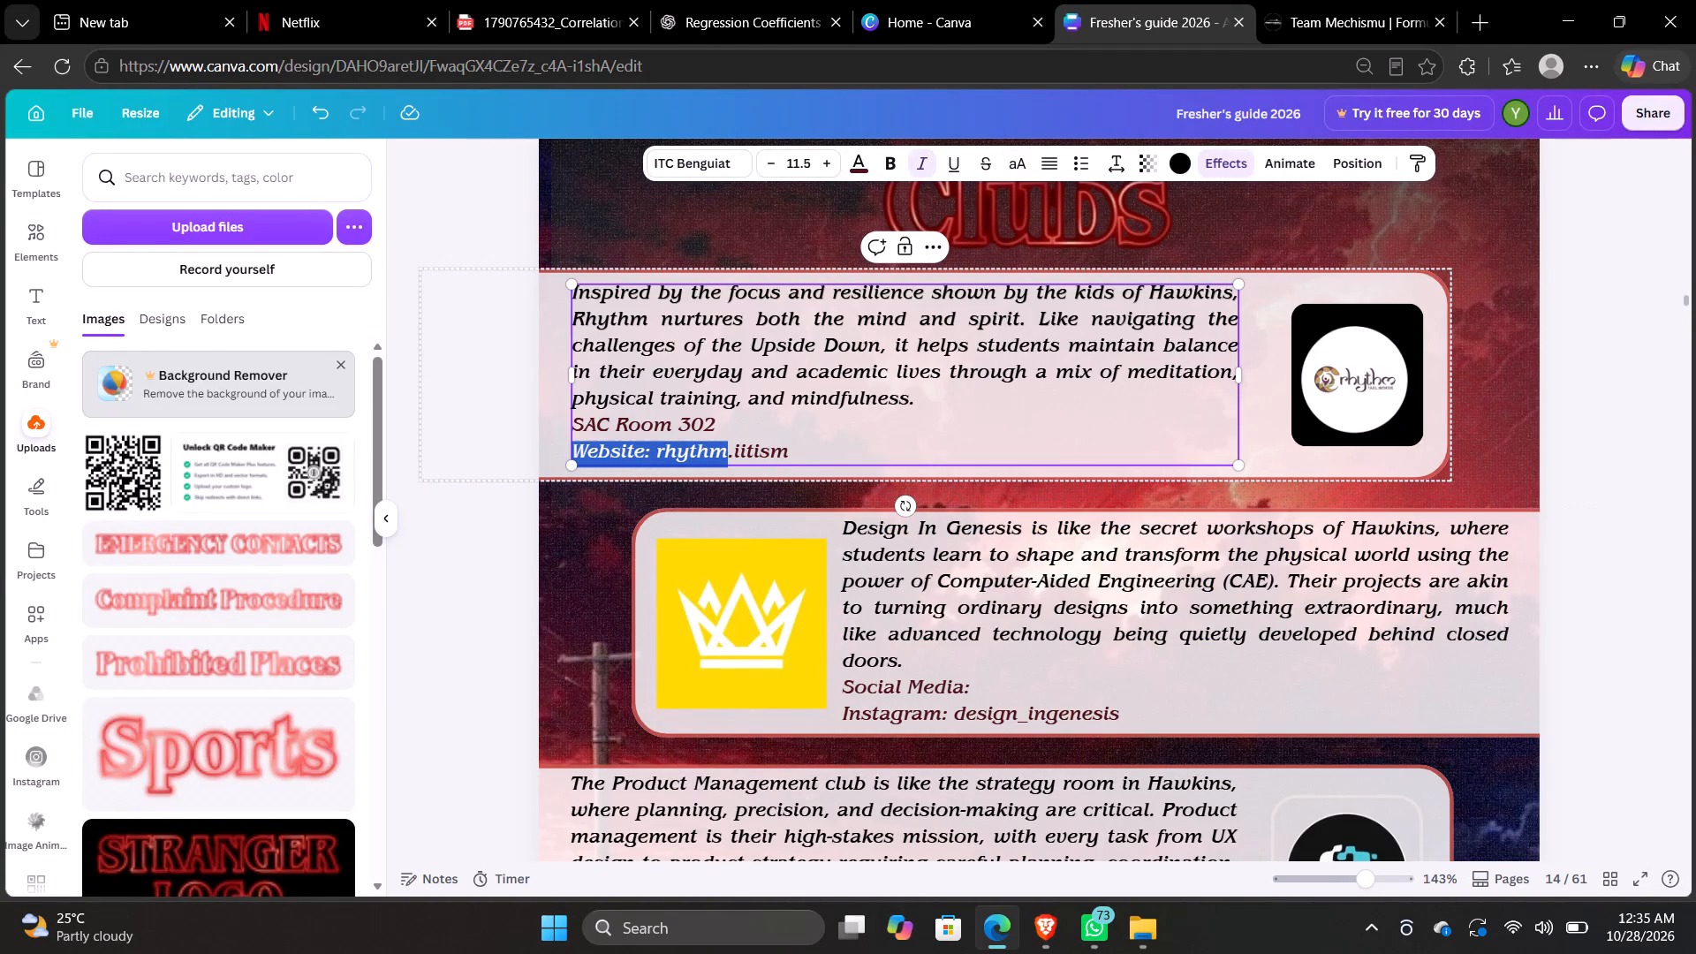
pyautogui.moveTo(634, 450); pyautogui.dragTo(625, 453)
pyautogui.click(662, 451)
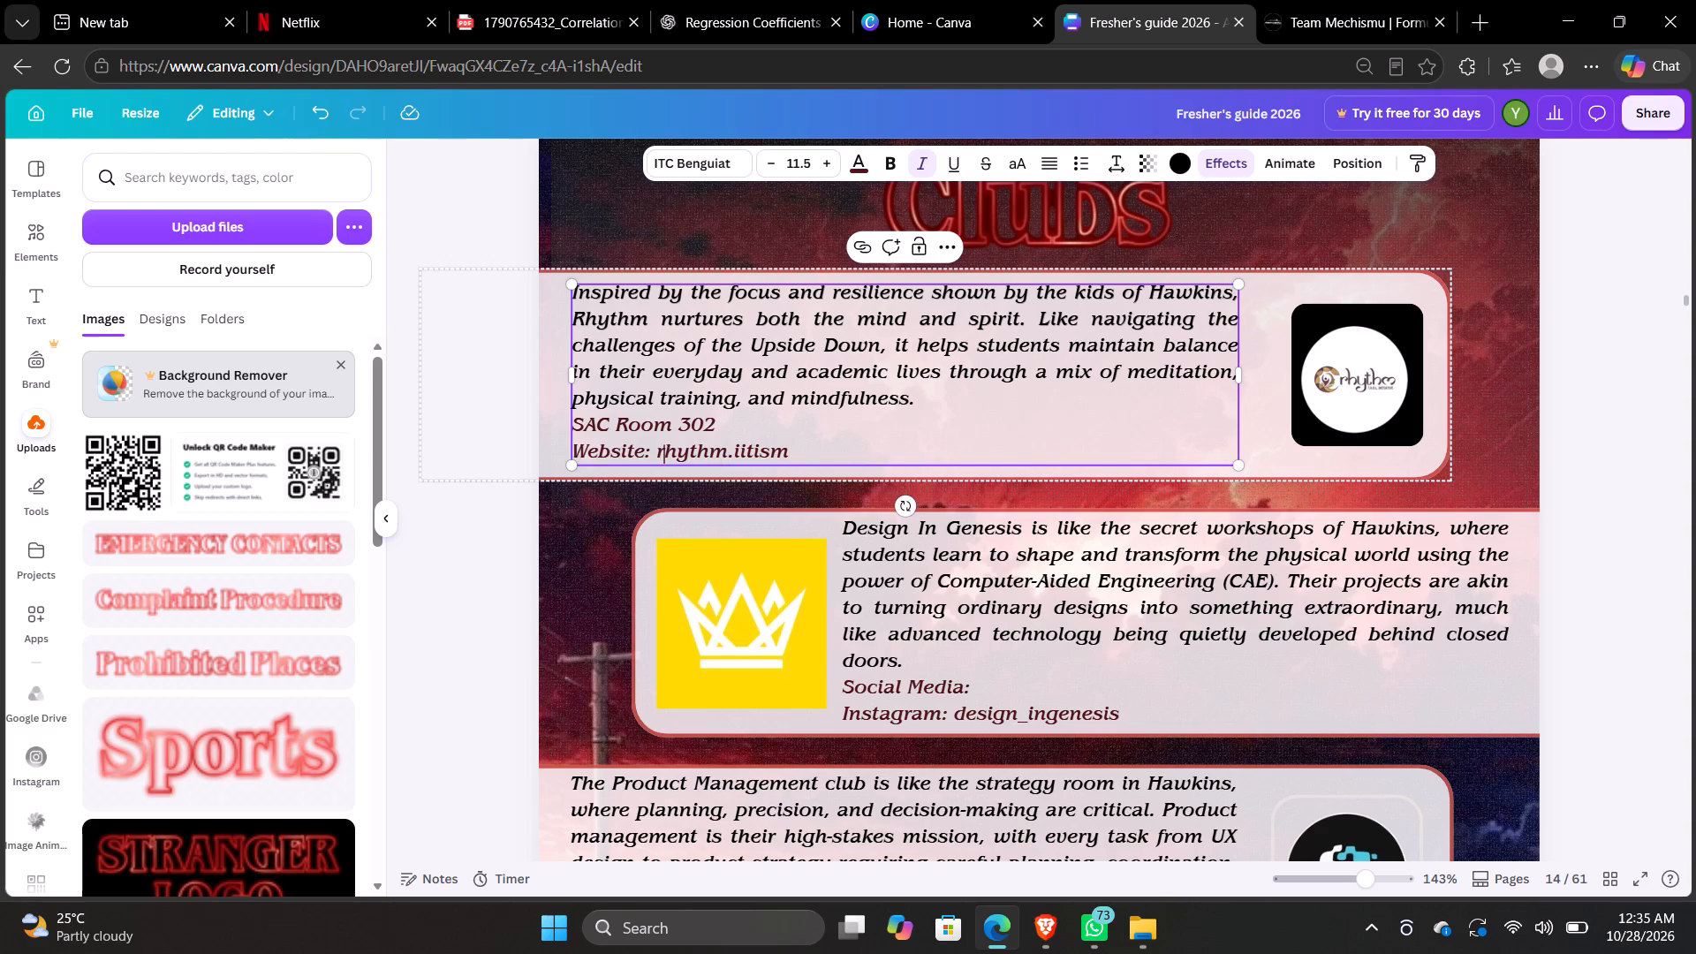
pyautogui.click(655, 451)
pyautogui.moveTo(655, 451); pyautogui.dragTo(647, 455)
pyautogui.click(647, 455)
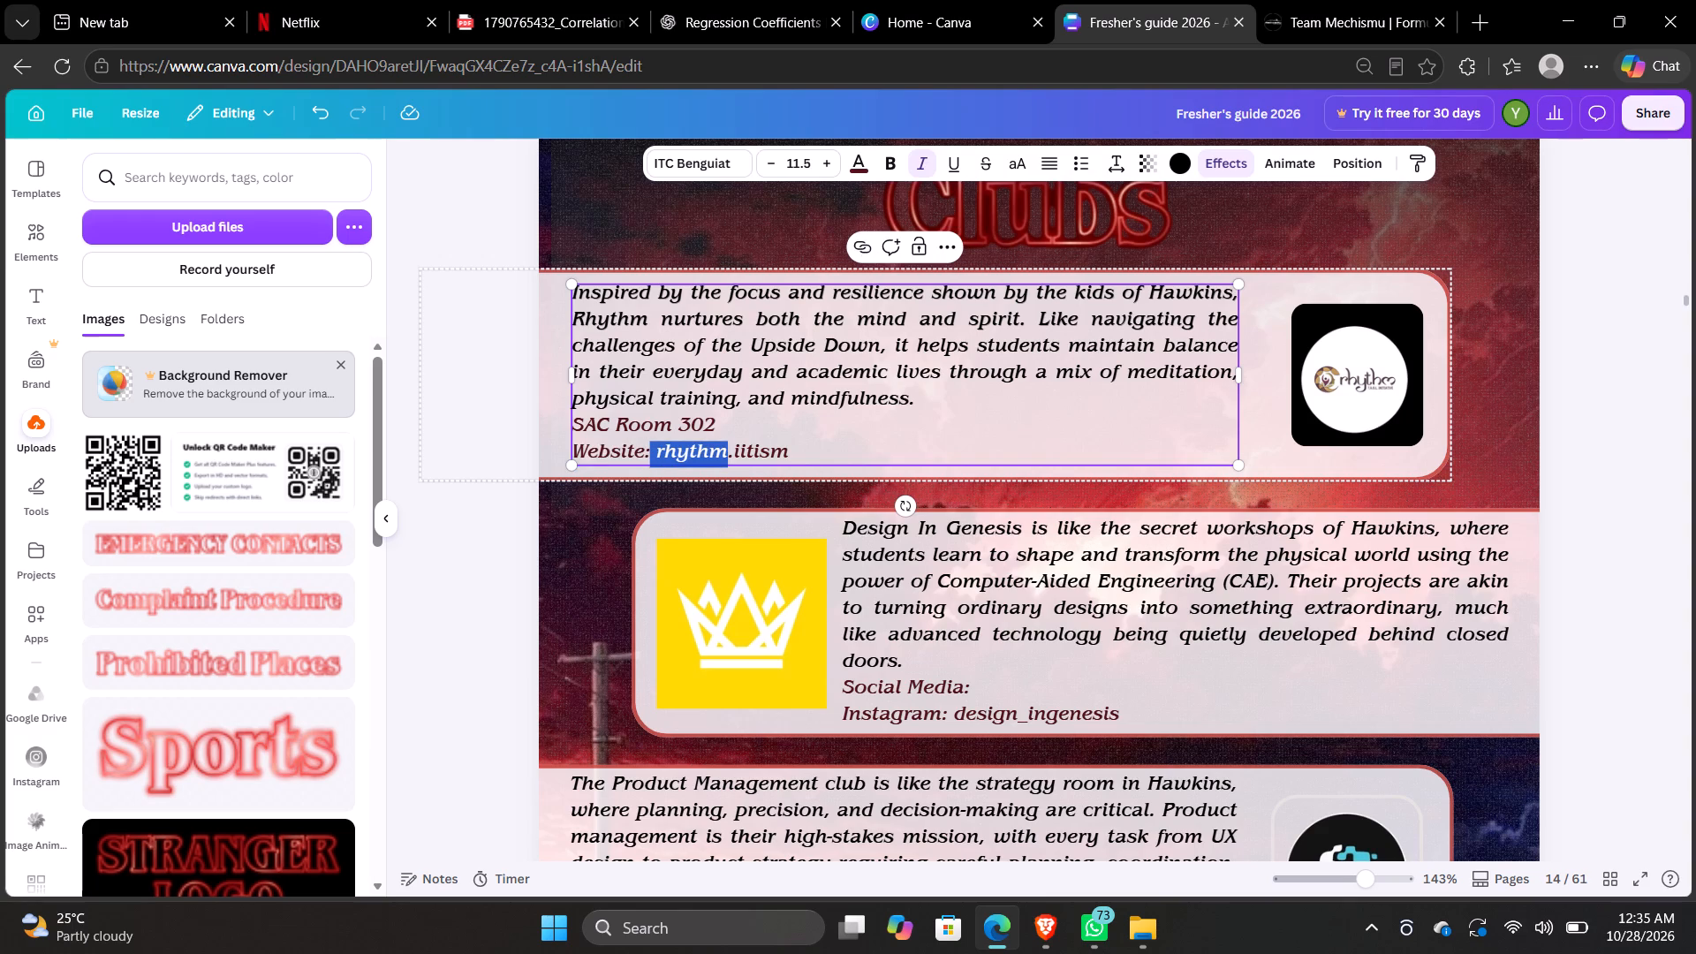
pyautogui.moveTo(647, 455); pyautogui.dragTo(574, 449)
pyautogui.press('BackSpace')
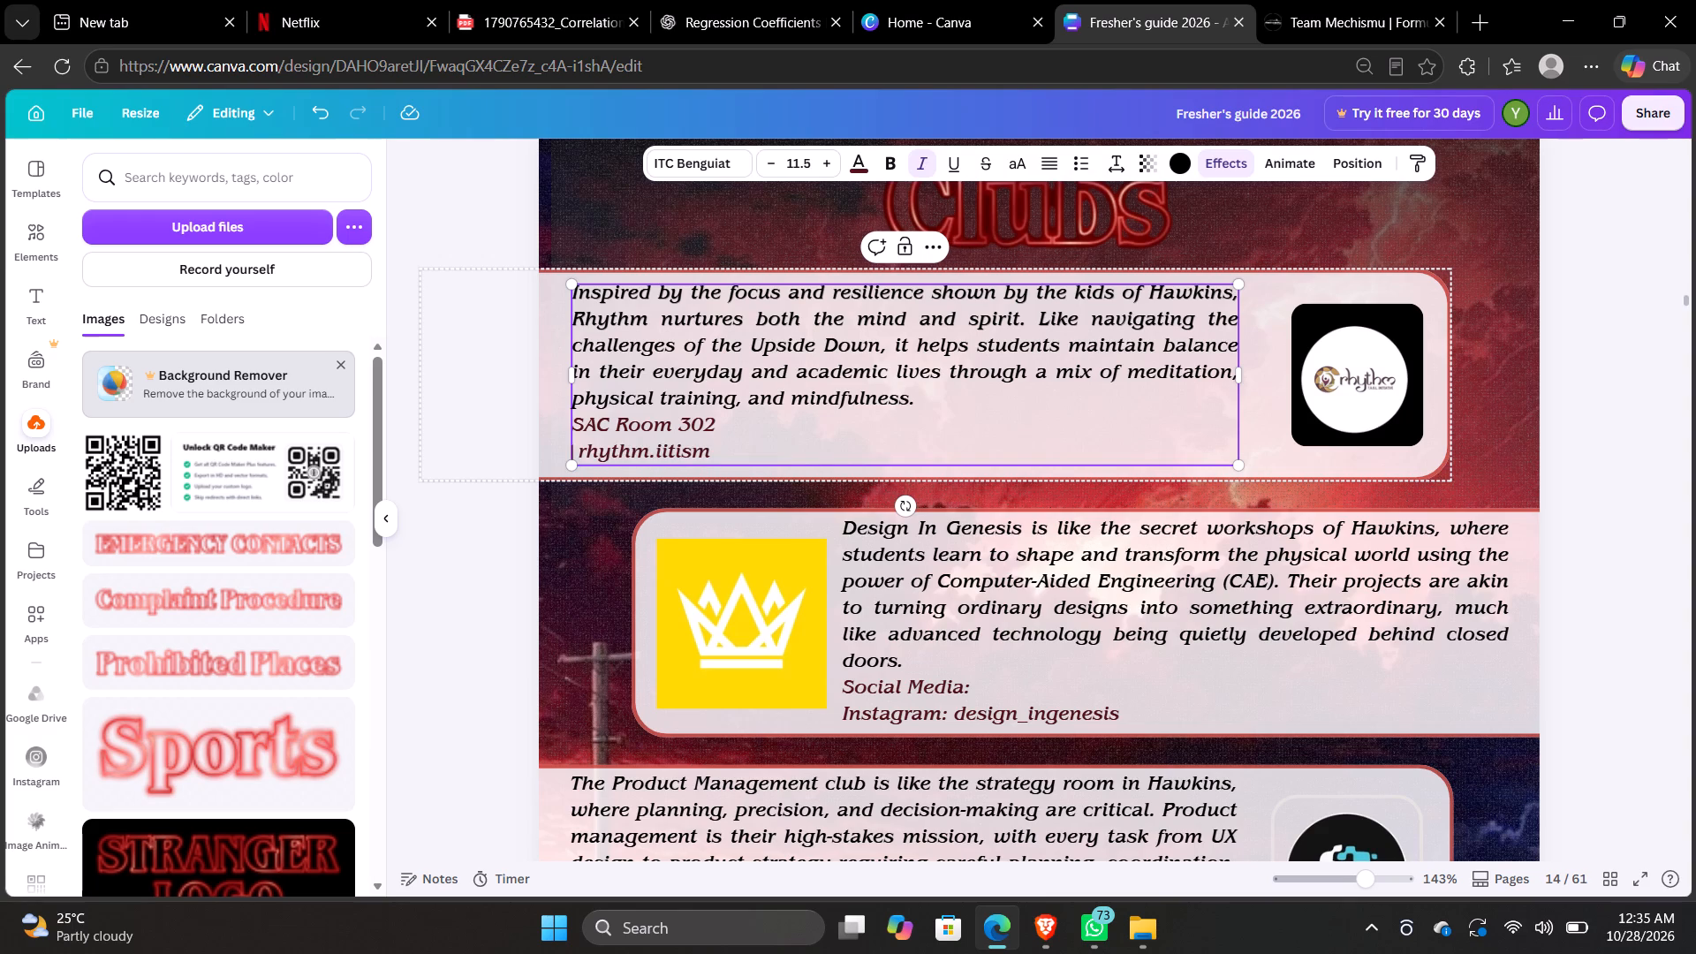
pyautogui.hotkey('ctrl', 'v')
pyautogui.press('BackSpace')
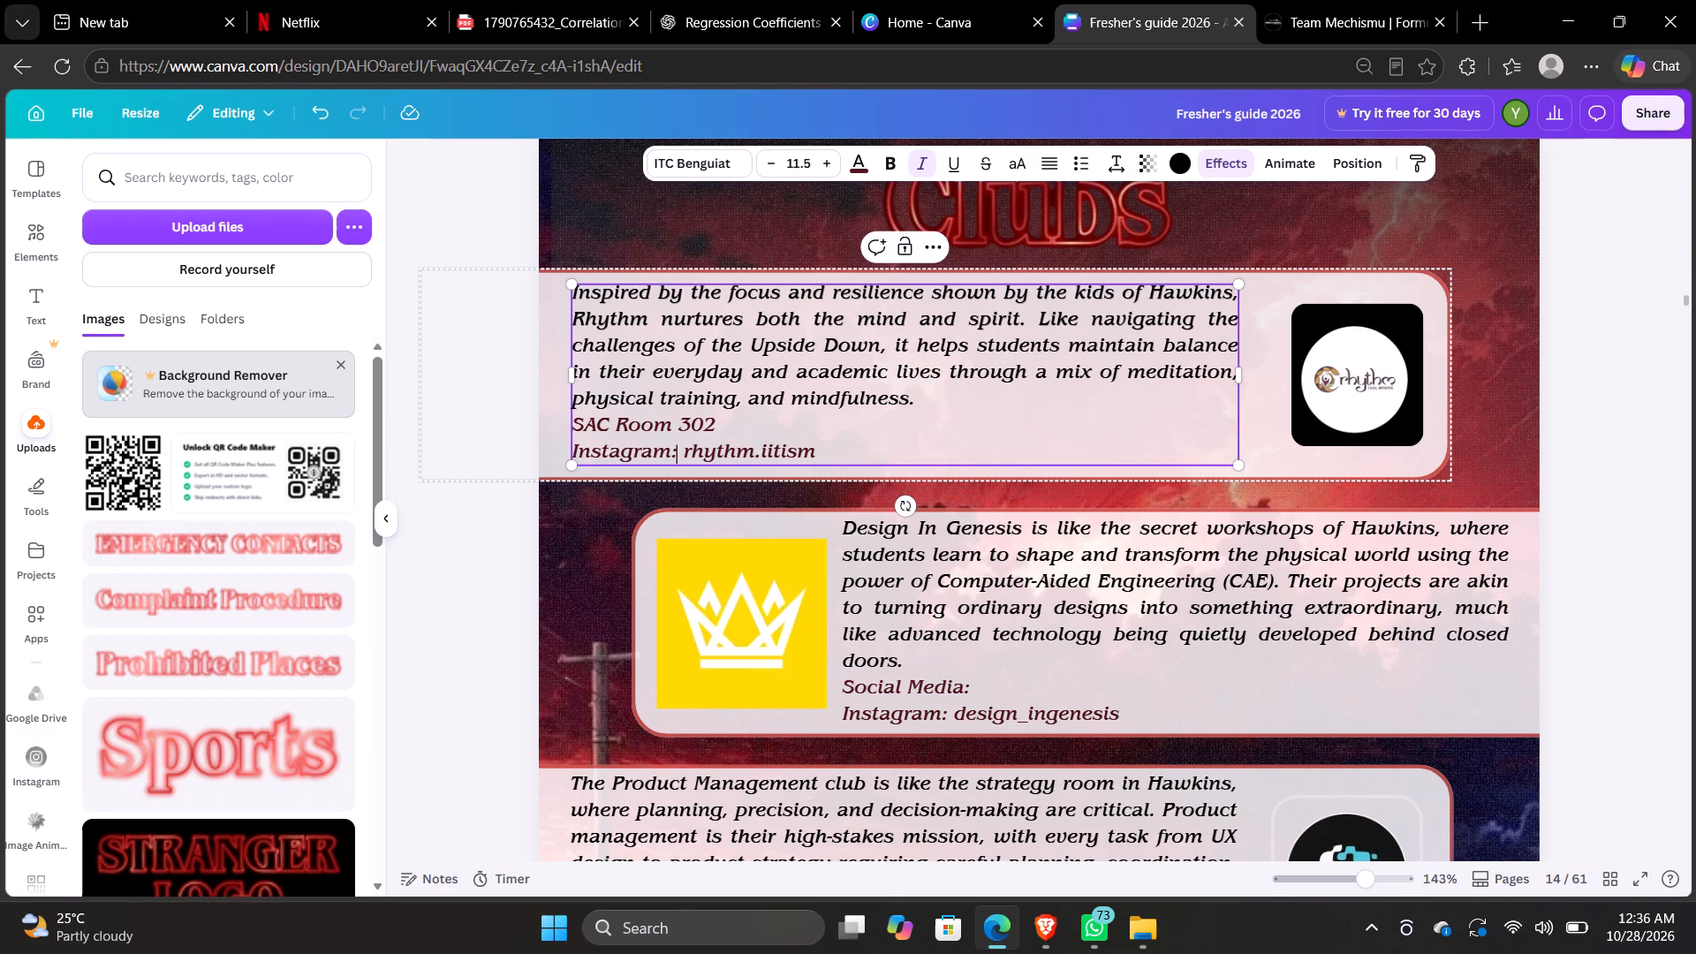
pyautogui.click(1587, 365)
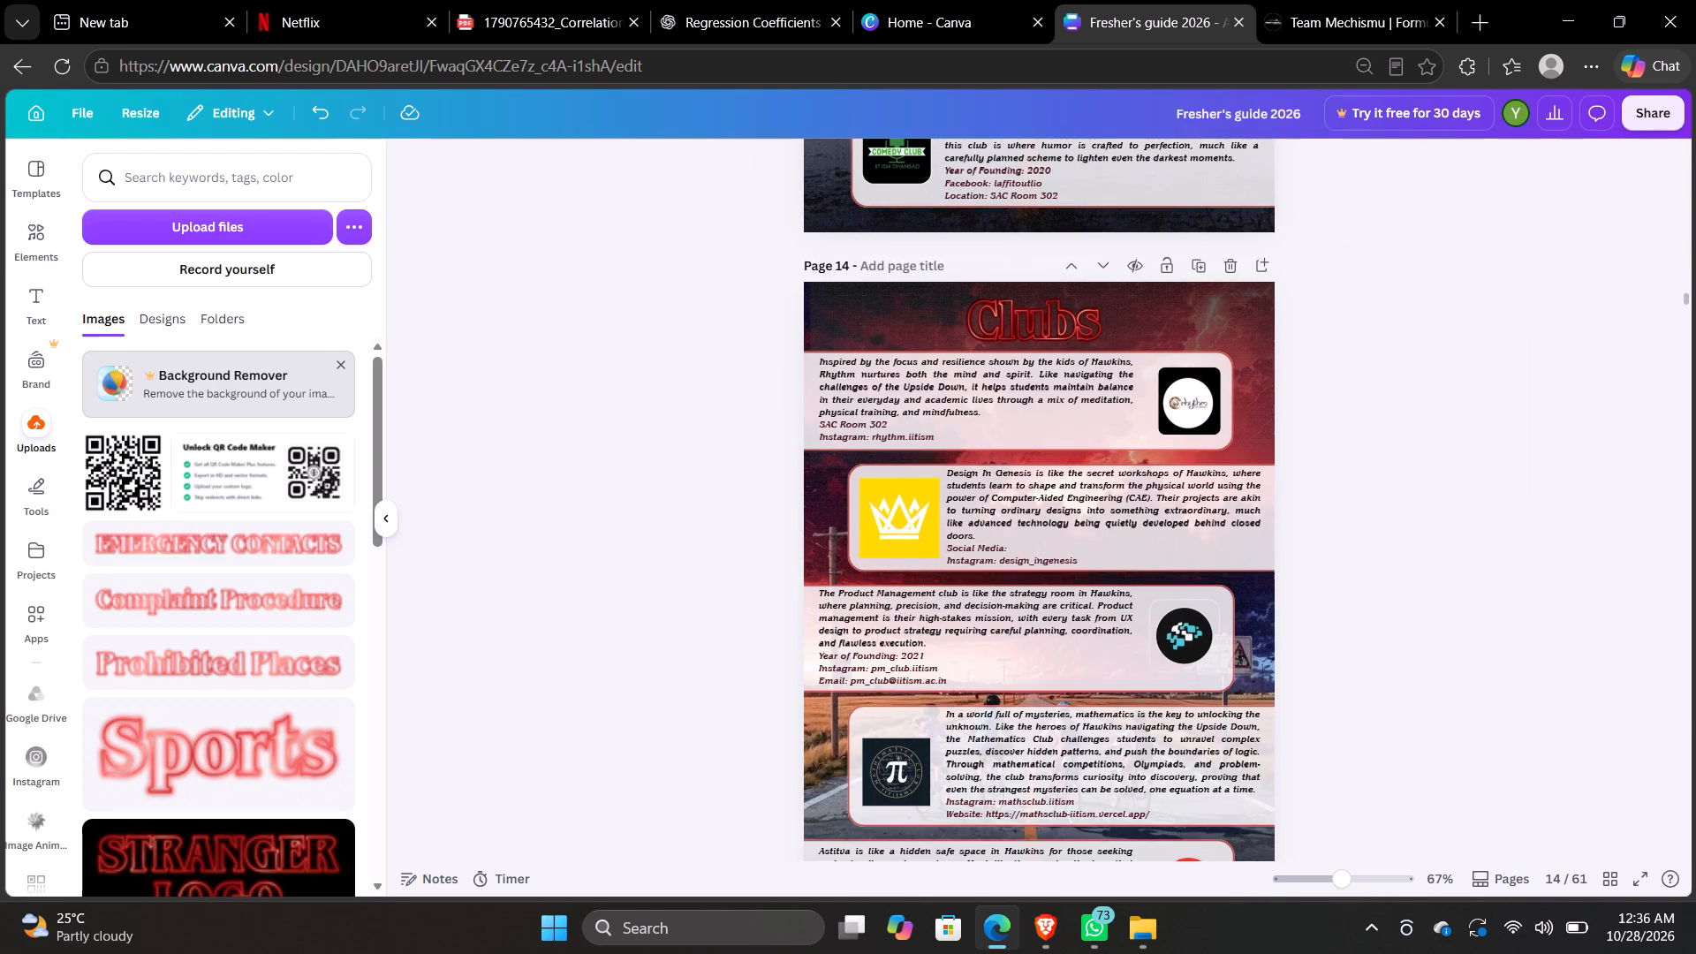
# Switch to Brave to check the club Instagram profile.
pyautogui.click(1058, 924)
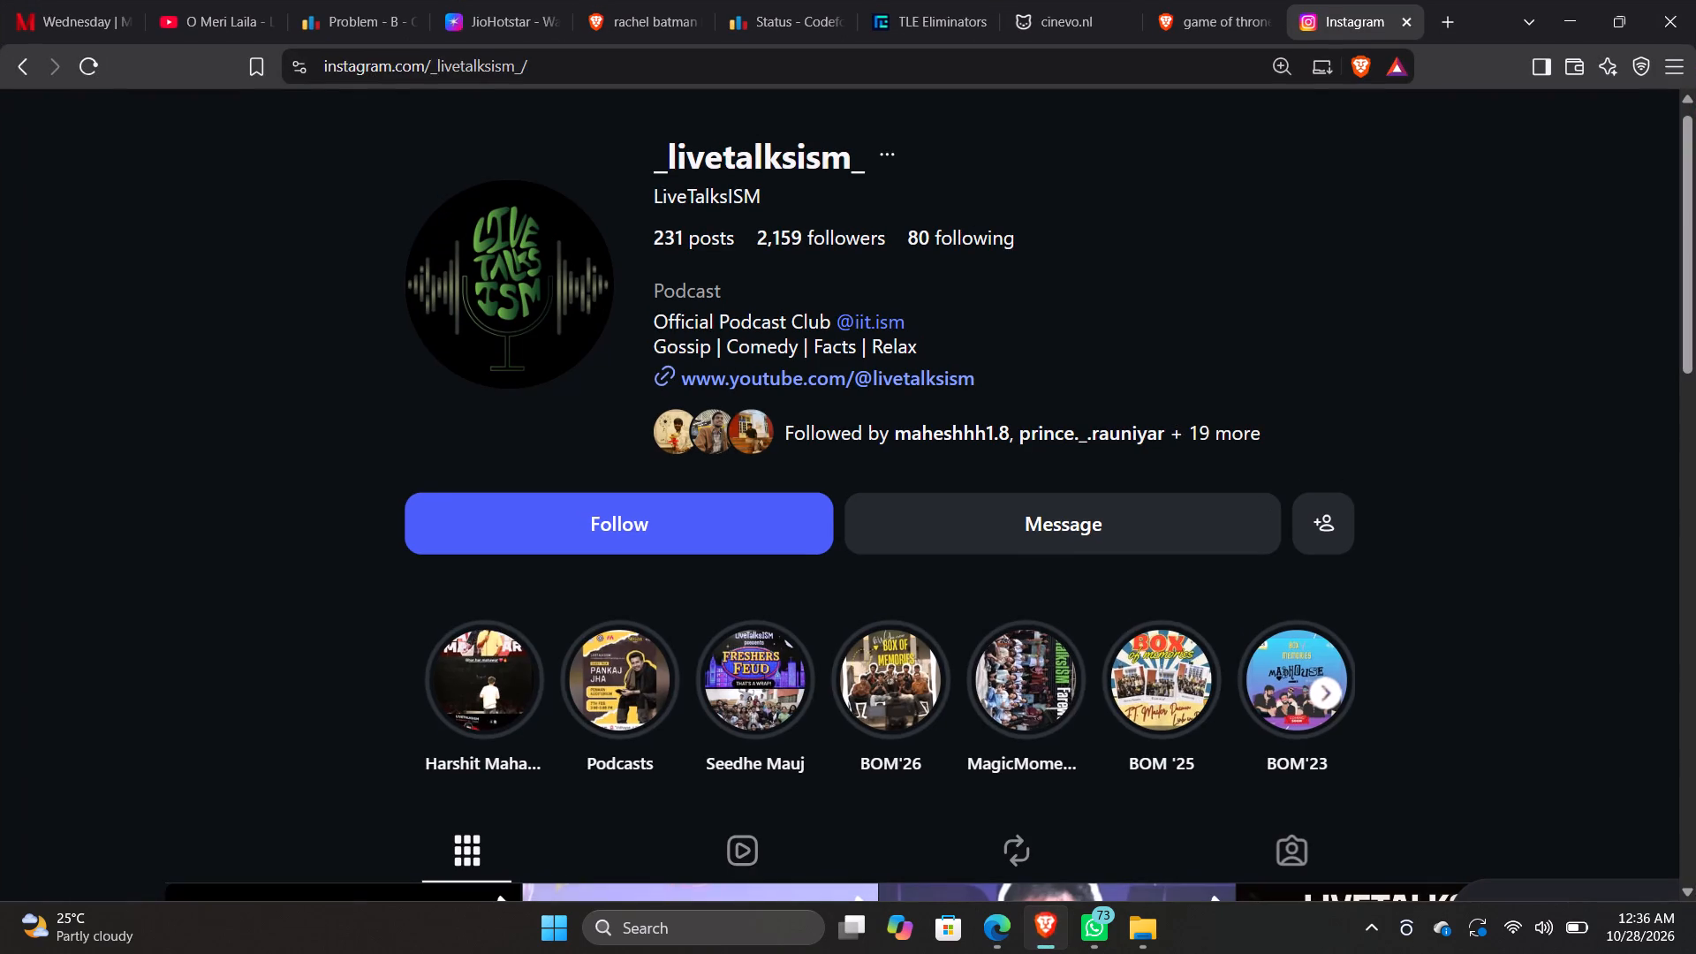
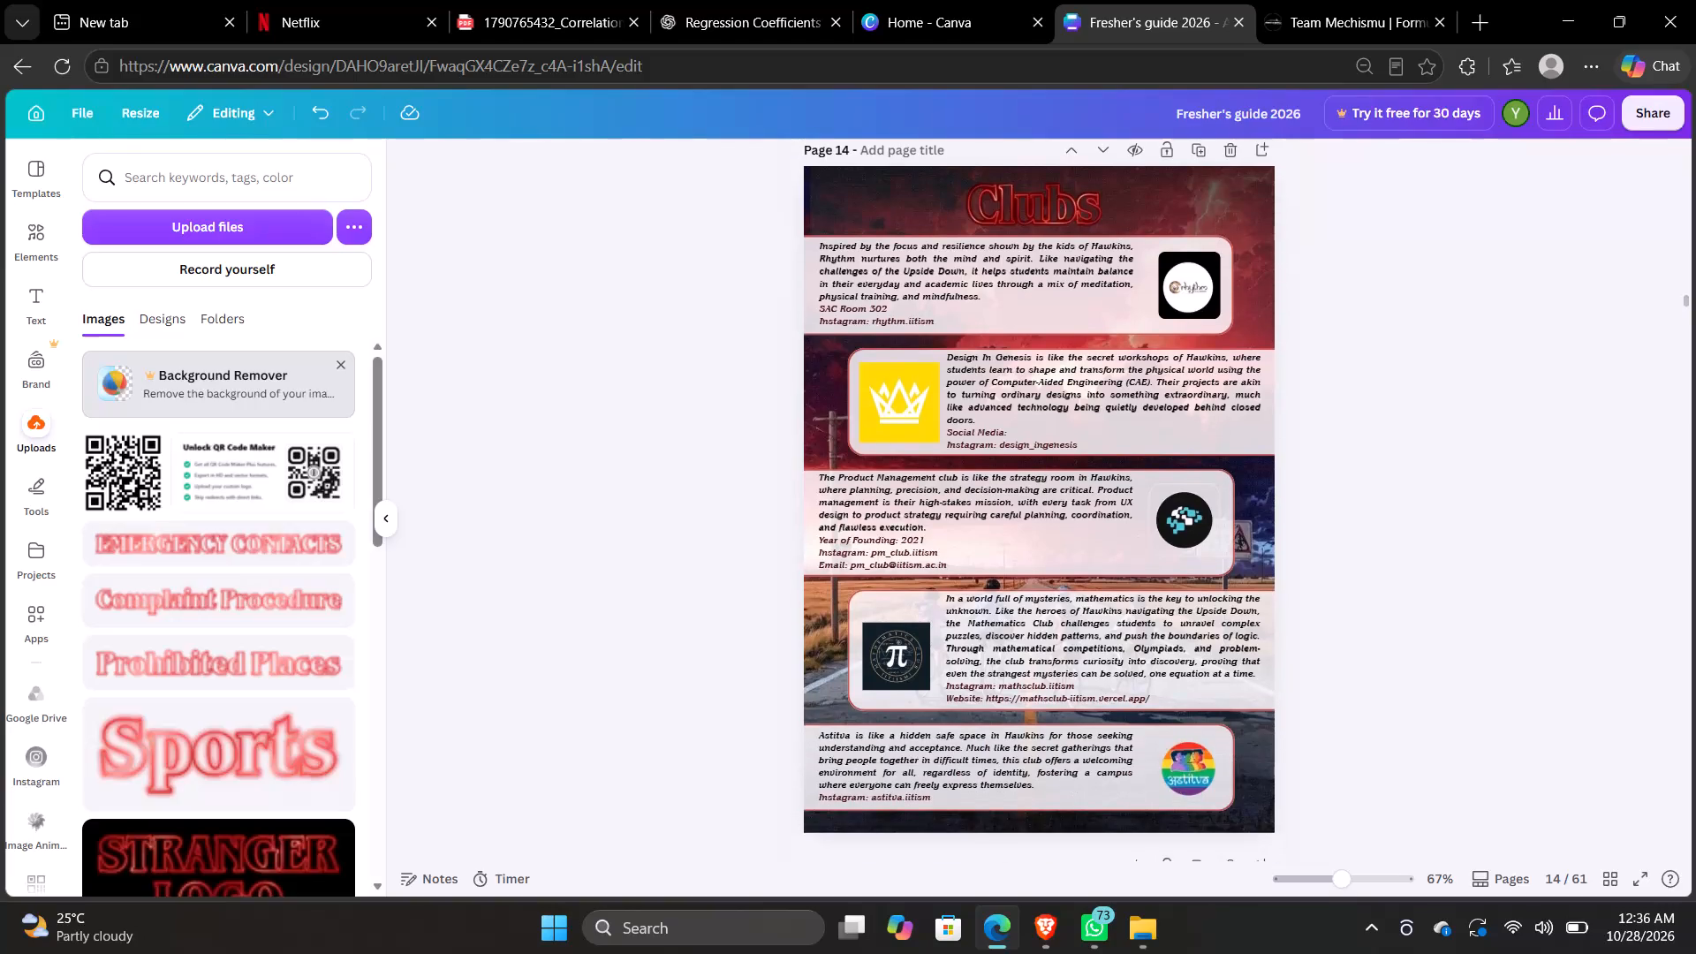
# Go to the LITM entry on page 17 of the guide, then search Instagram in Brave for "litm" and open the club's profile.
pyautogui.scroll(-2, 1326, 413)
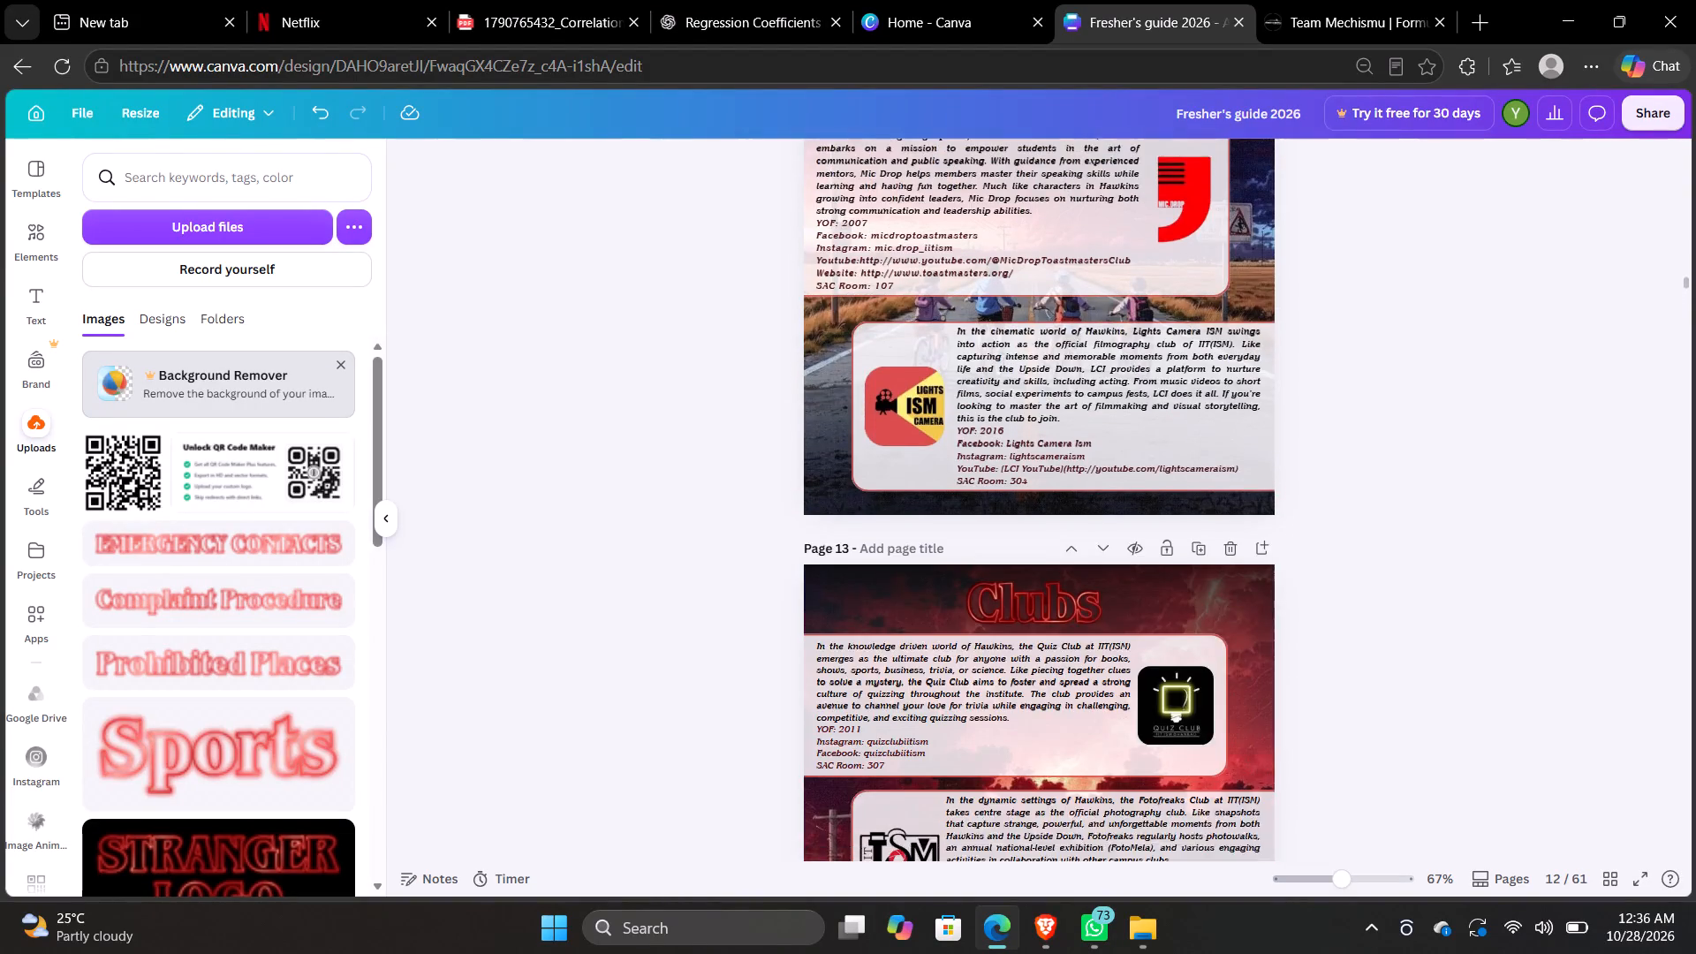
pyautogui.scroll(-7, 1326, 413)
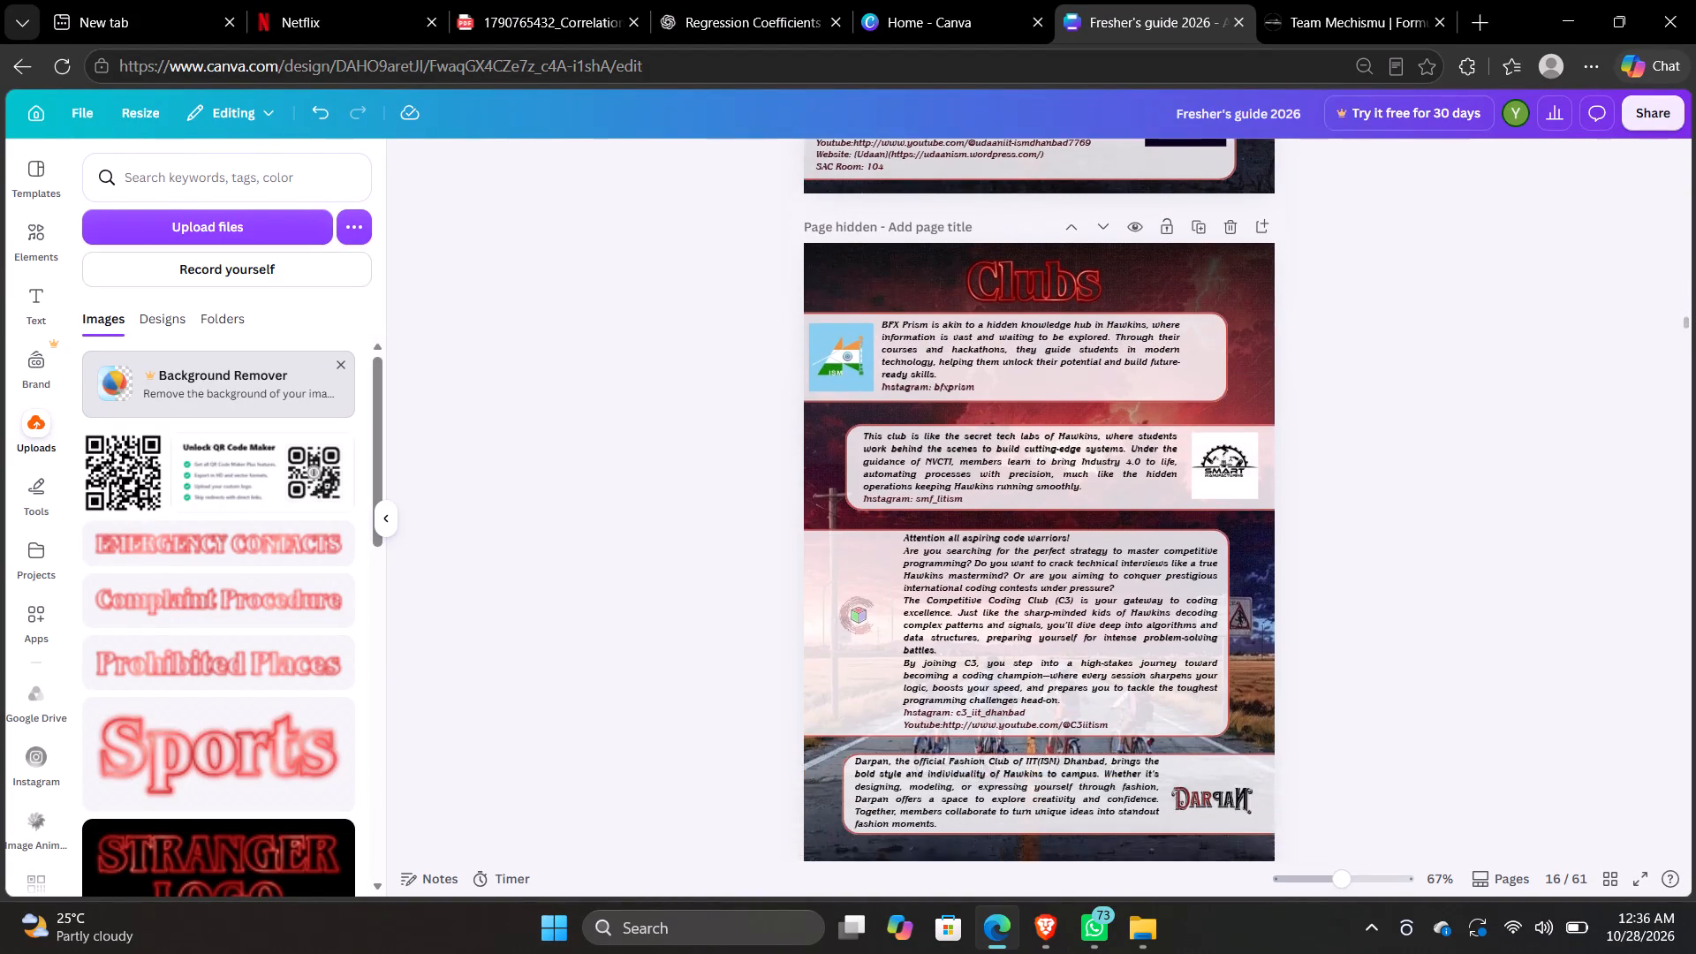
pyautogui.scroll(-5, 1326, 413)
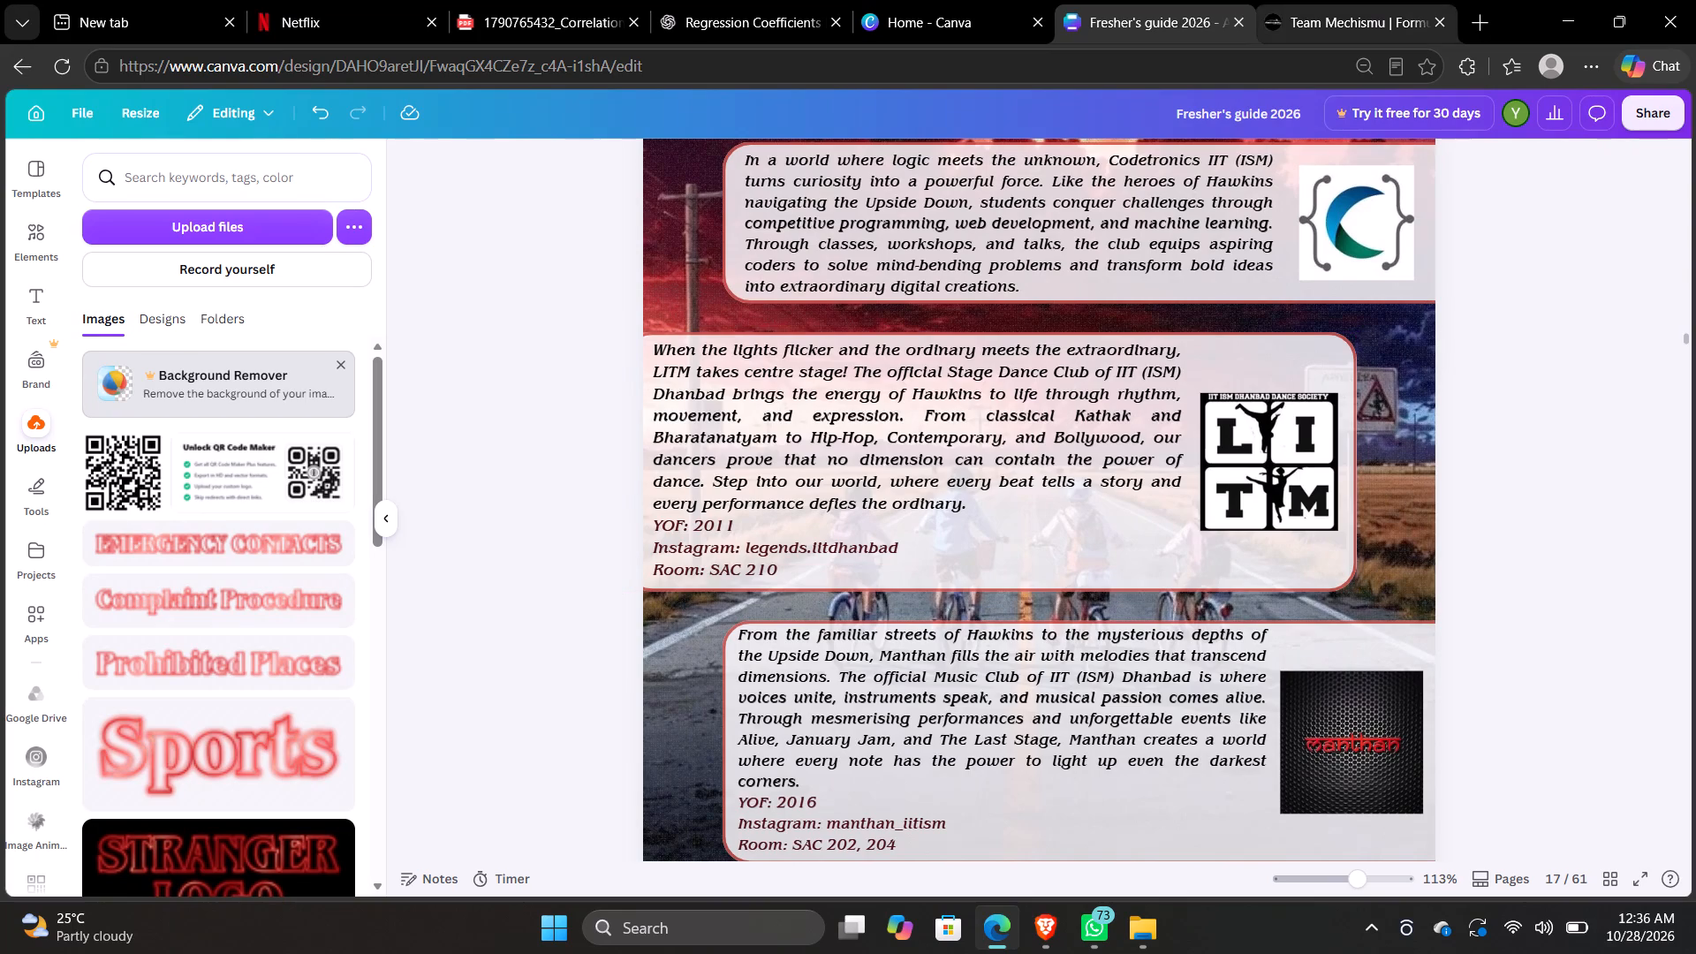
pyautogui.click(1051, 936)
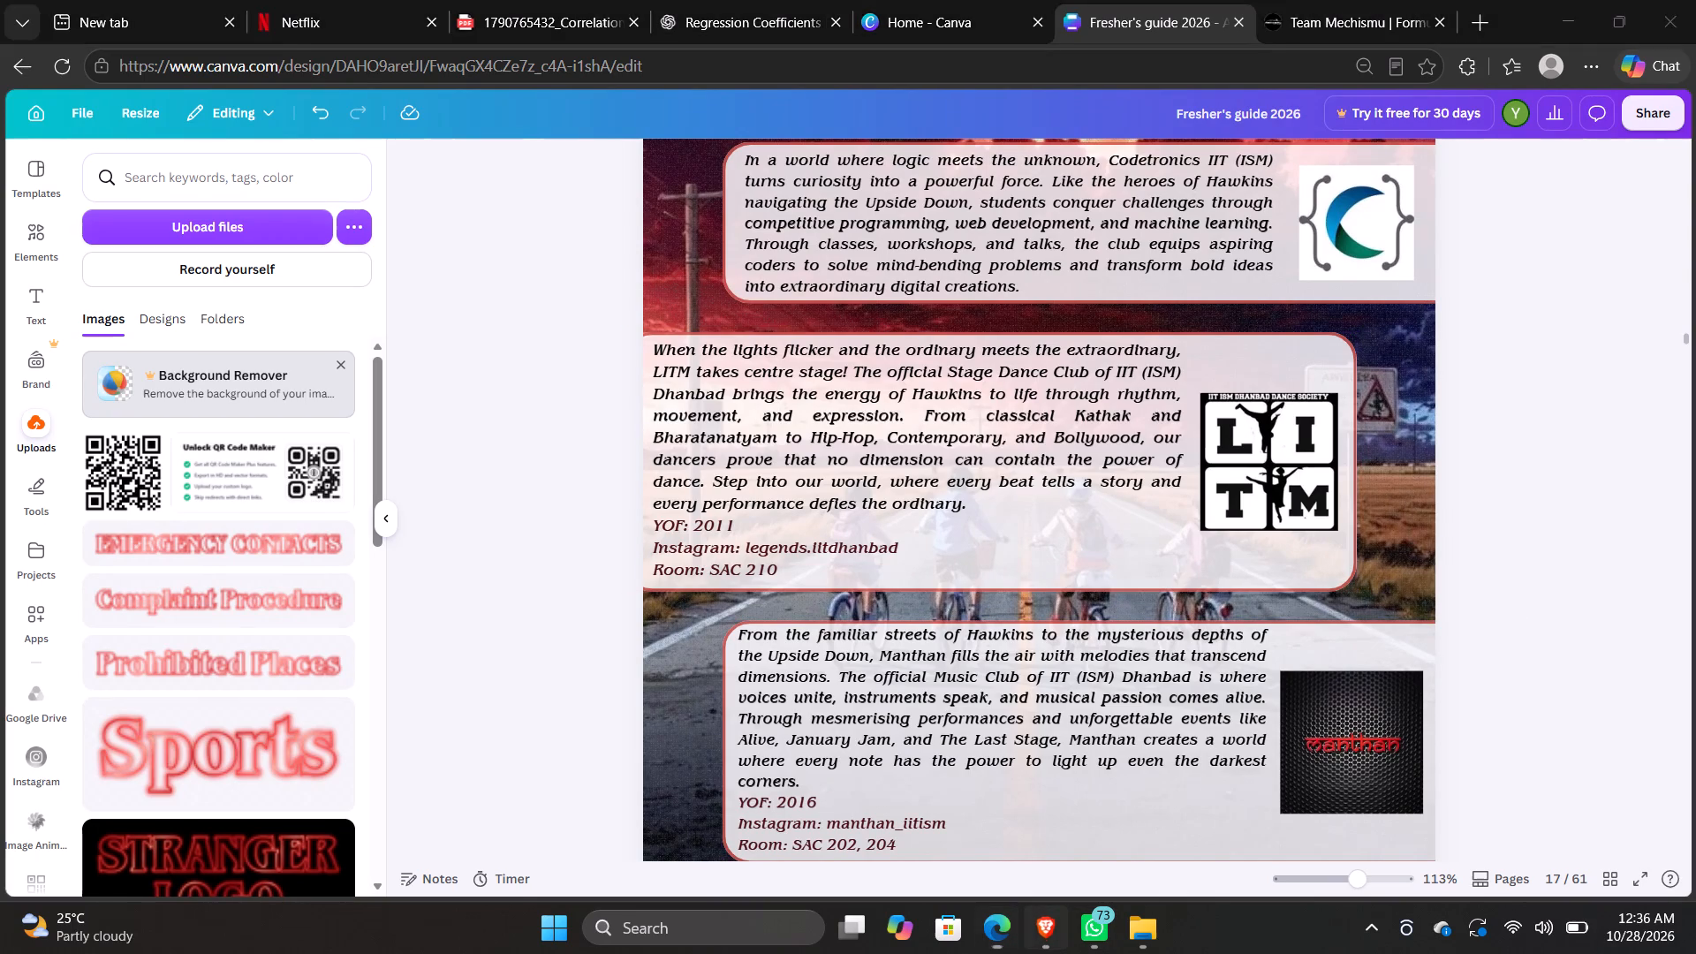
pyautogui.click(16, 66)
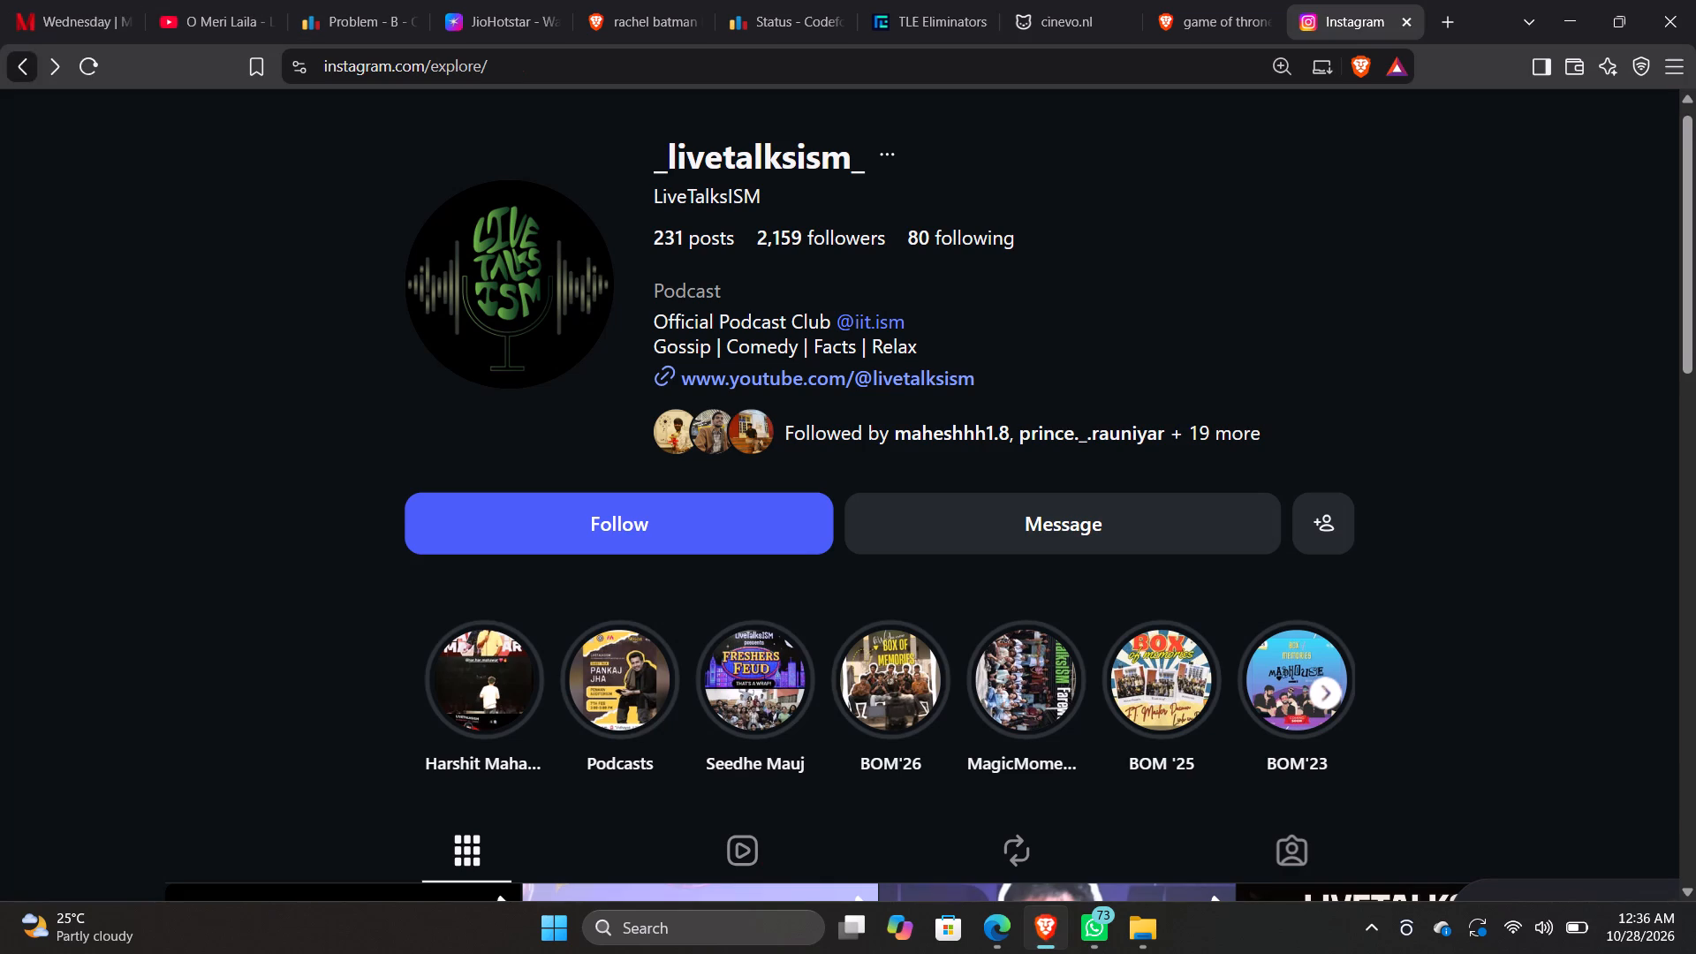
pyautogui.click(625, 138)
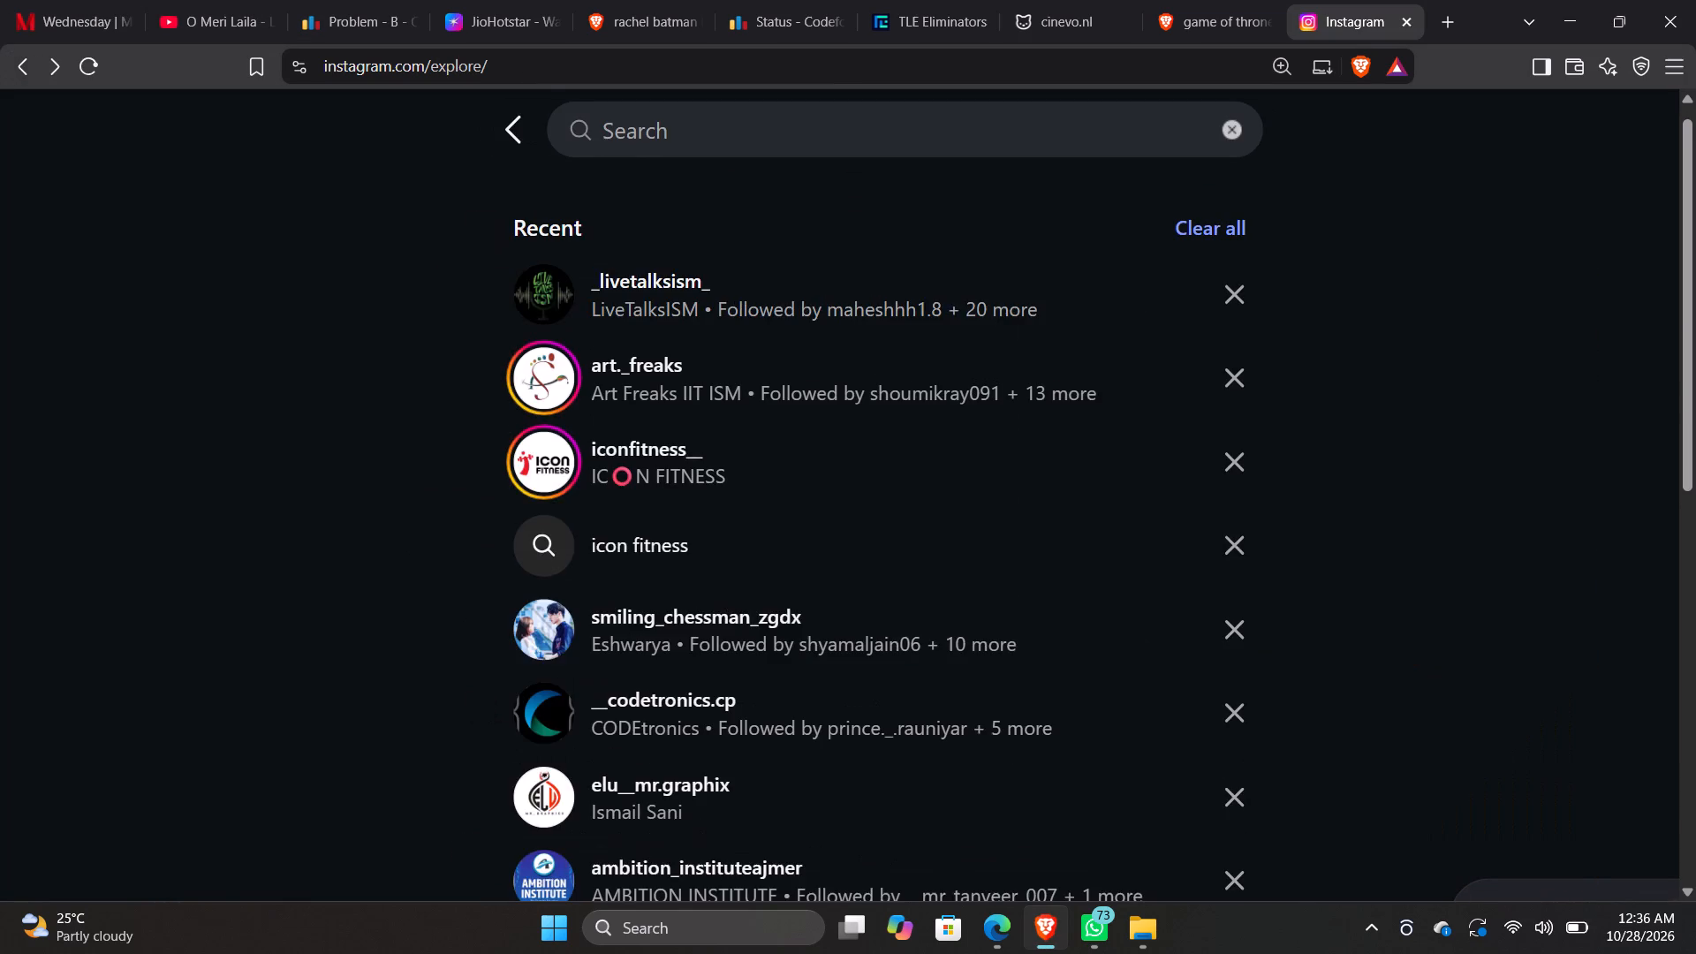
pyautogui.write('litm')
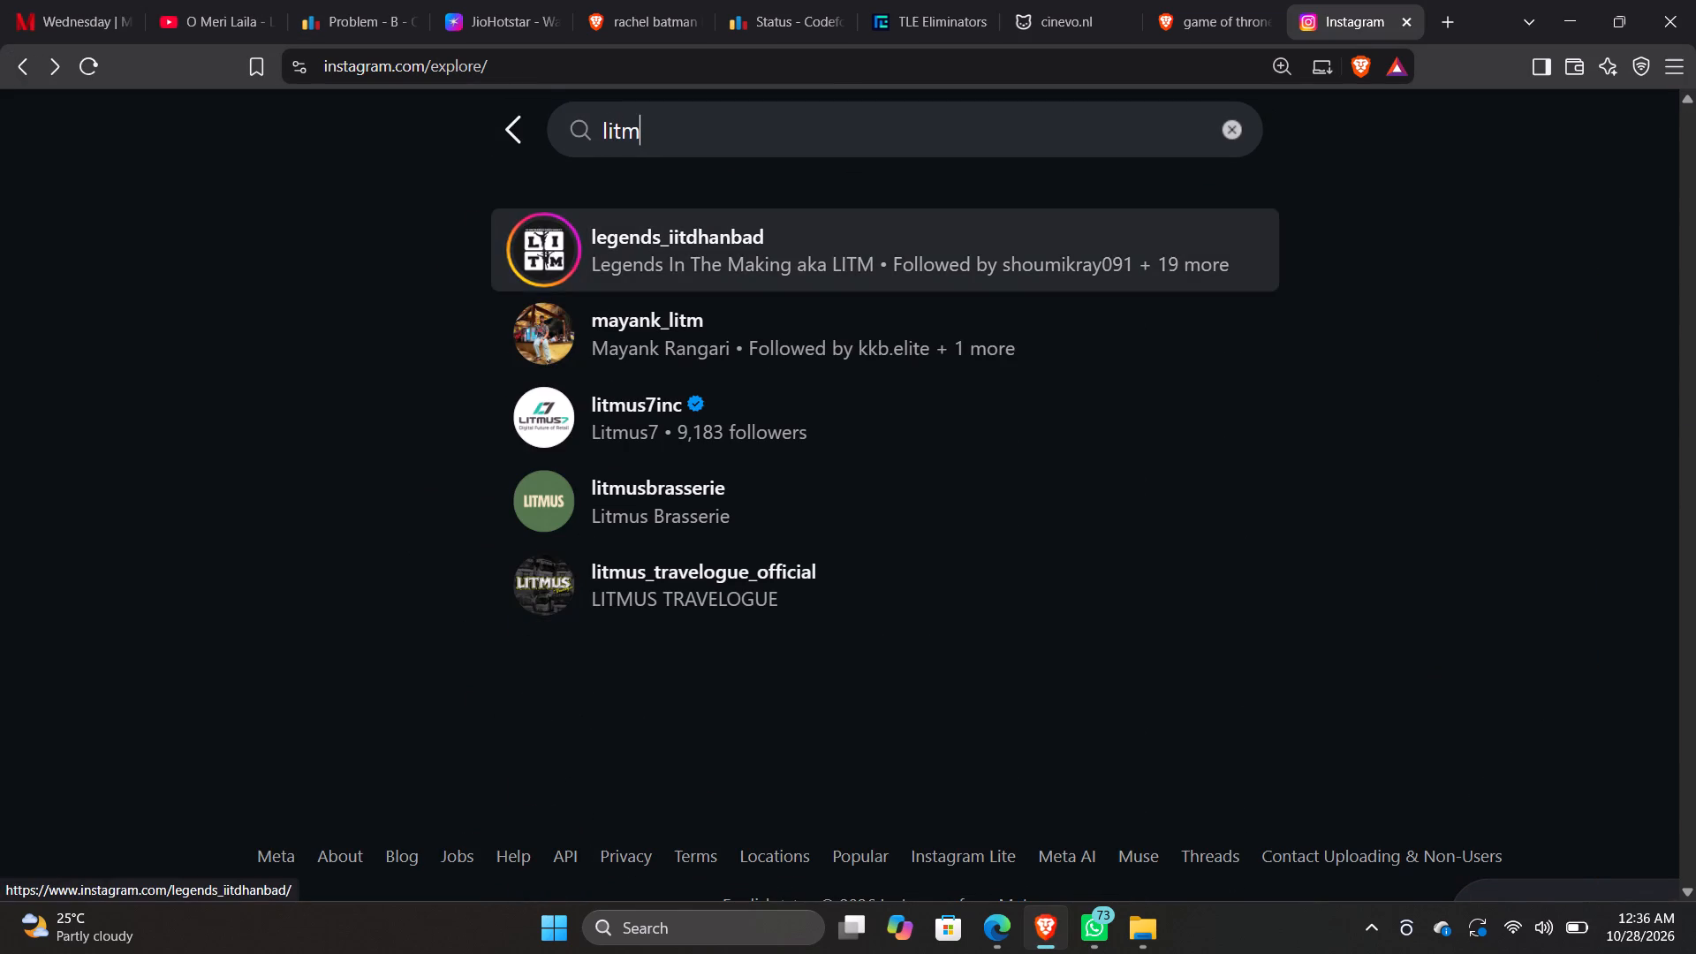
pyautogui.click(659, 208)
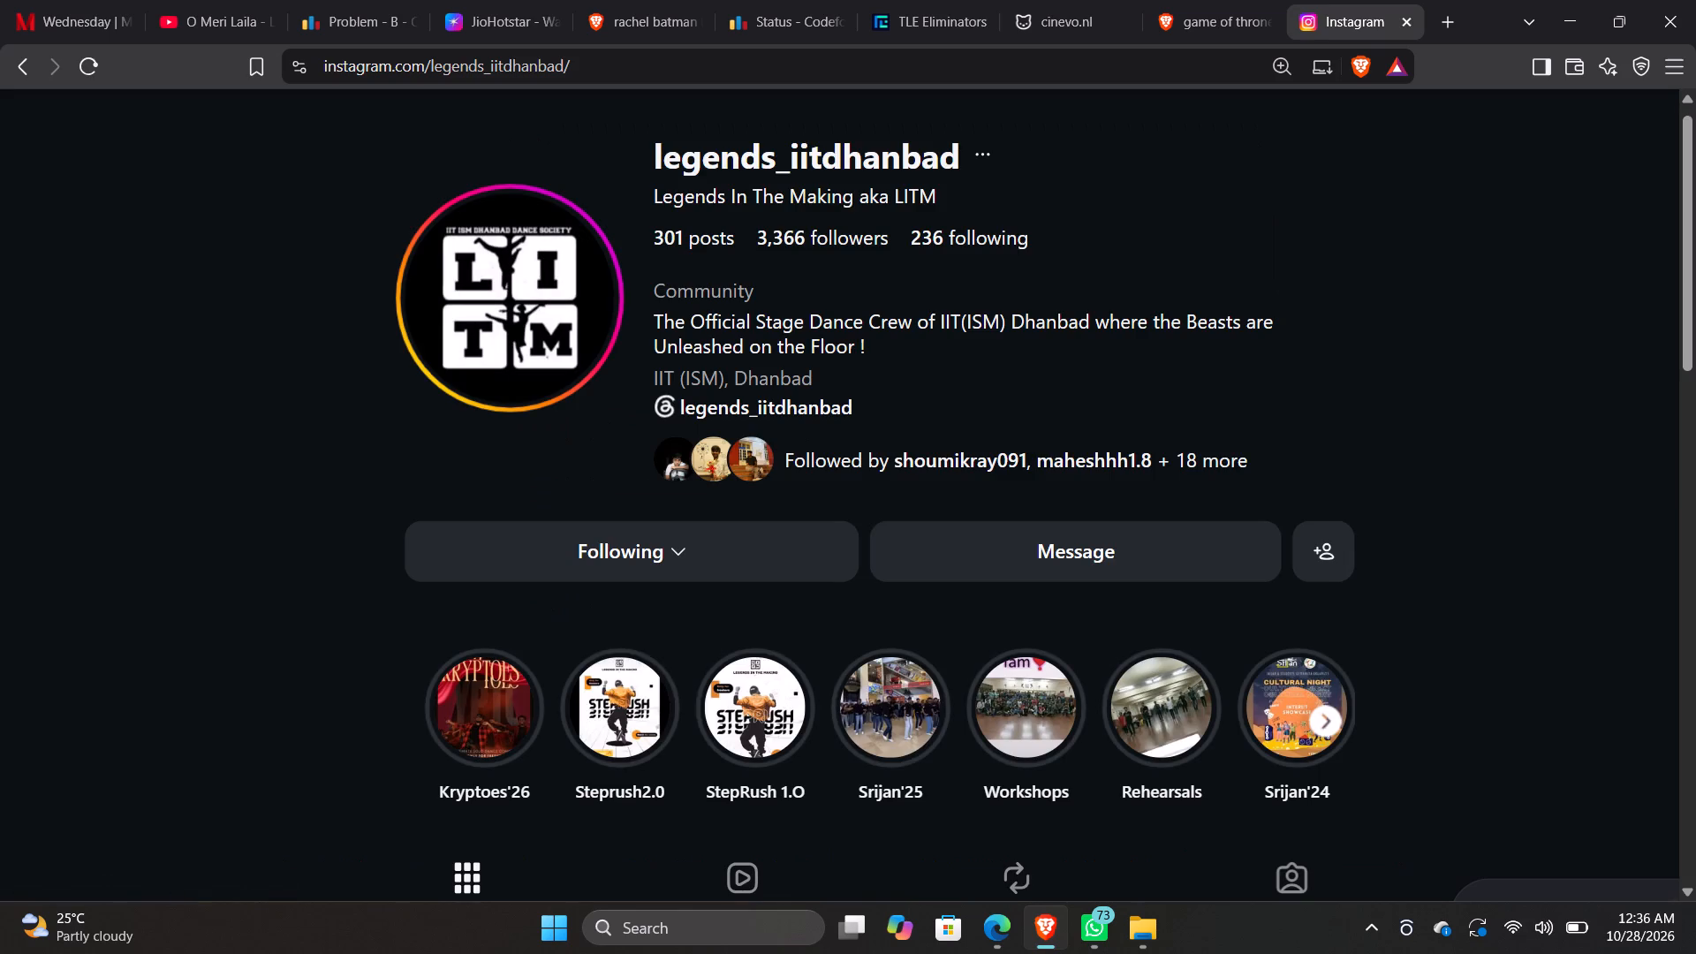
# Return to the guide in Edge and correct the LITM entry's Instagram handle to legends_iitdhanbad.
pyautogui.click(992, 952)
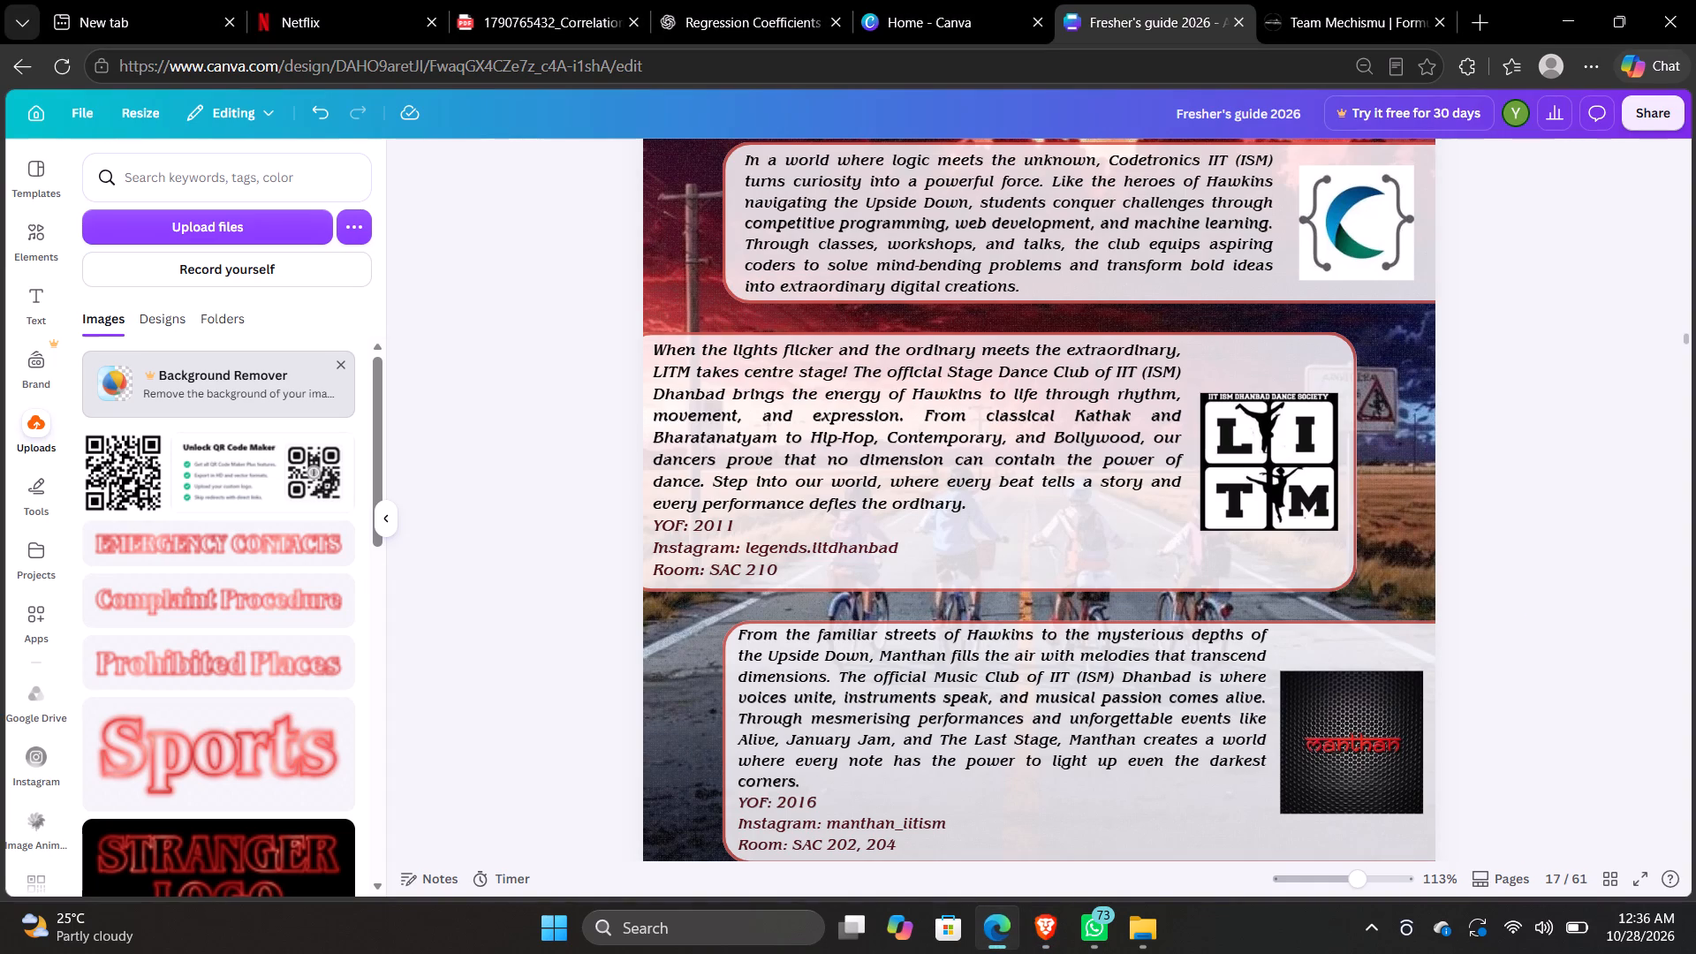
pyautogui.doubleClick(880, 560)
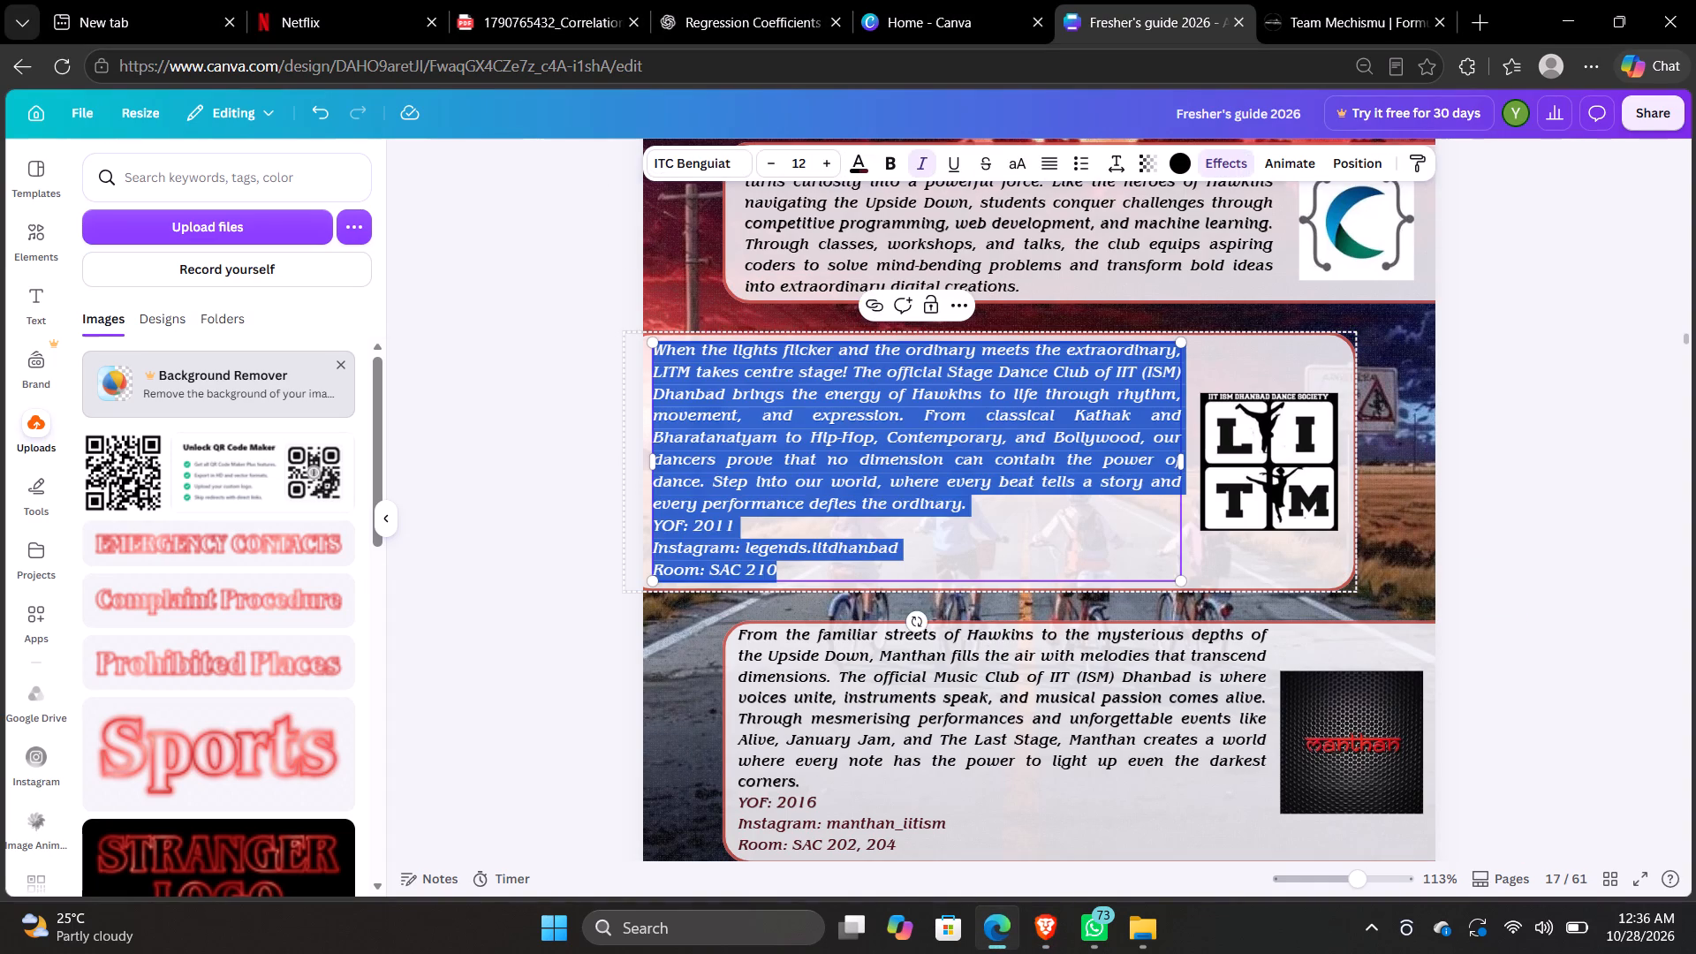
pyautogui.click(898, 550)
pyautogui.click(811, 551)
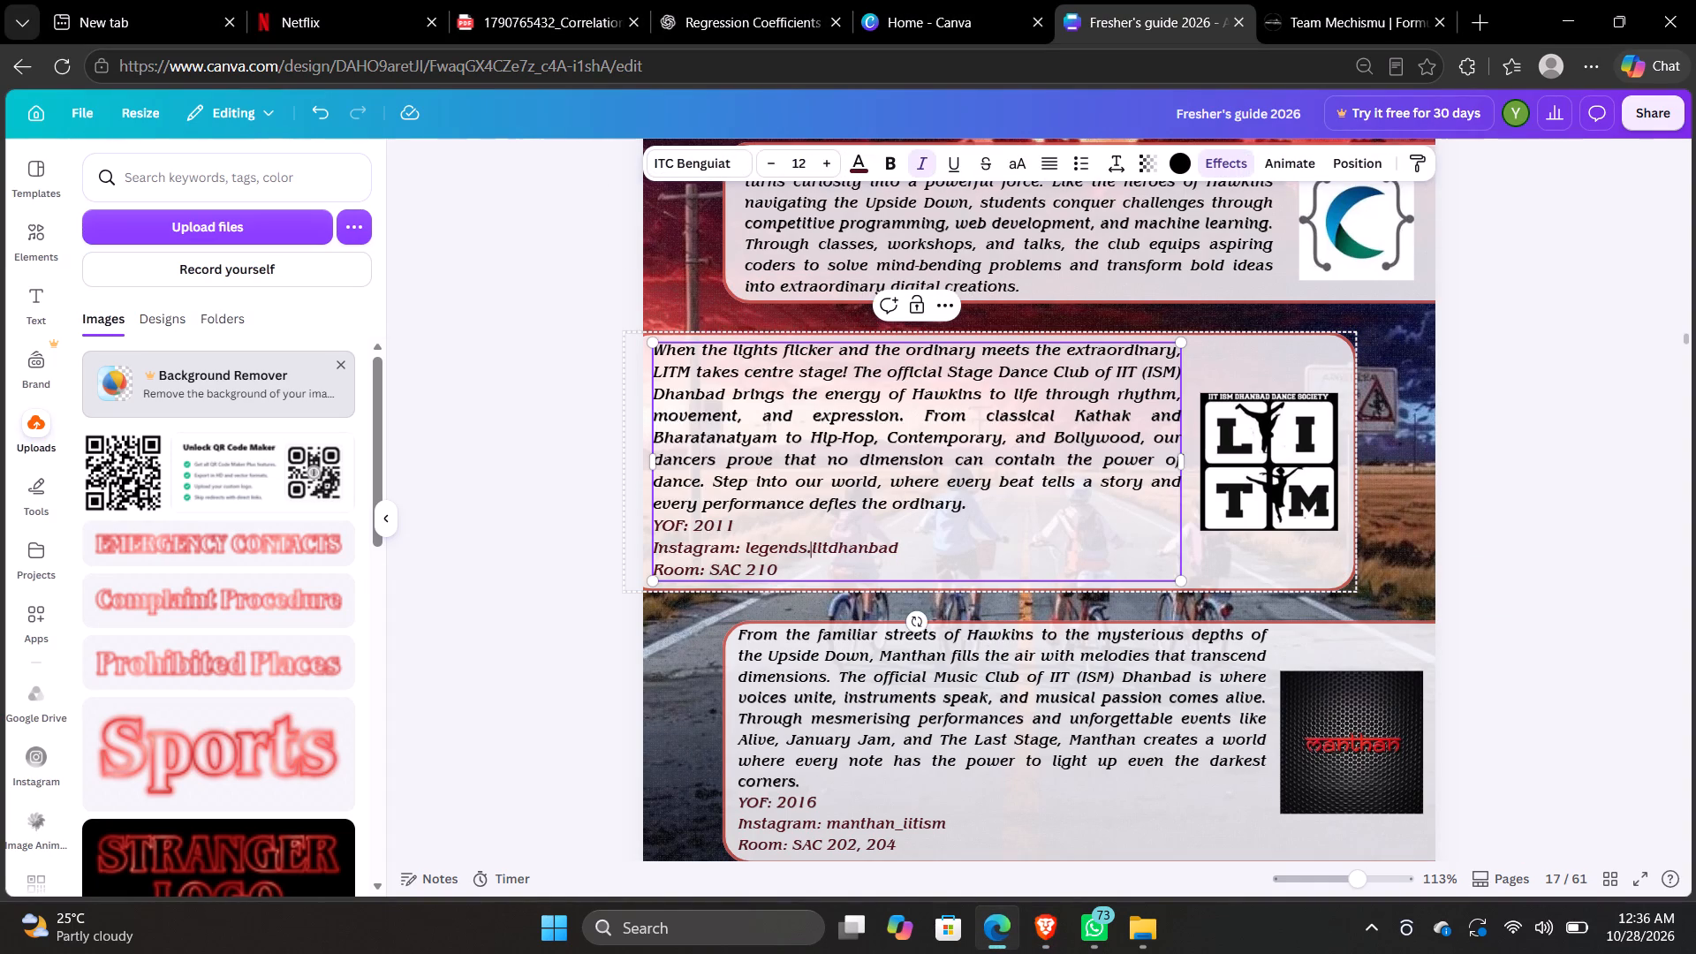
pyautogui.press('BackSpace')
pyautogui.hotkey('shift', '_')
# Compare the LITM entry's Instagram handle in the guide with the club's Instagram profile in Brave.
pyautogui.click(1034, 911)
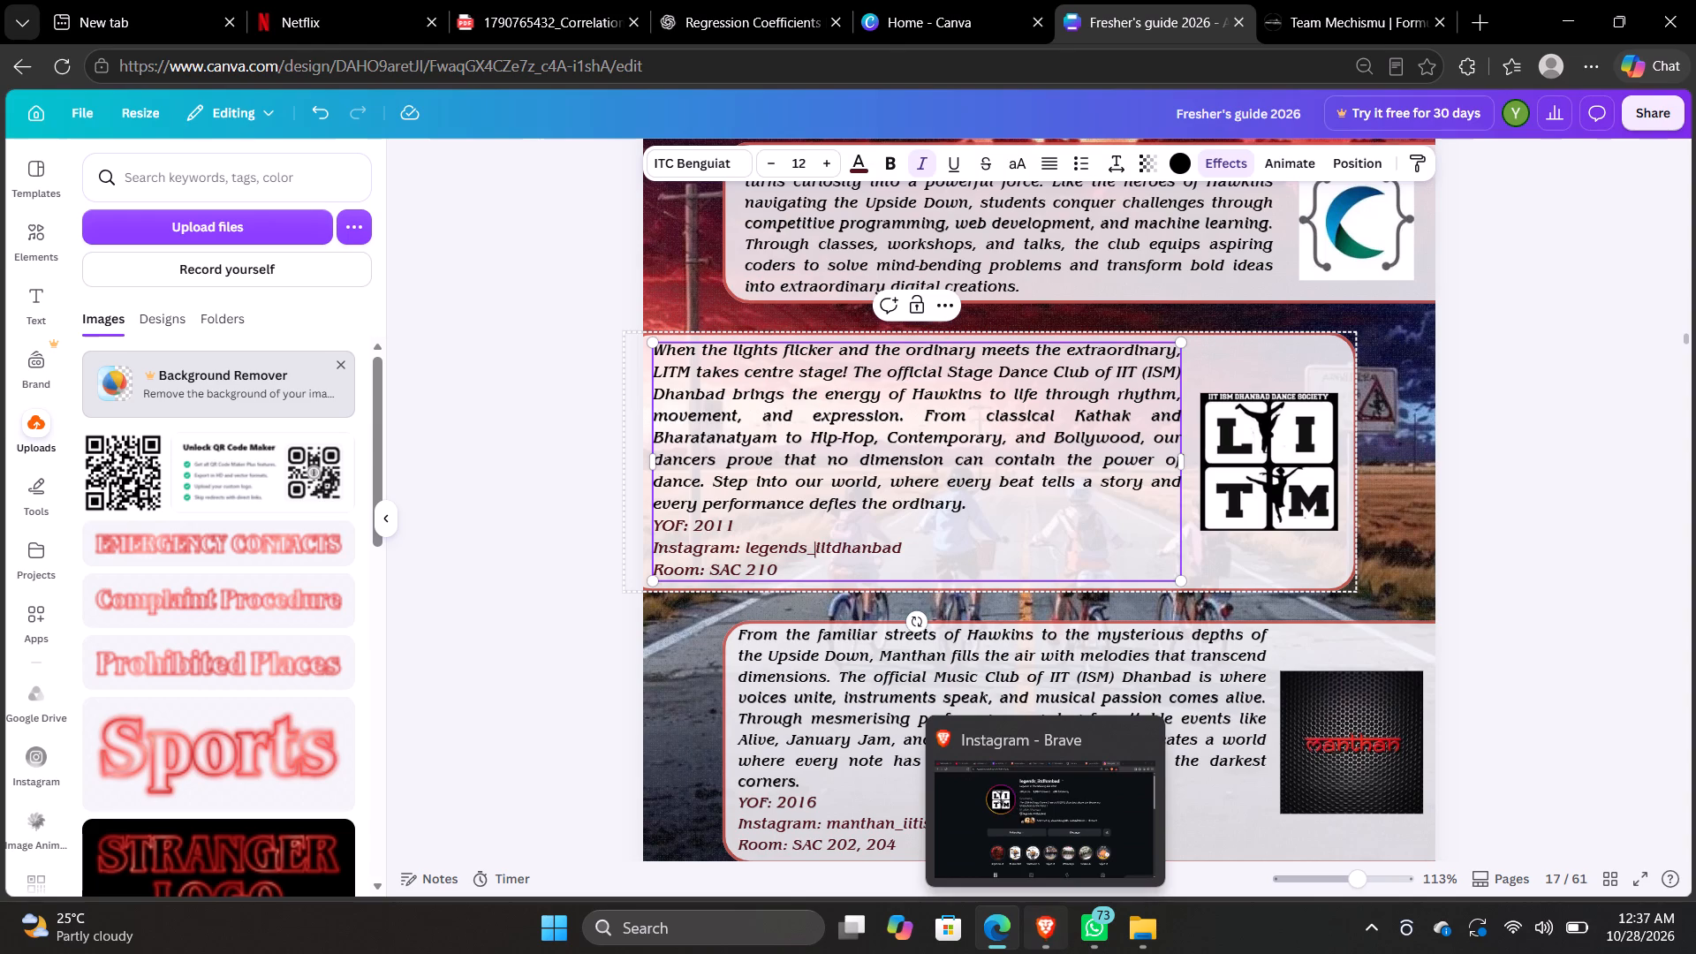
pyautogui.click(1034, 911)
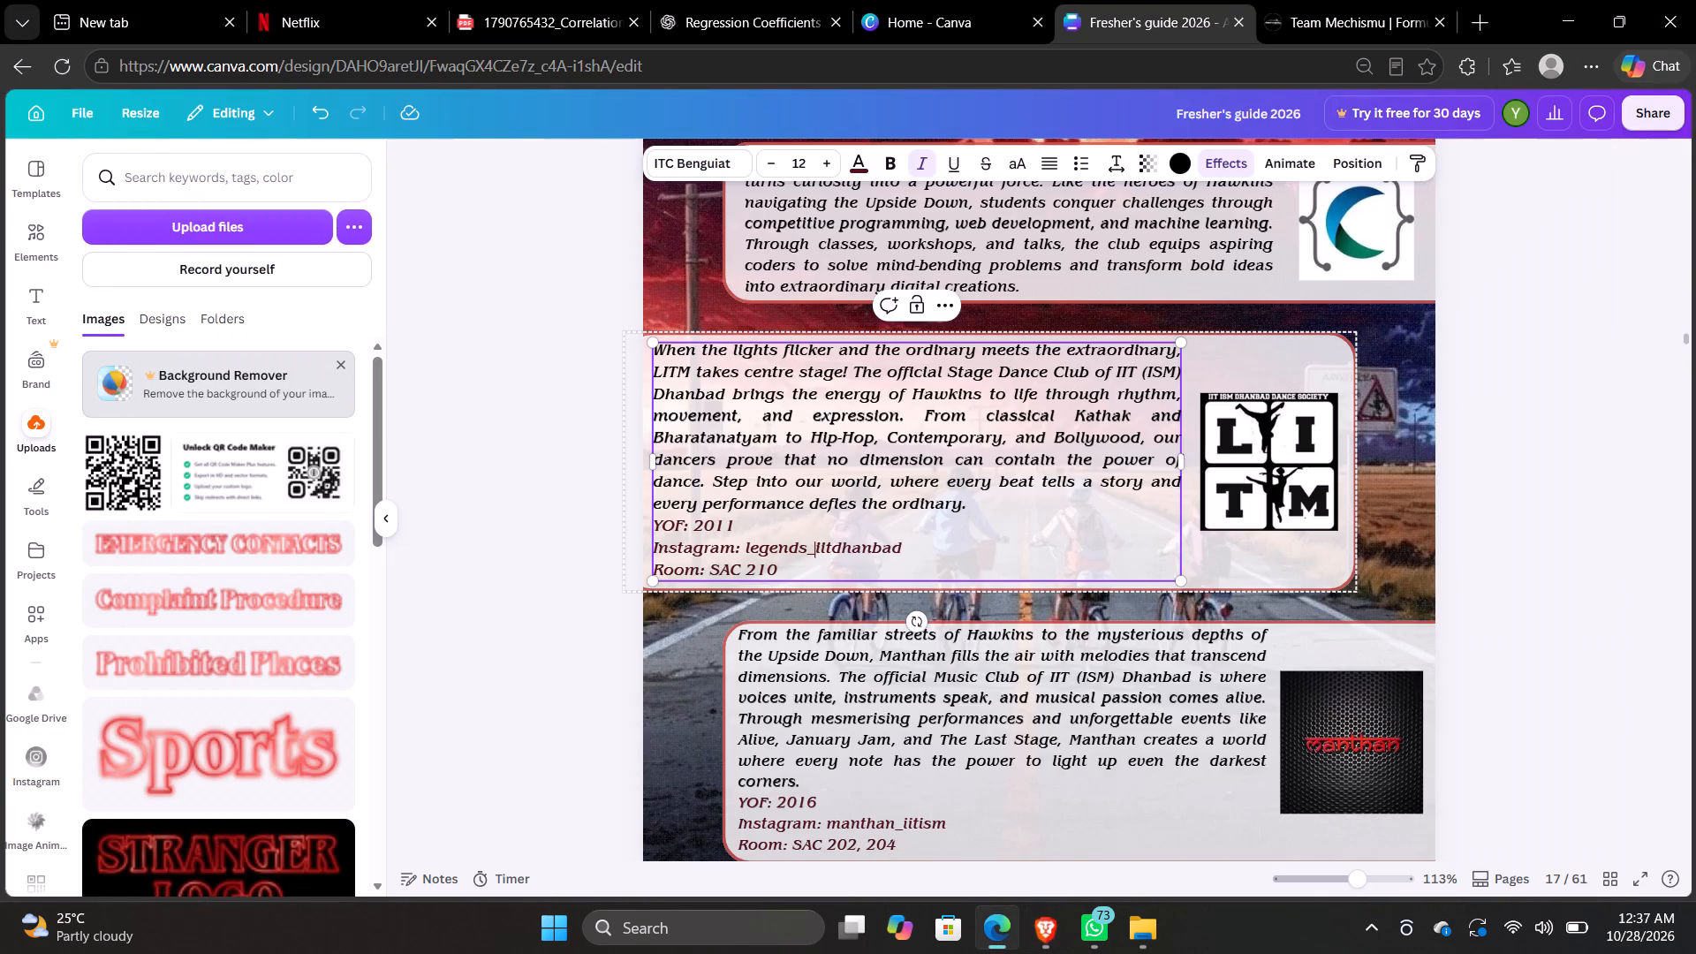
pyautogui.click(1034, 911)
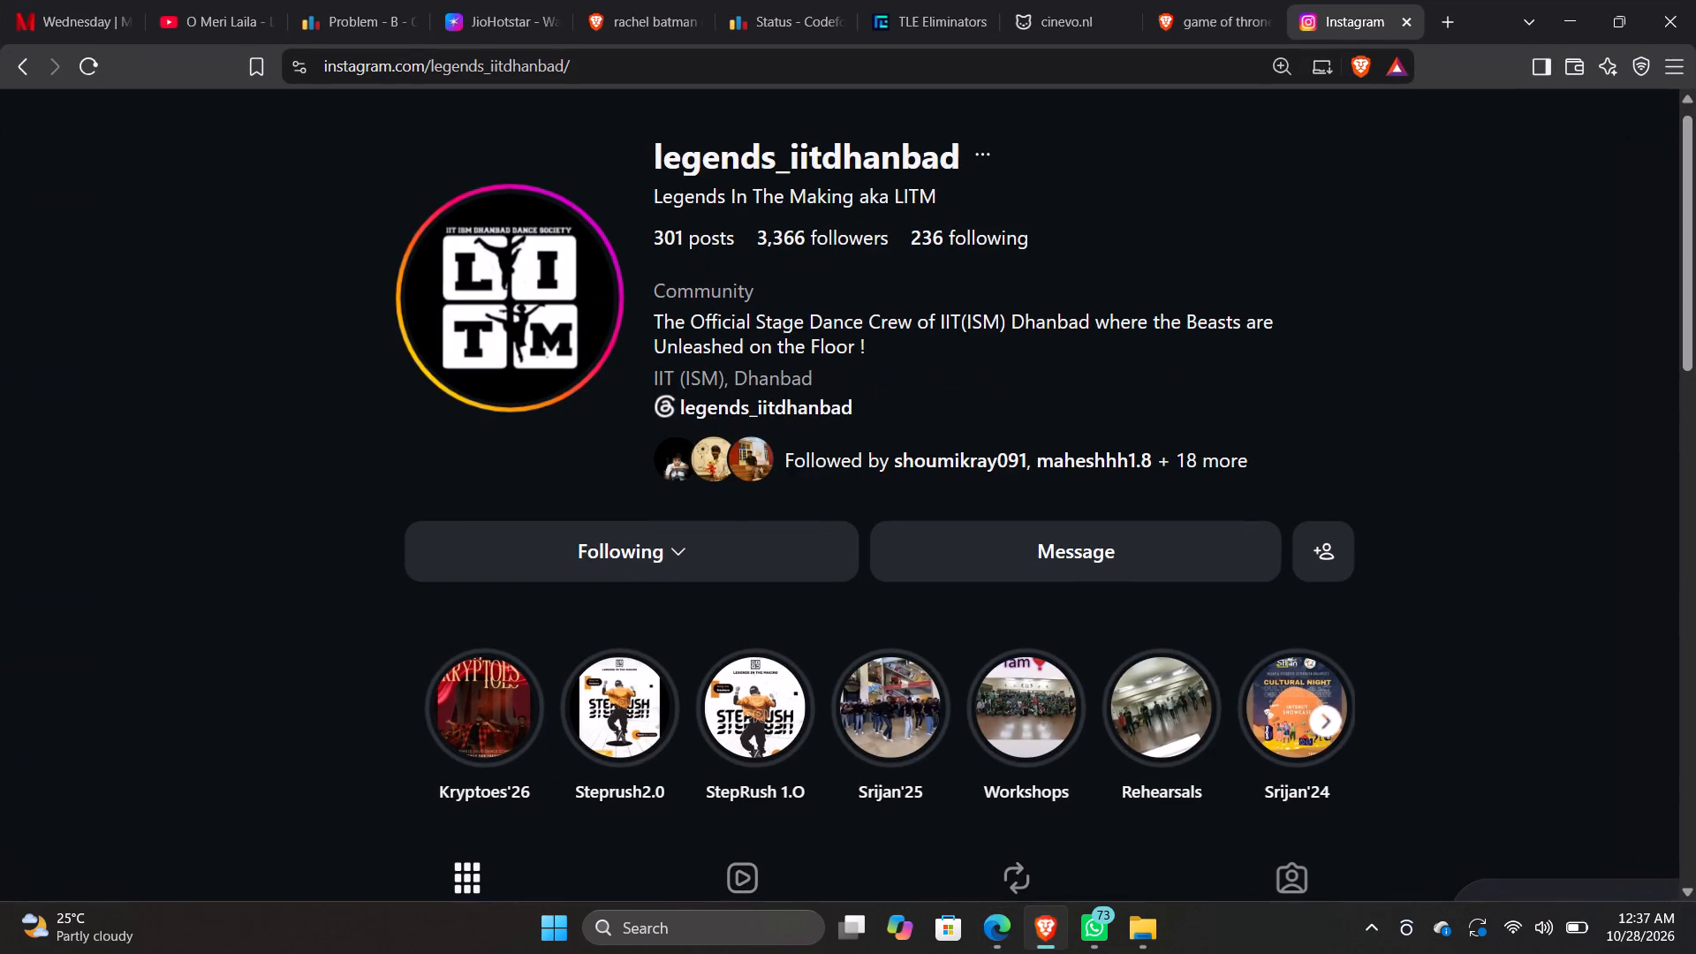
pyautogui.click(1034, 911)
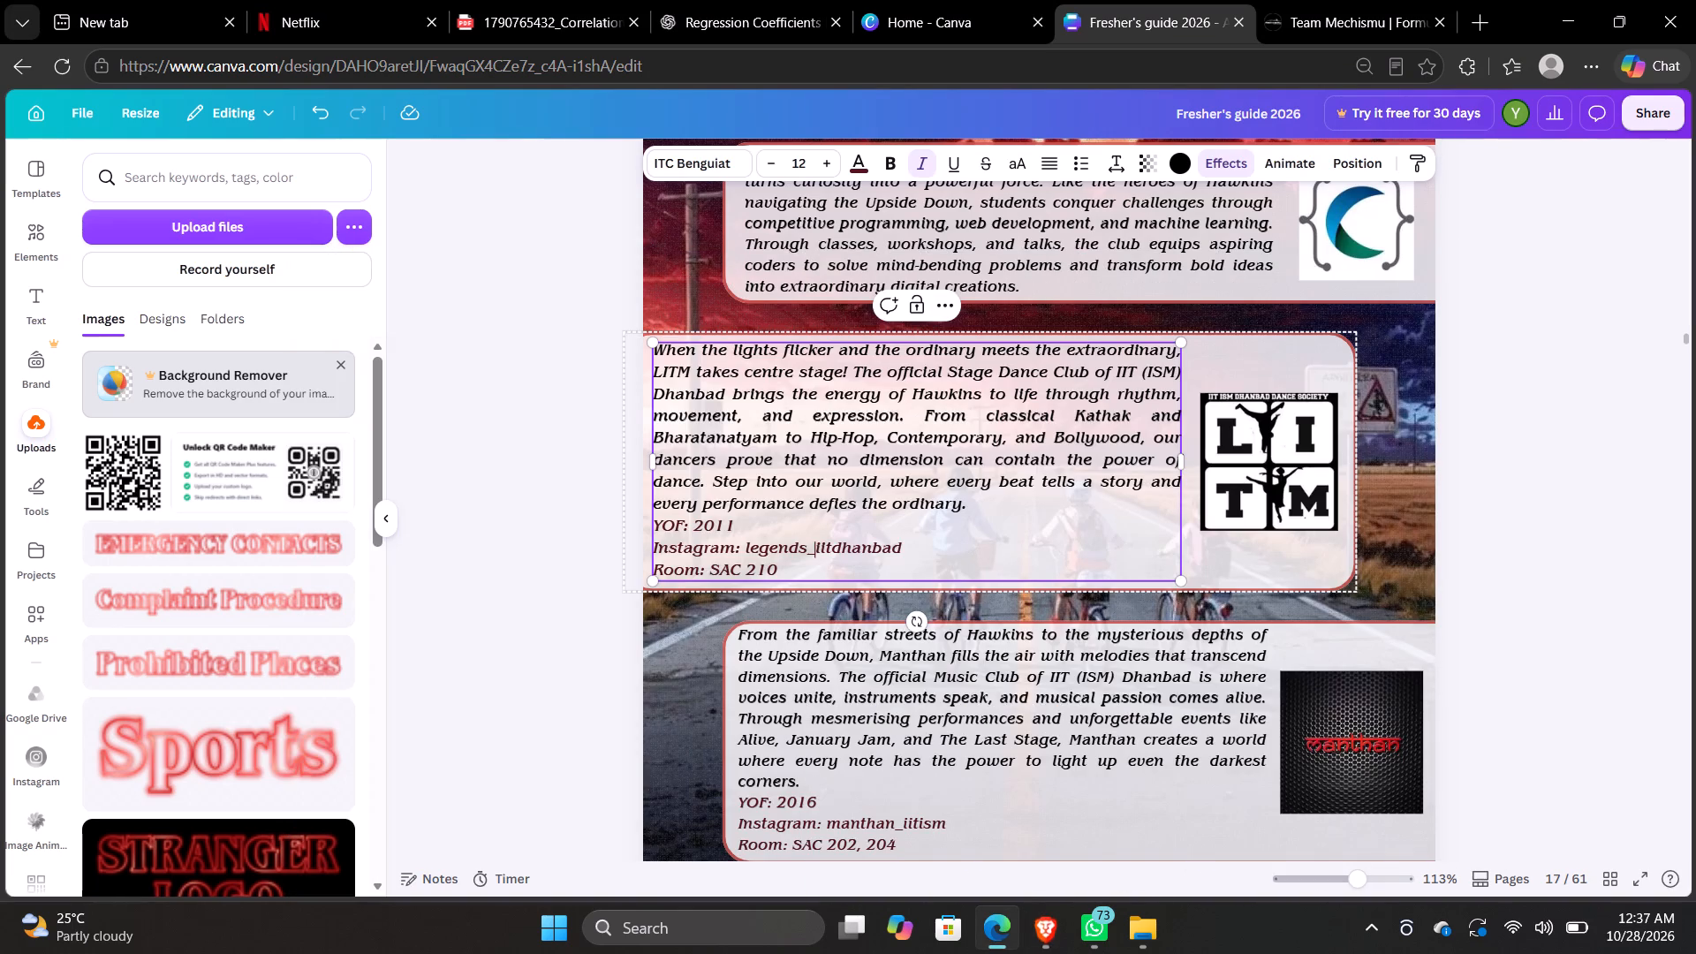
pyautogui.click(1034, 911)
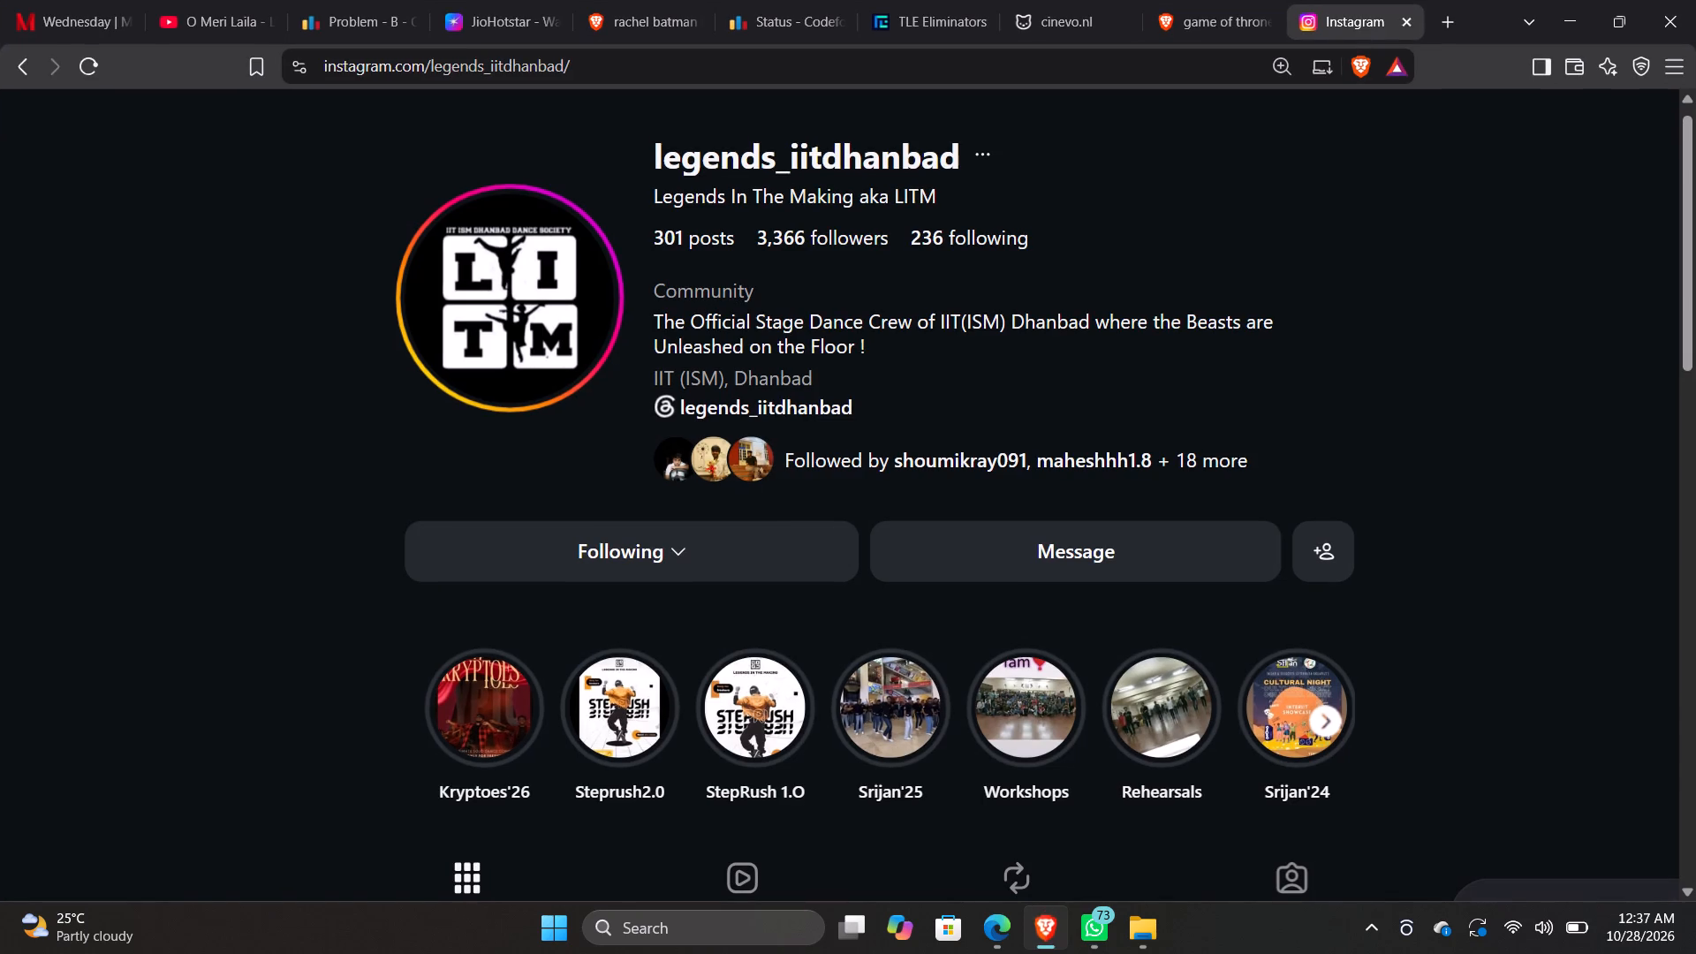
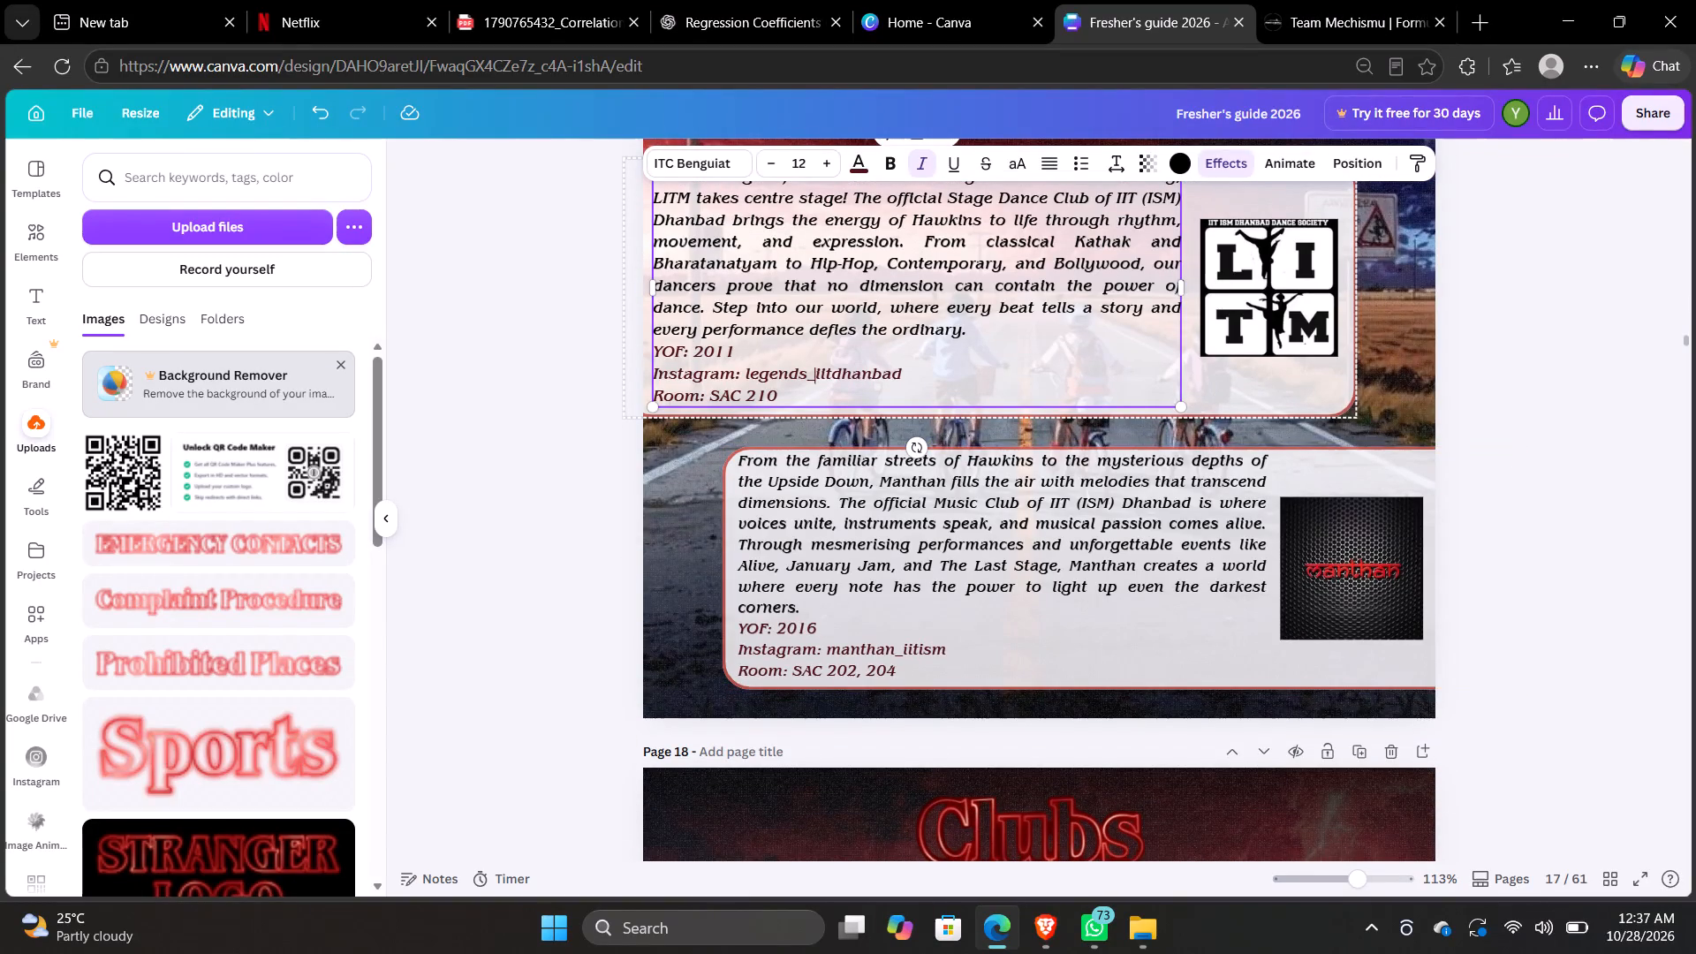
pyautogui.click(1049, 951)
pyautogui.click(34, 60)
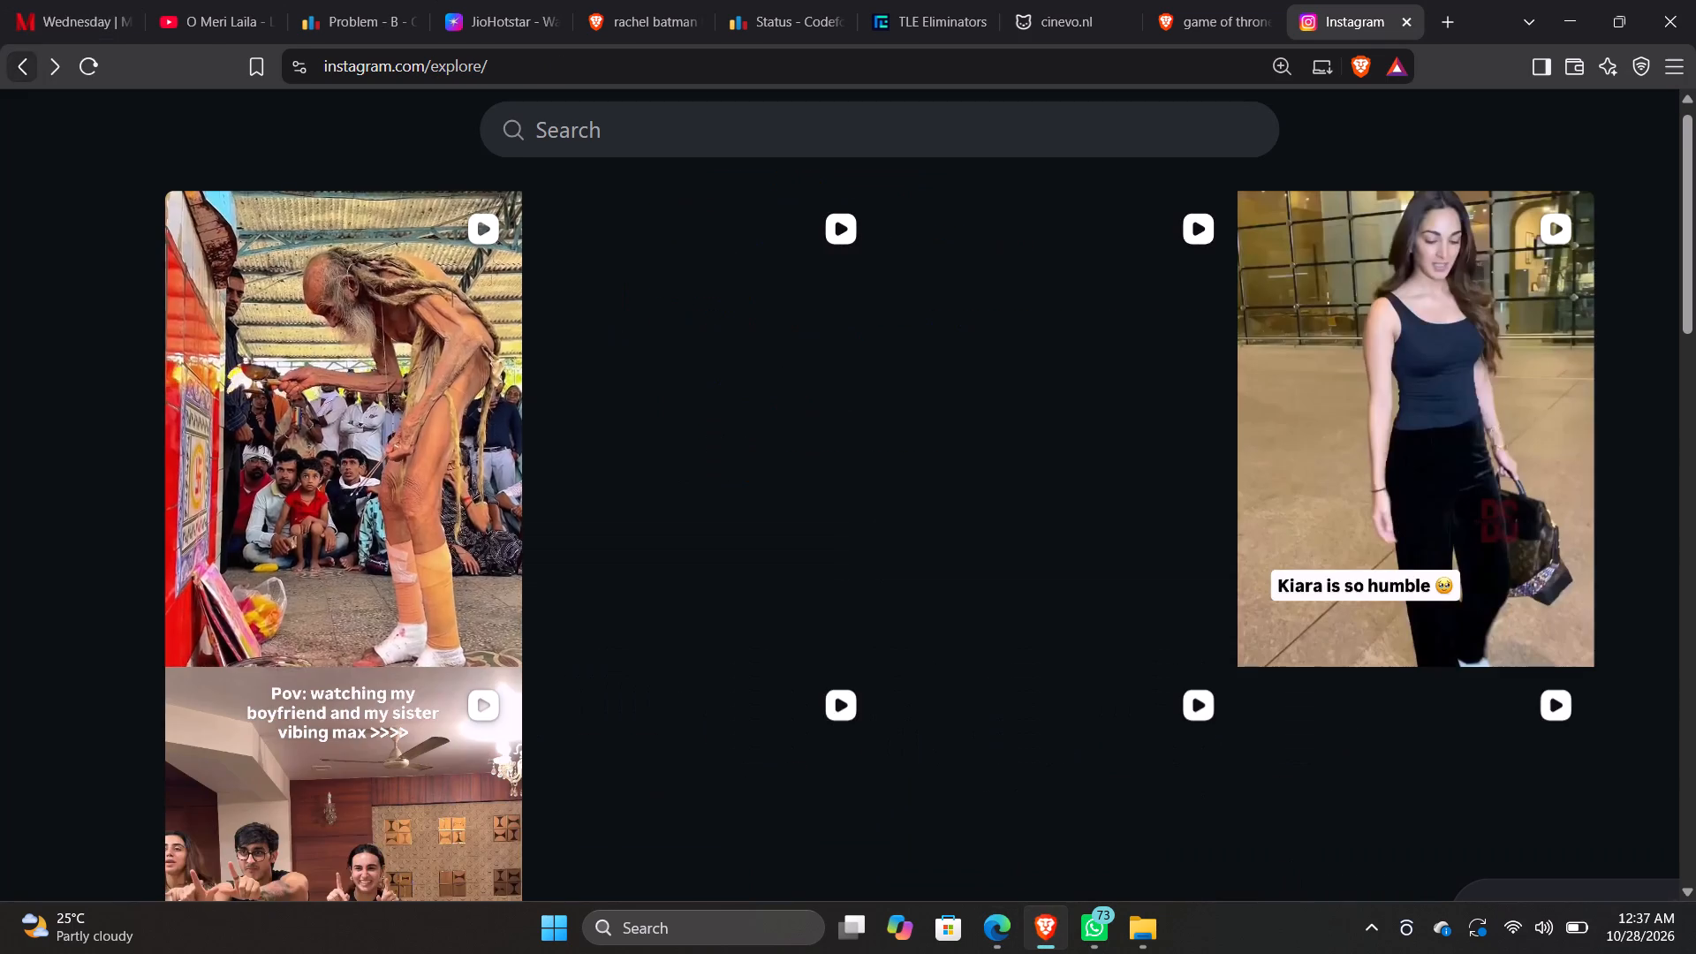
pyautogui.click(583, 132)
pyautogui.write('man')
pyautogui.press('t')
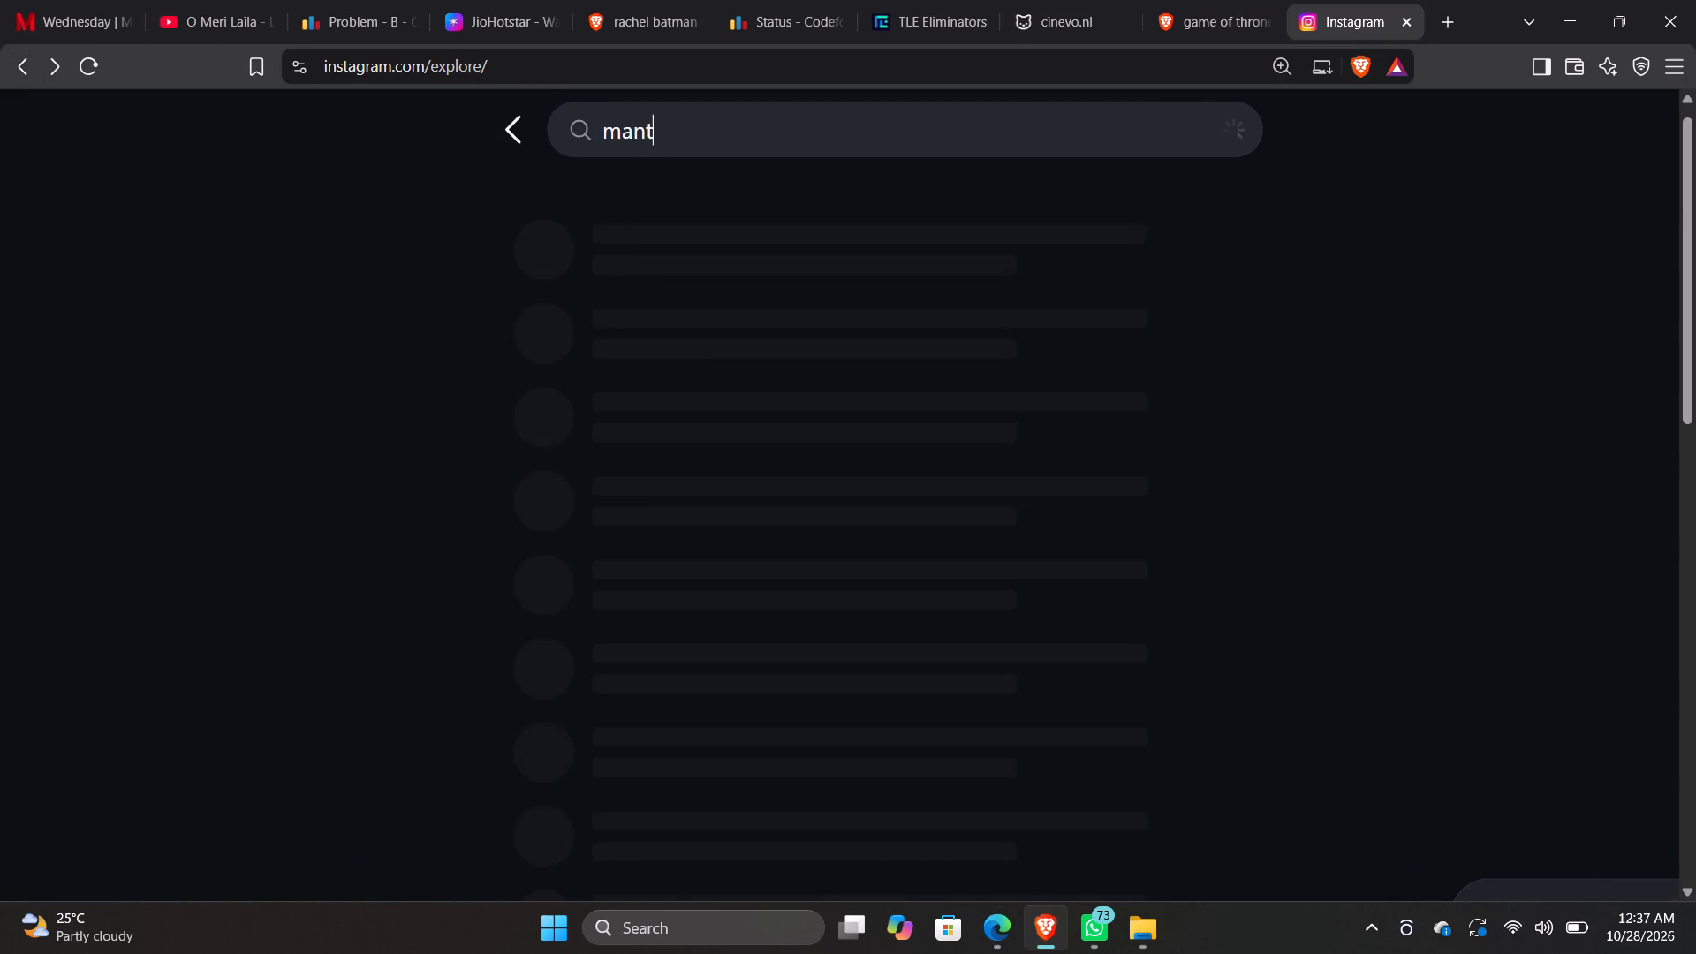
pyautogui.click(622, 260)
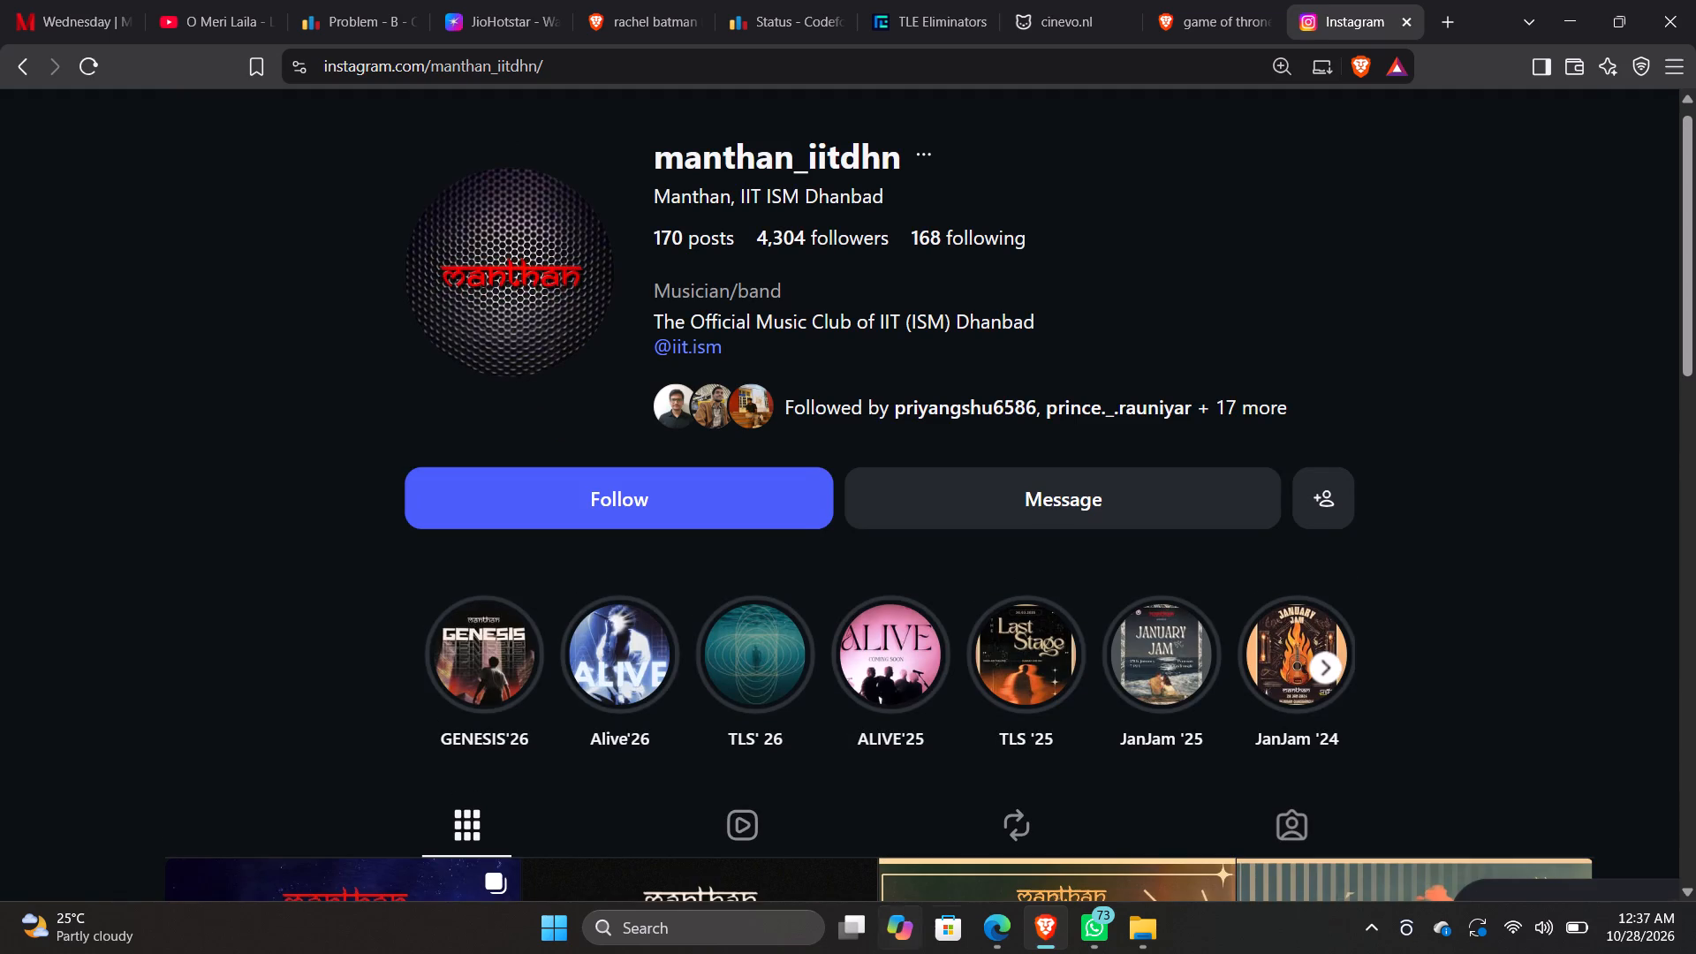
# Return to the guide in Edge and correct the Manthan entry's Instagram handle on page 17 to manthan_iitdhn.
pyautogui.click(1007, 930)
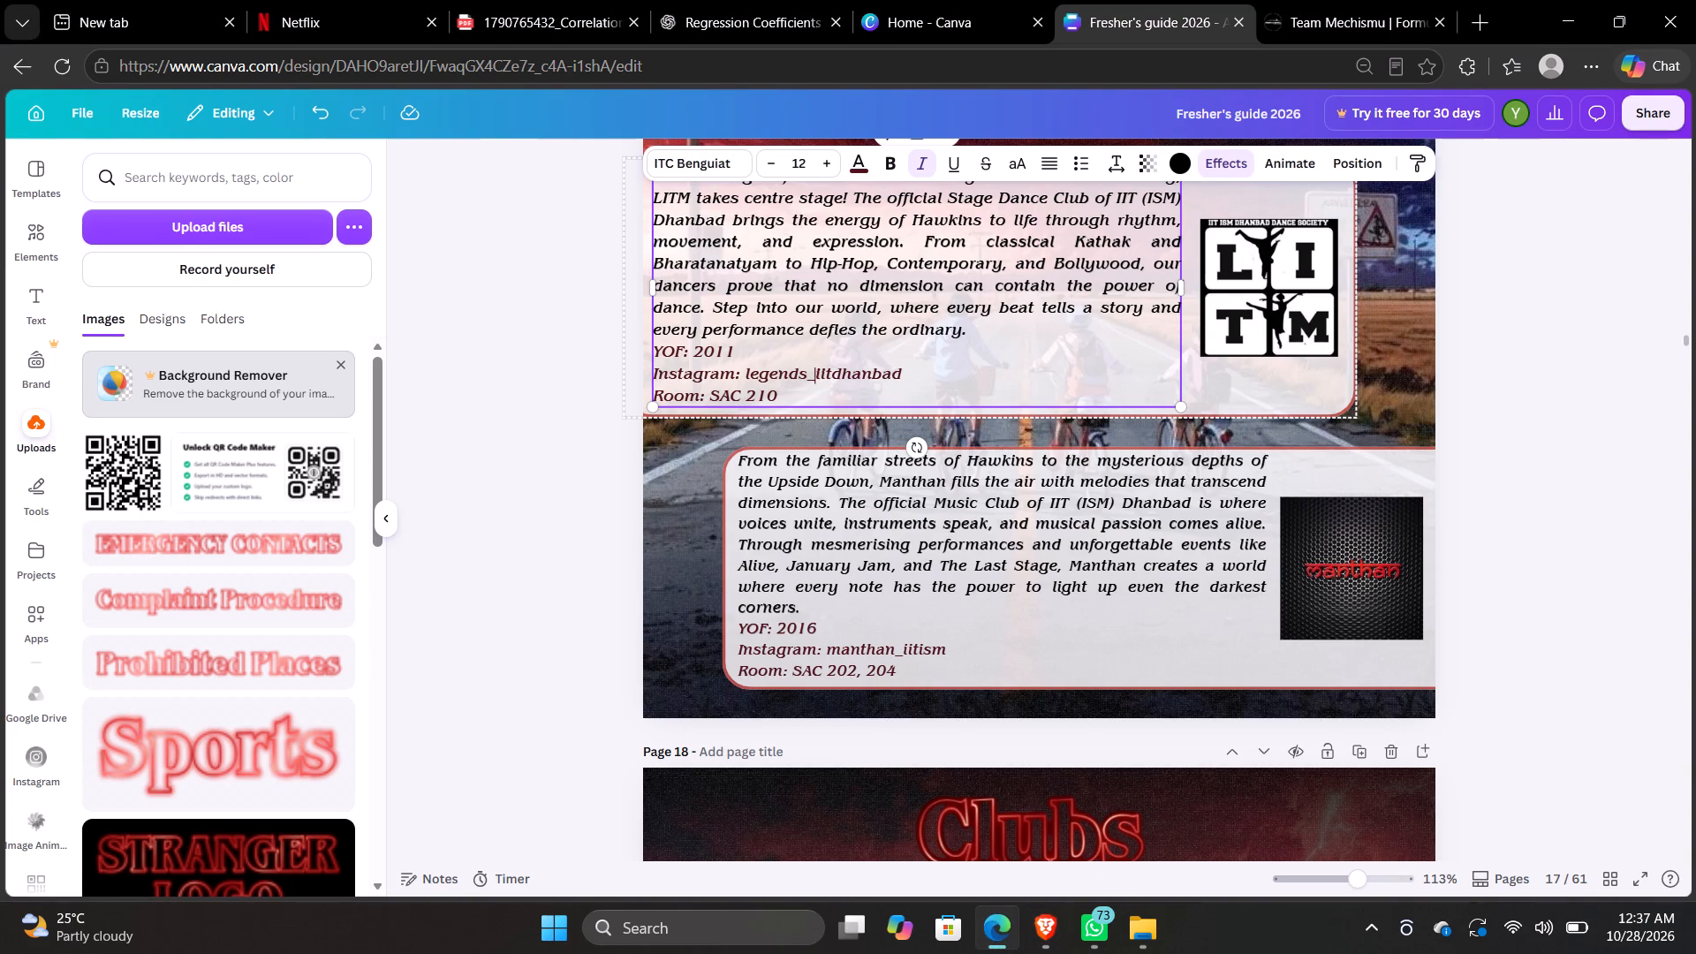
pyautogui.click(1007, 930)
pyautogui.click(1007, 930)
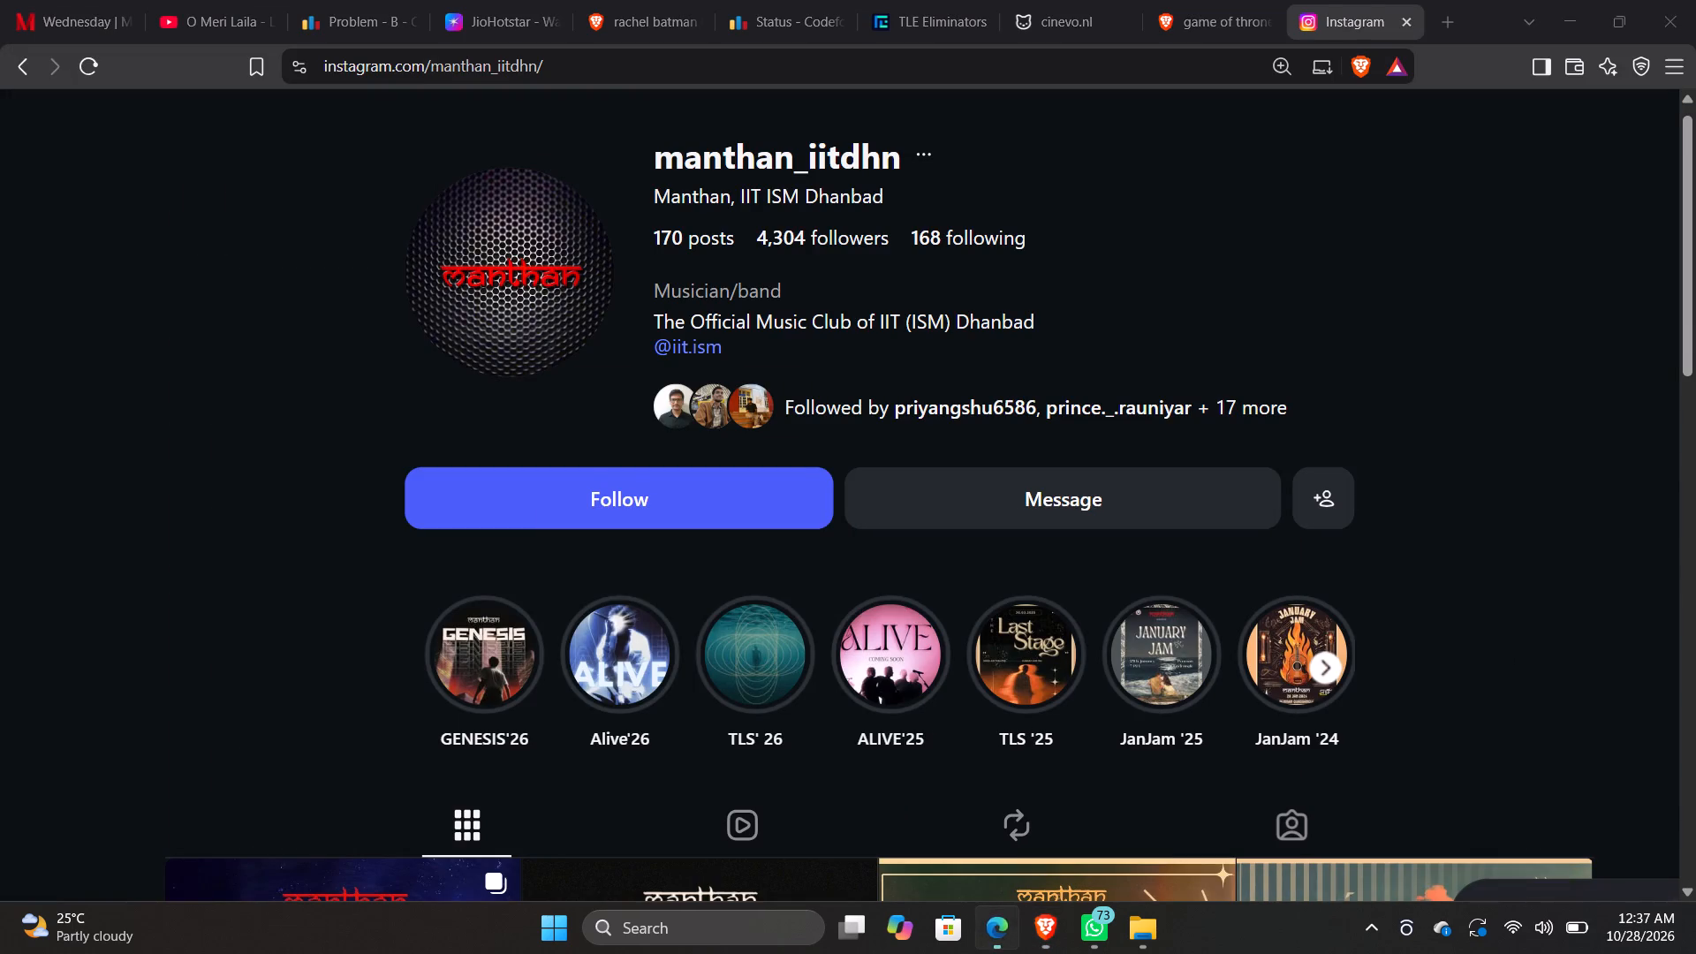
pyautogui.tripleClick(951, 653)
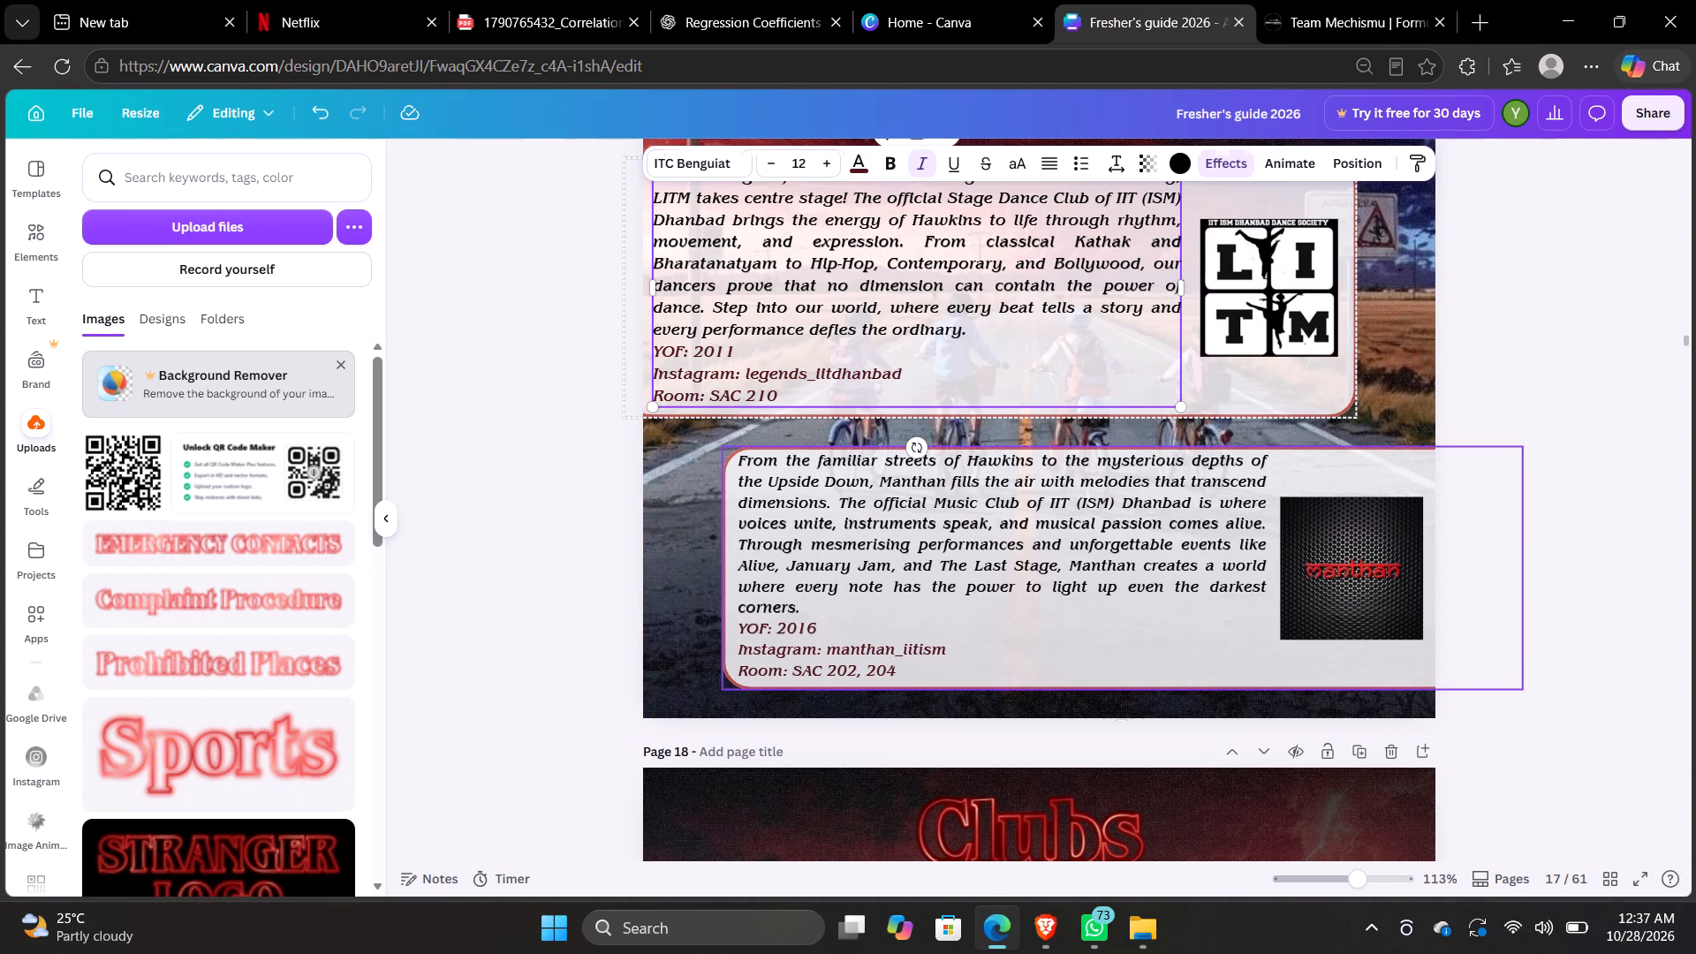
pyautogui.click(951, 653)
pyautogui.press('BackSpace')
pyautogui.press('BackSpace')
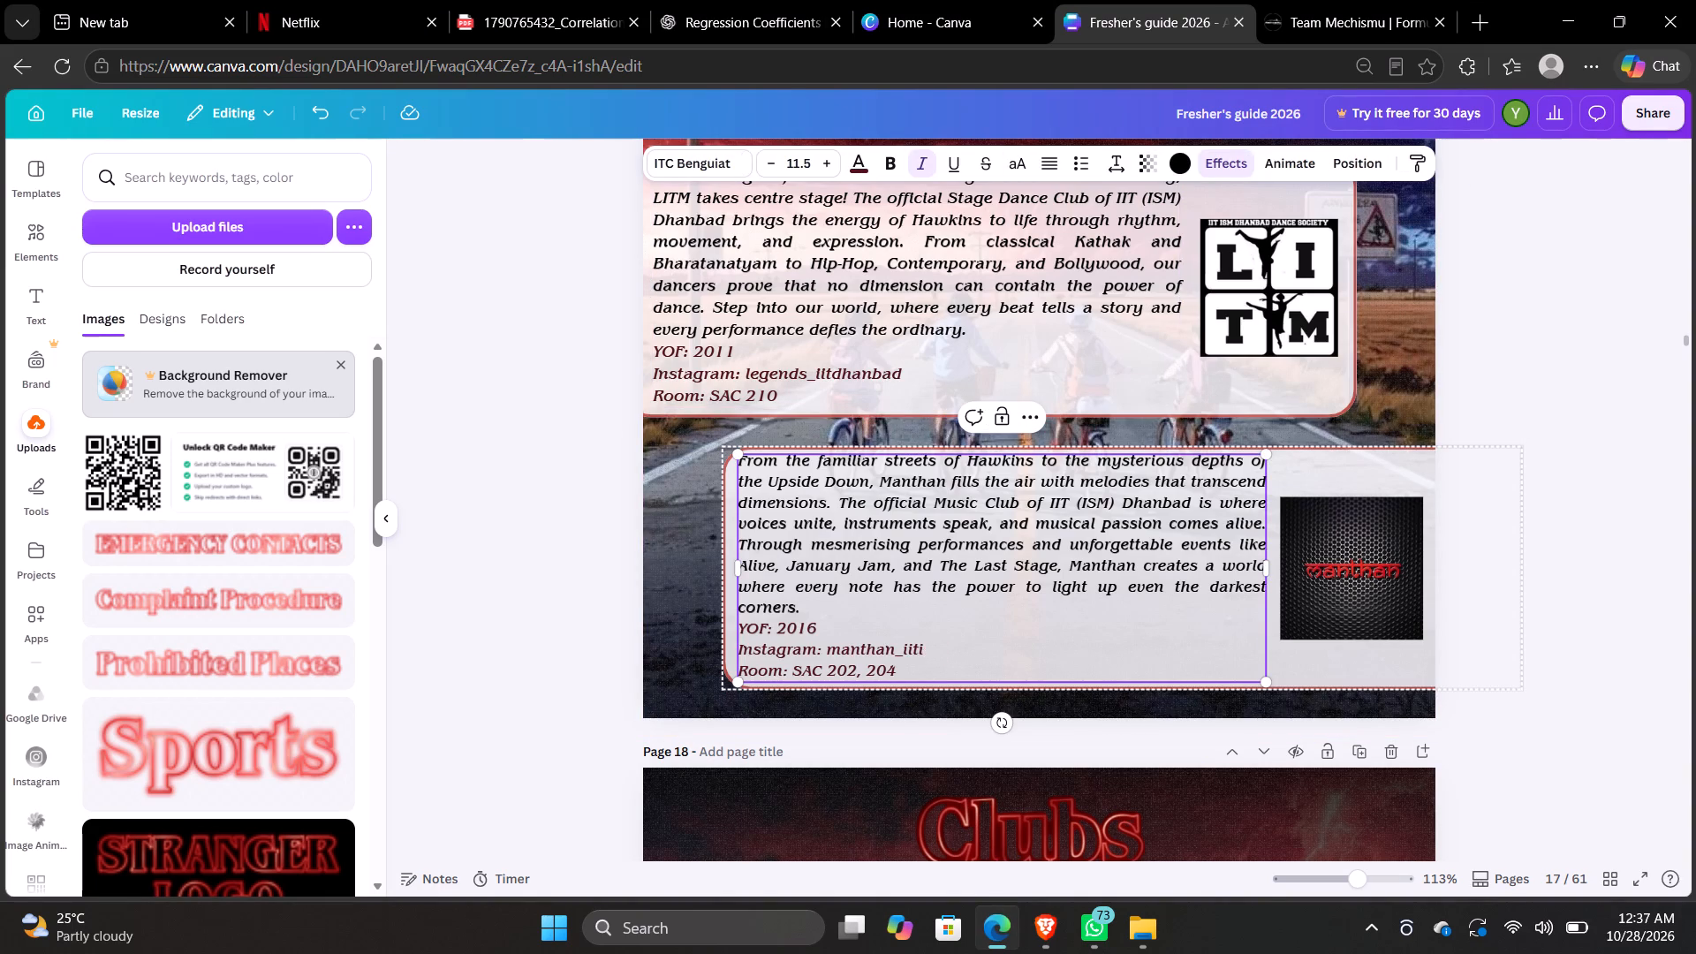
pyautogui.press('BackSpace')
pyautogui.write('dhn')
pyautogui.click(1551, 626)
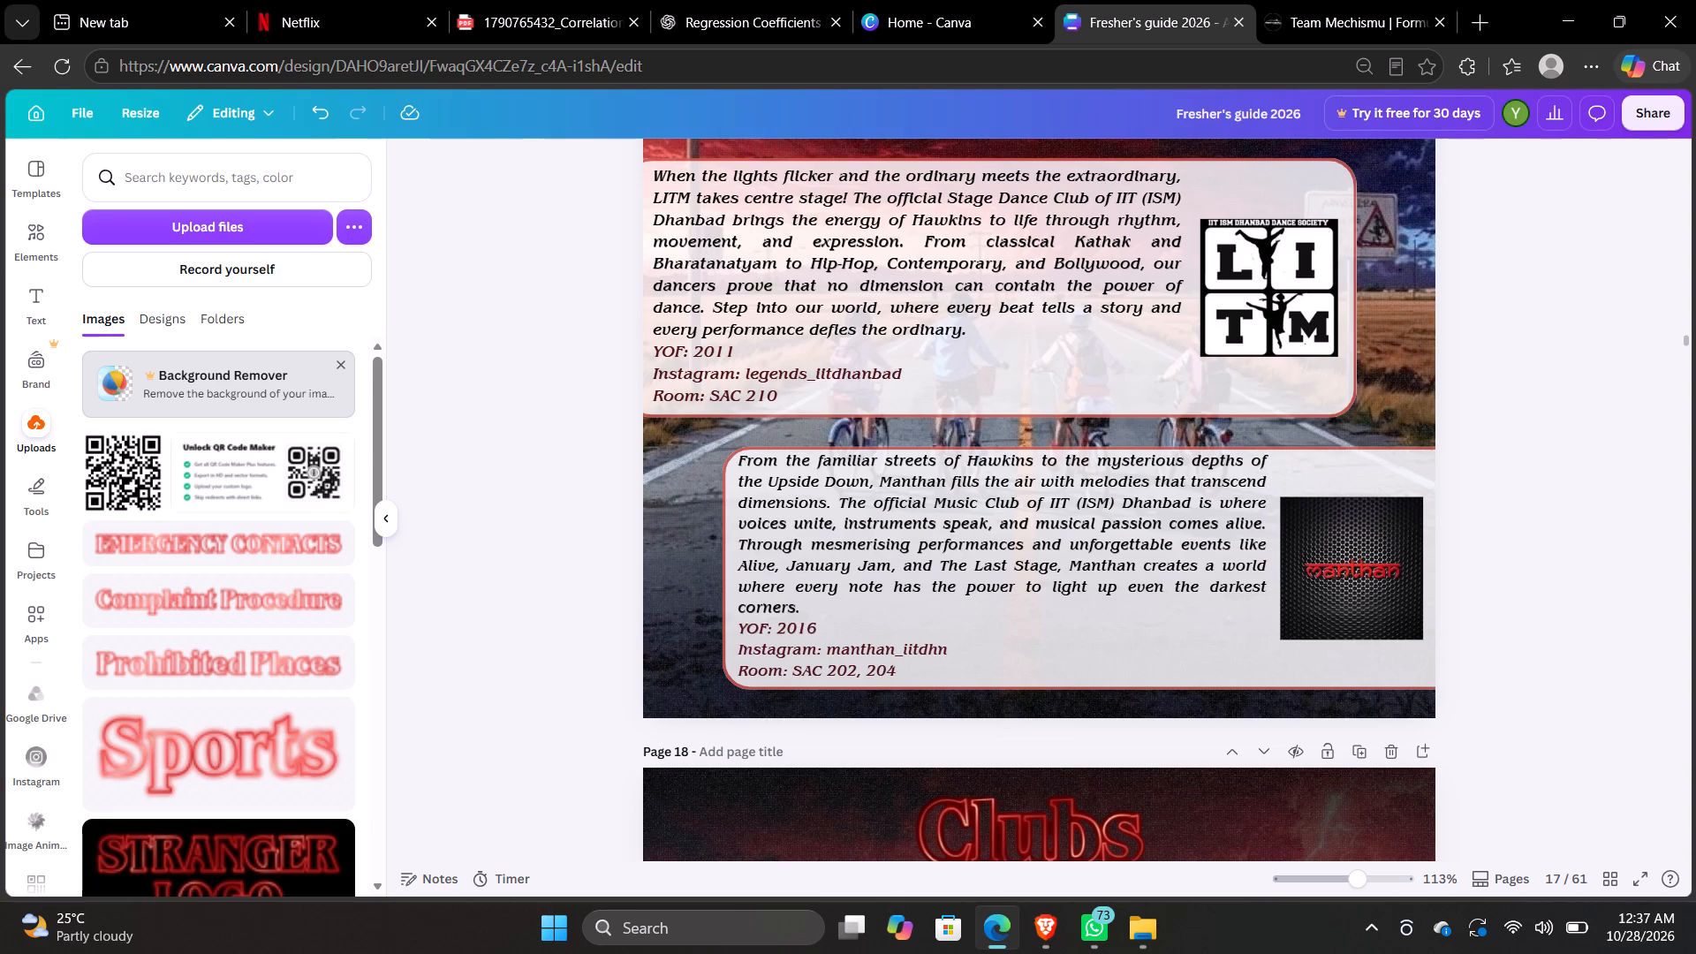
# Compare the Manthan entry's Instagram handle in the guide with the club's Instagram profile in Brave.
pyautogui.click(1027, 906)
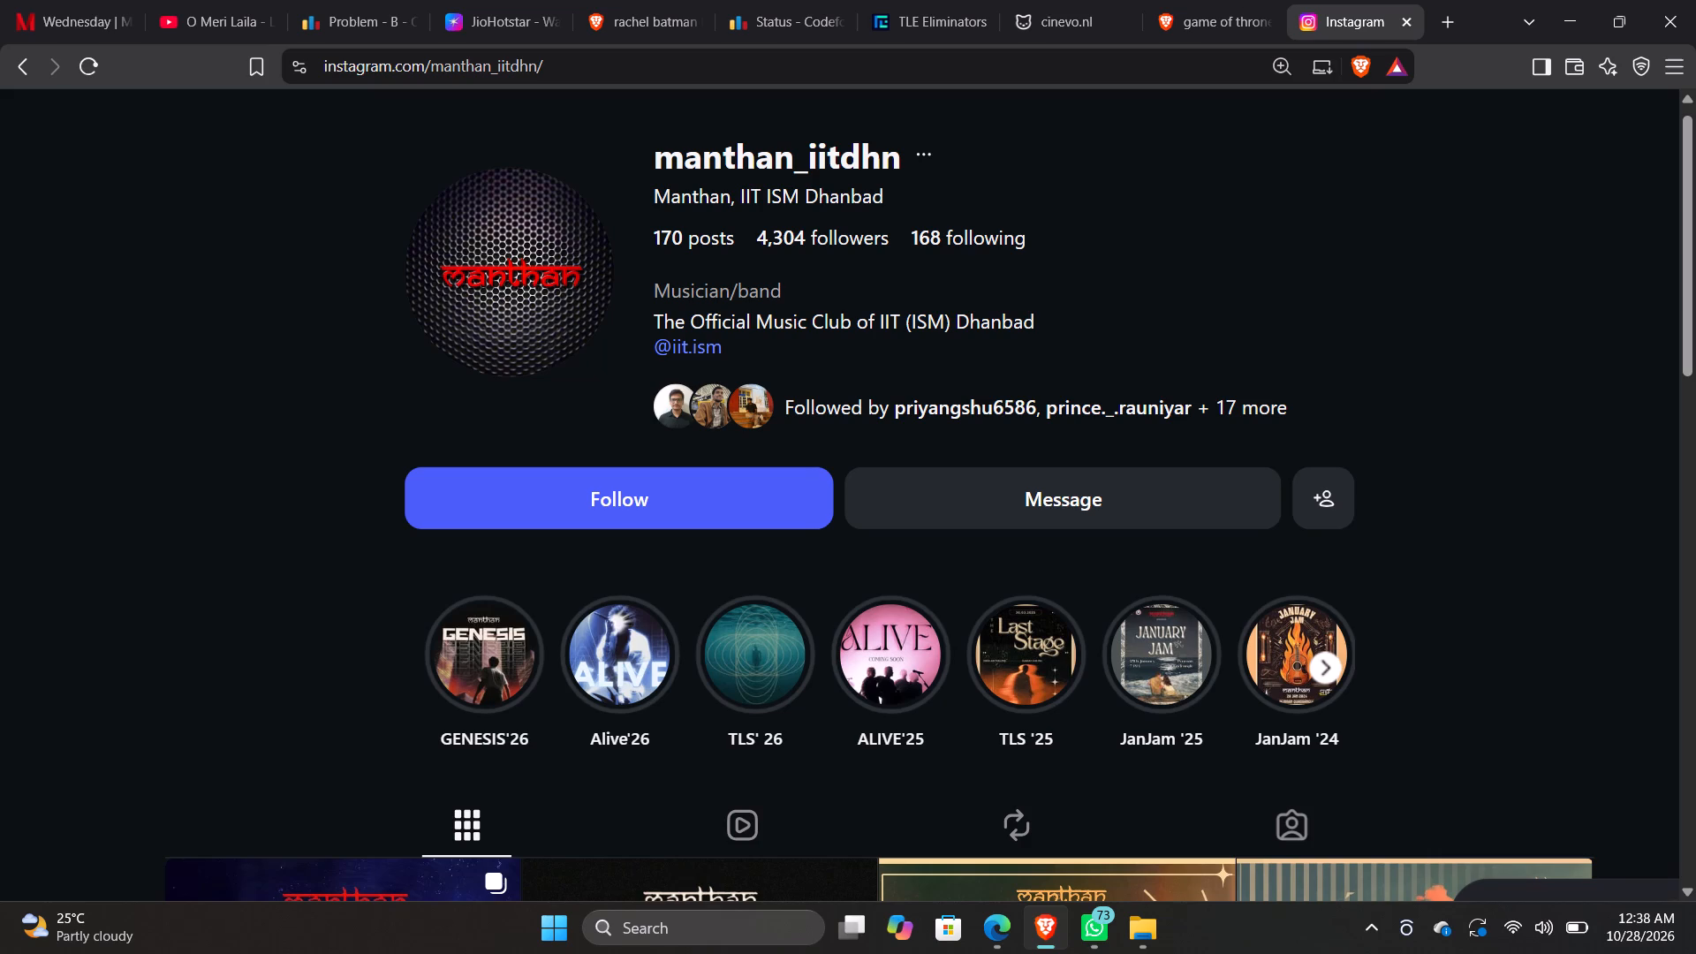
pyautogui.click(920, 177)
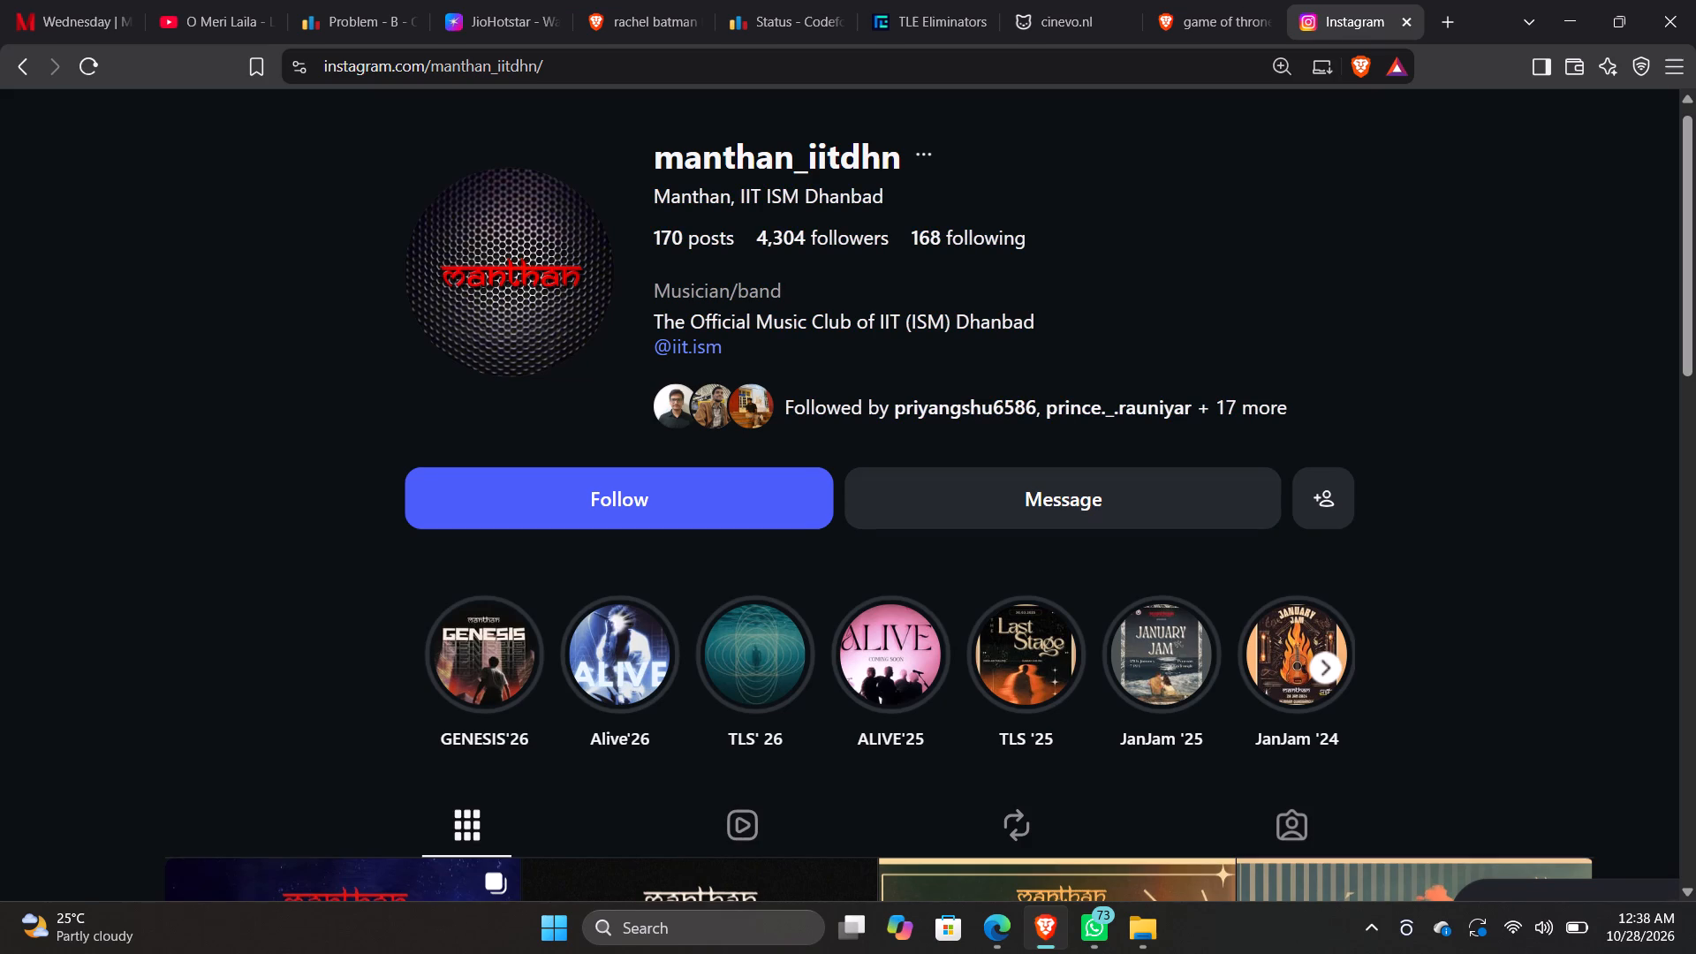
pyautogui.click(1003, 944)
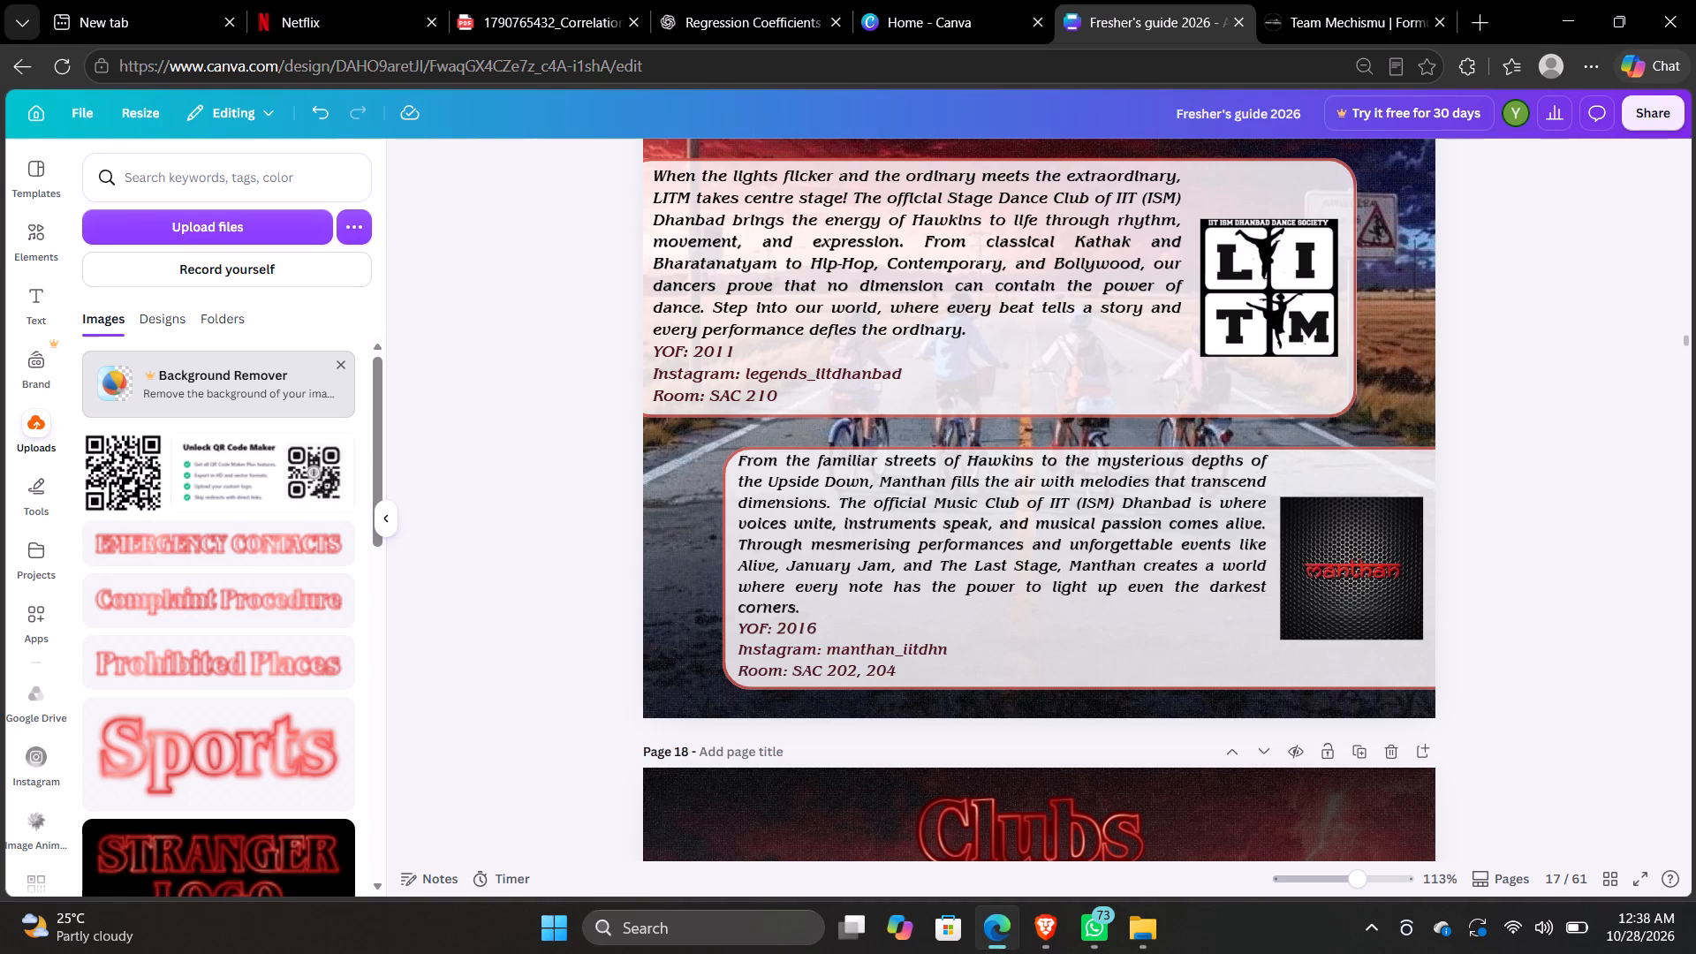
pyautogui.click(1003, 944)
pyautogui.click(1003, 944)
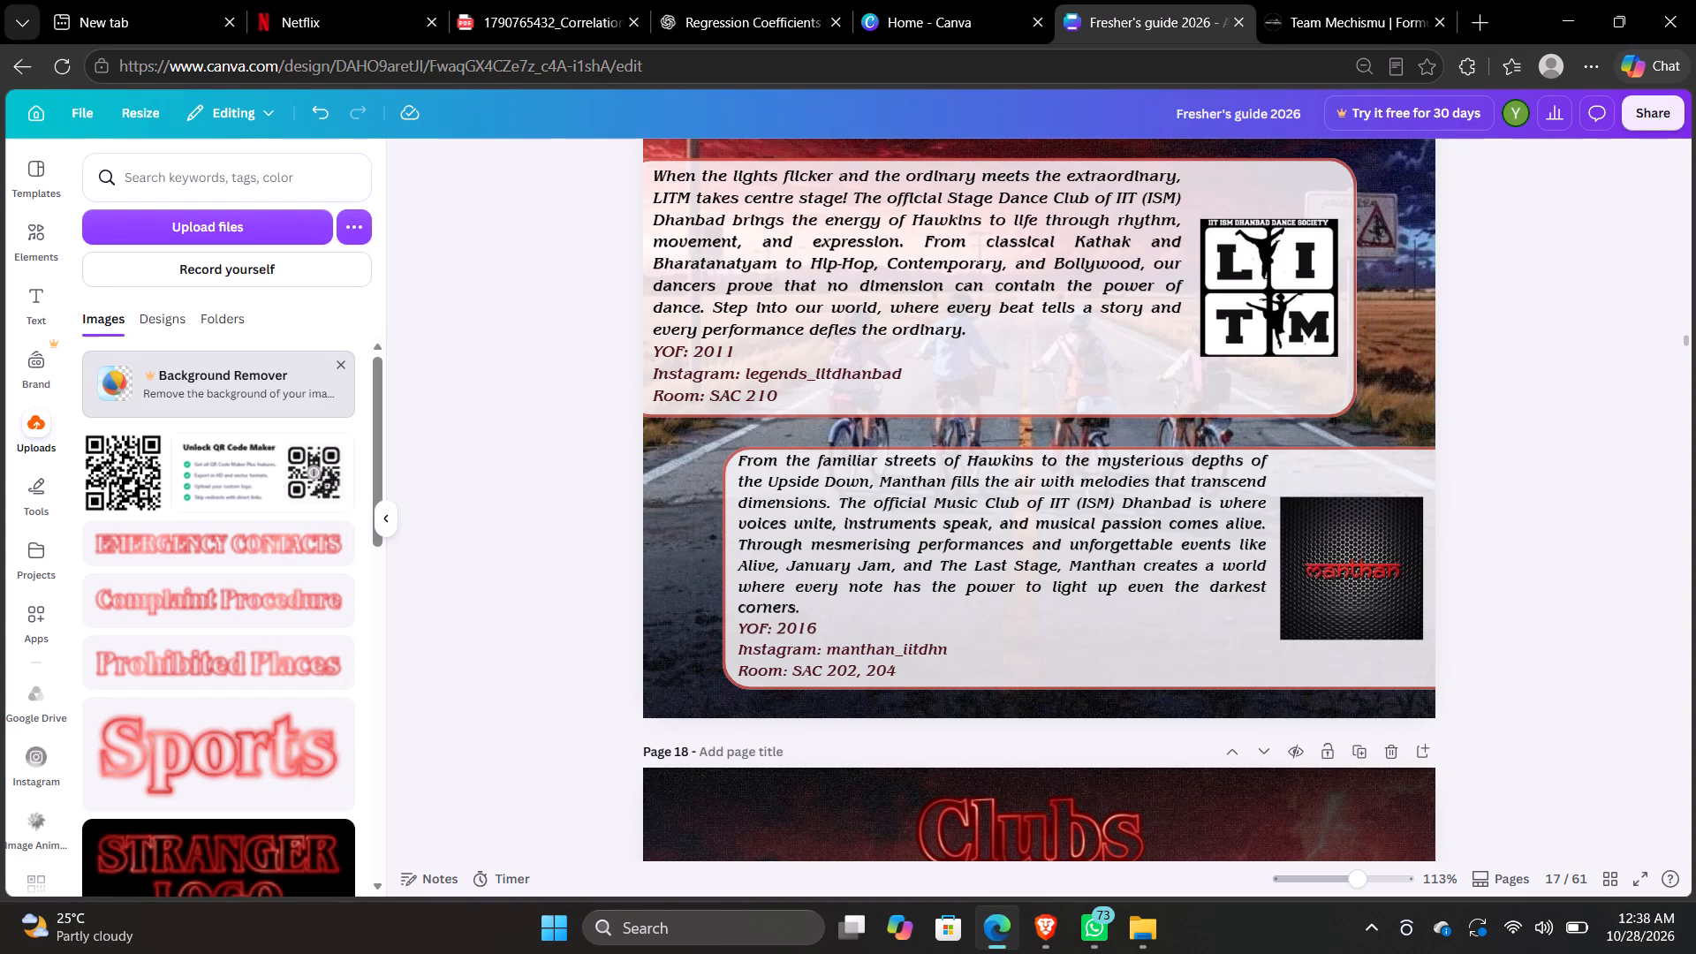
pyautogui.click(1003, 944)
pyautogui.click(1003, 944)
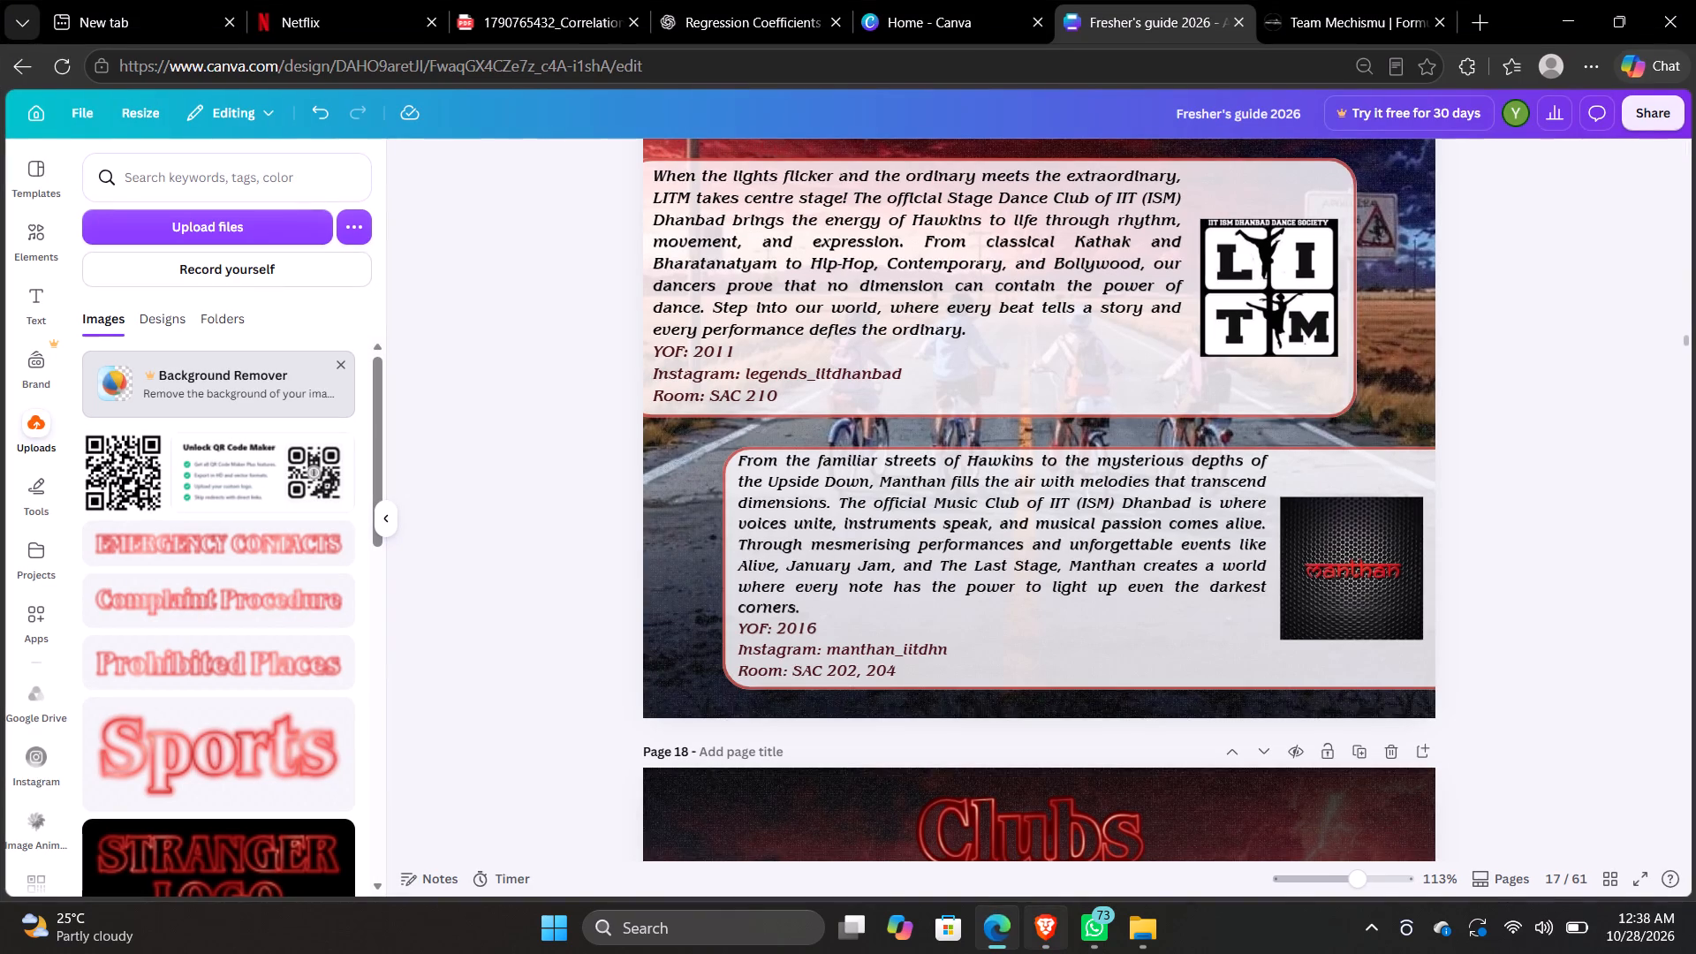
pyautogui.click(1027, 941)
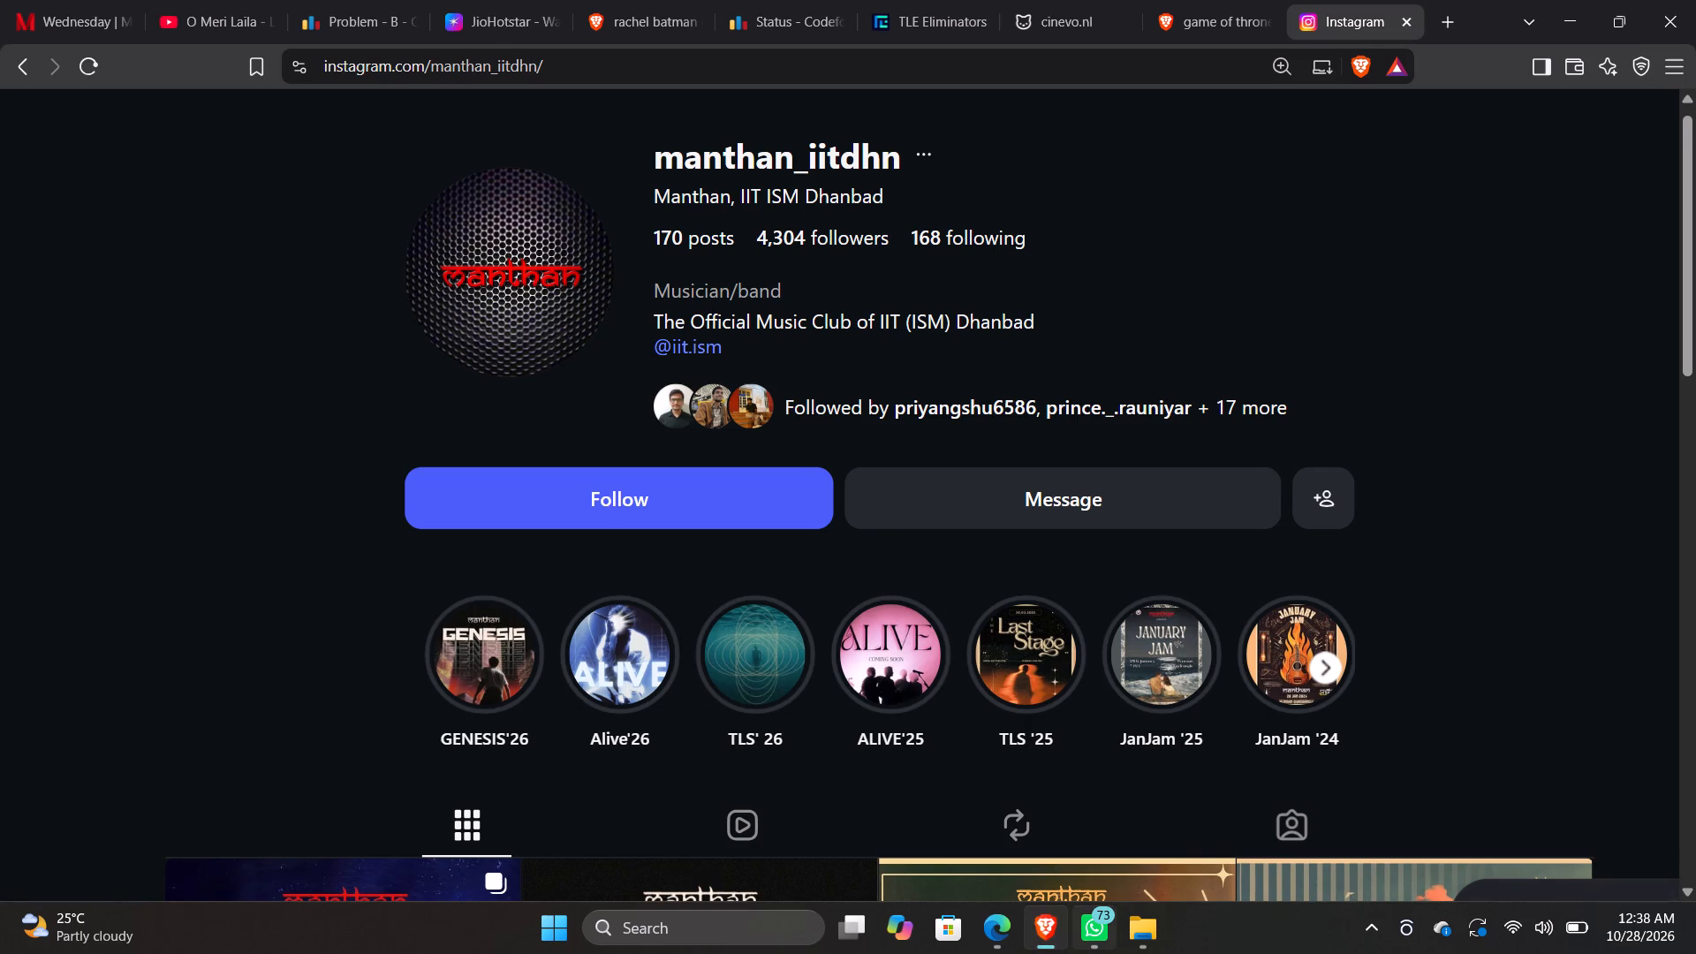
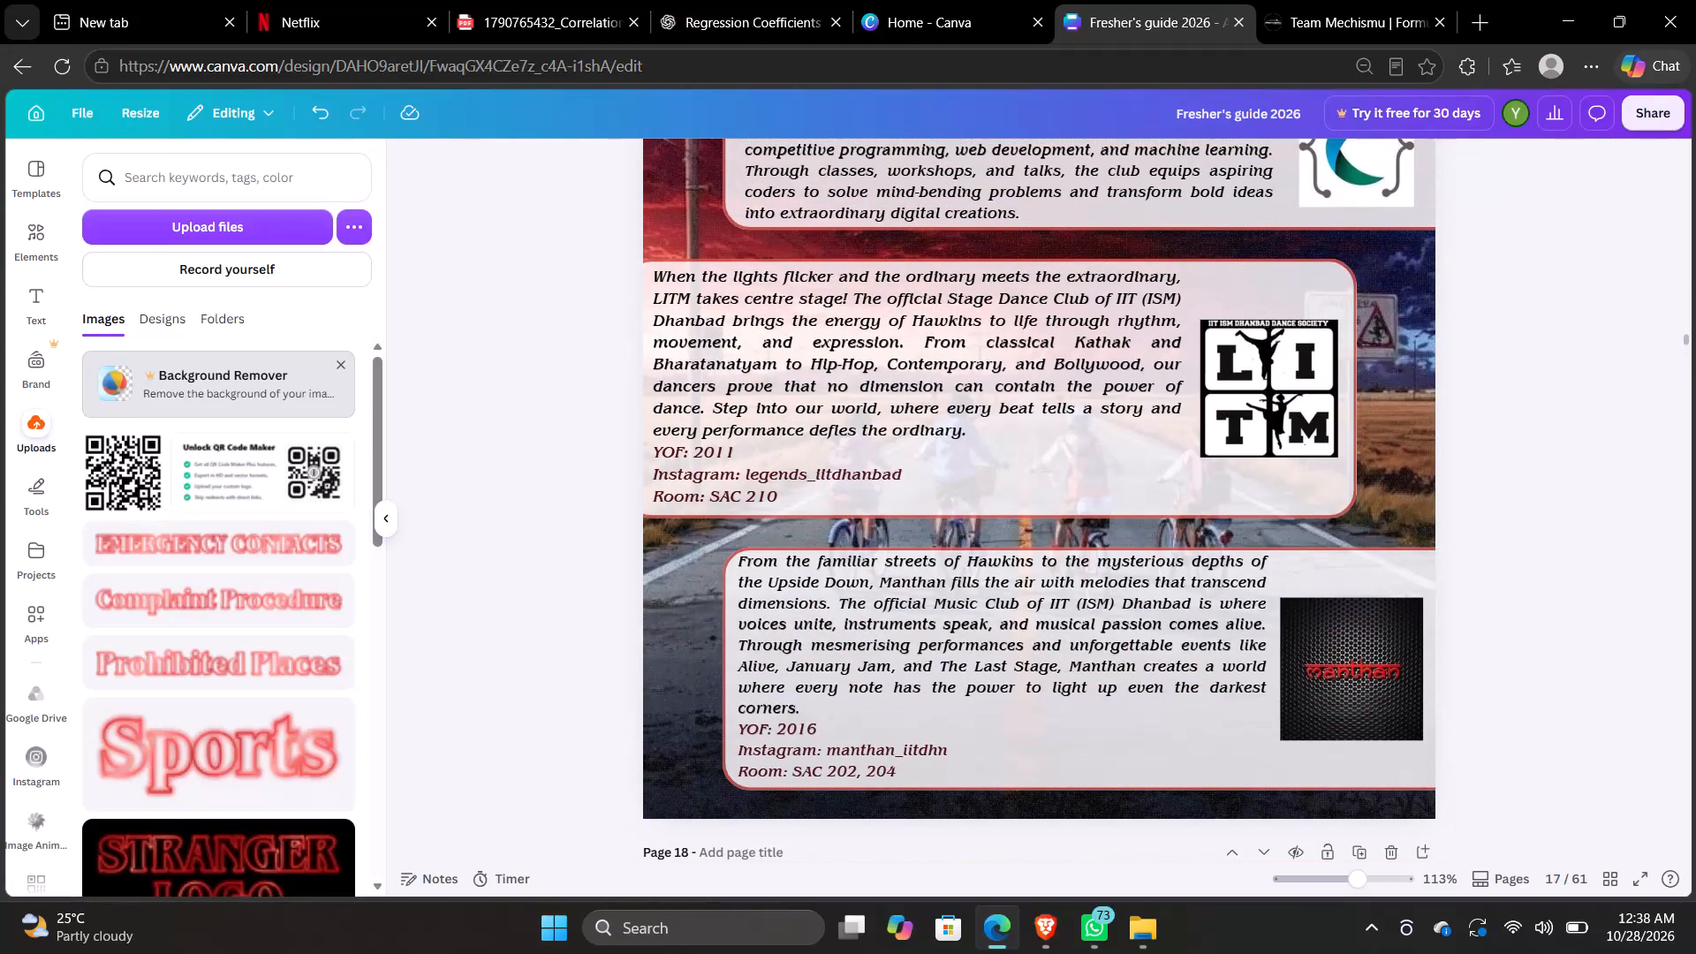
# Review the remaining club entries on page 17 of the guide, back up to Codetronics and QARC.
pyautogui.scroll(1, 1528, 449)
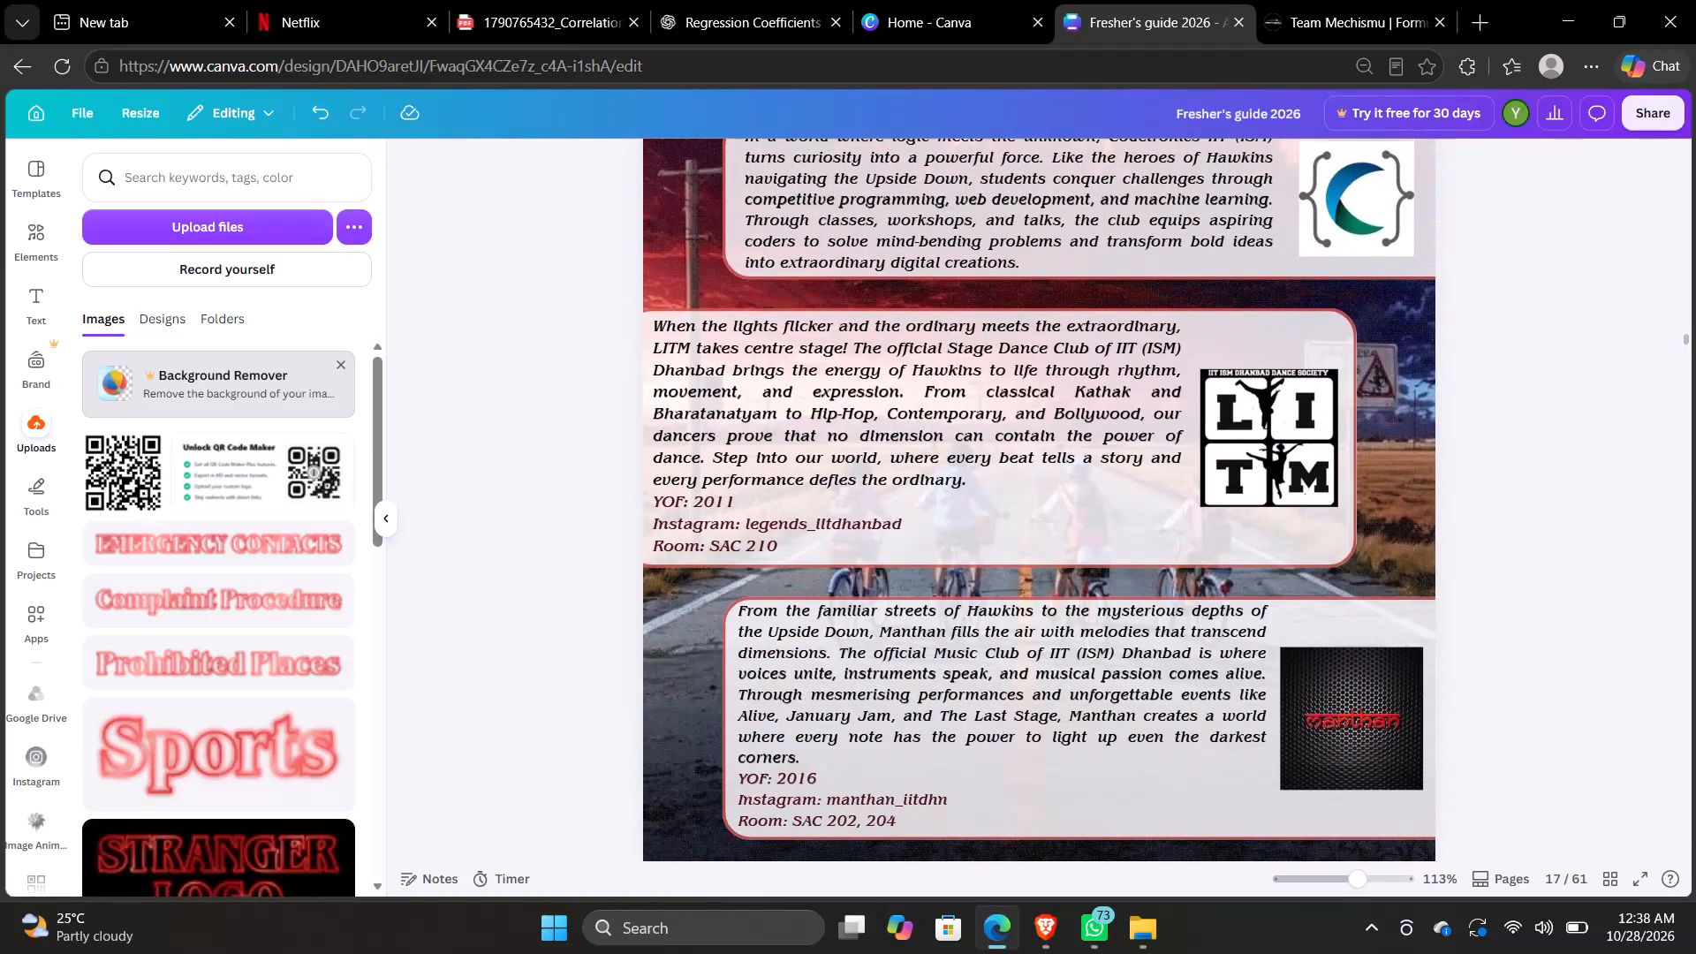
pyautogui.scroll(3, 1528, 449)
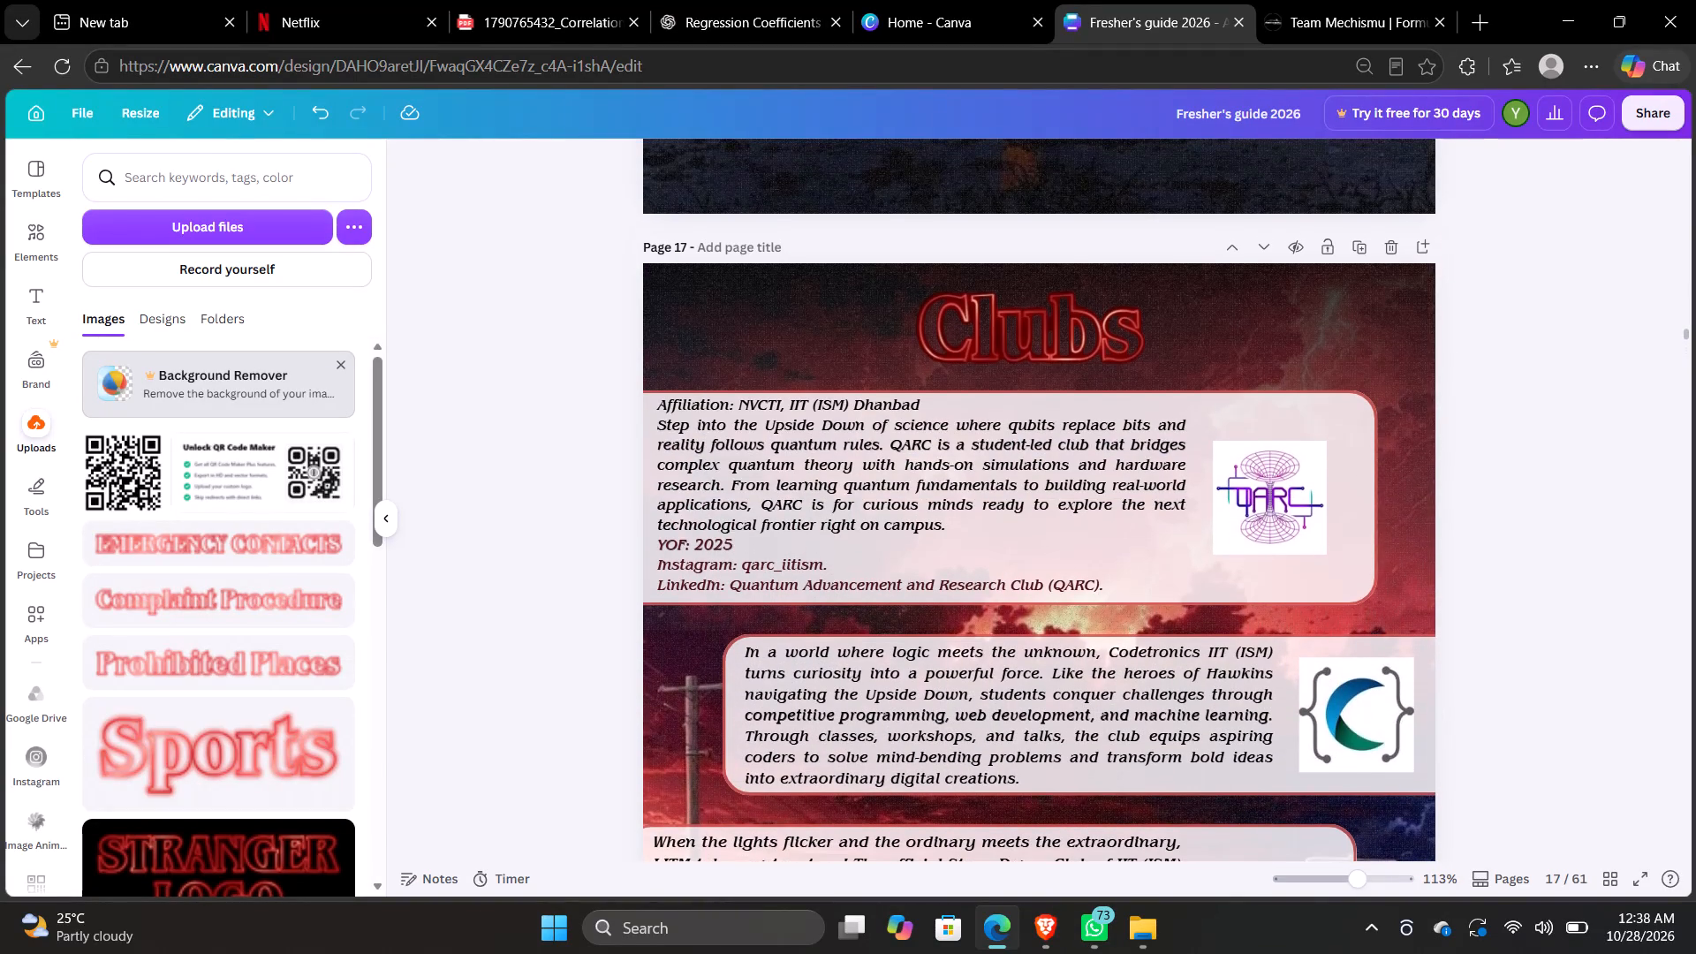
# Review the club descriptions, logos and contact details on the Clubs pages, going back from page 17 to page 13.
pyautogui.scroll(5, 1528, 449)
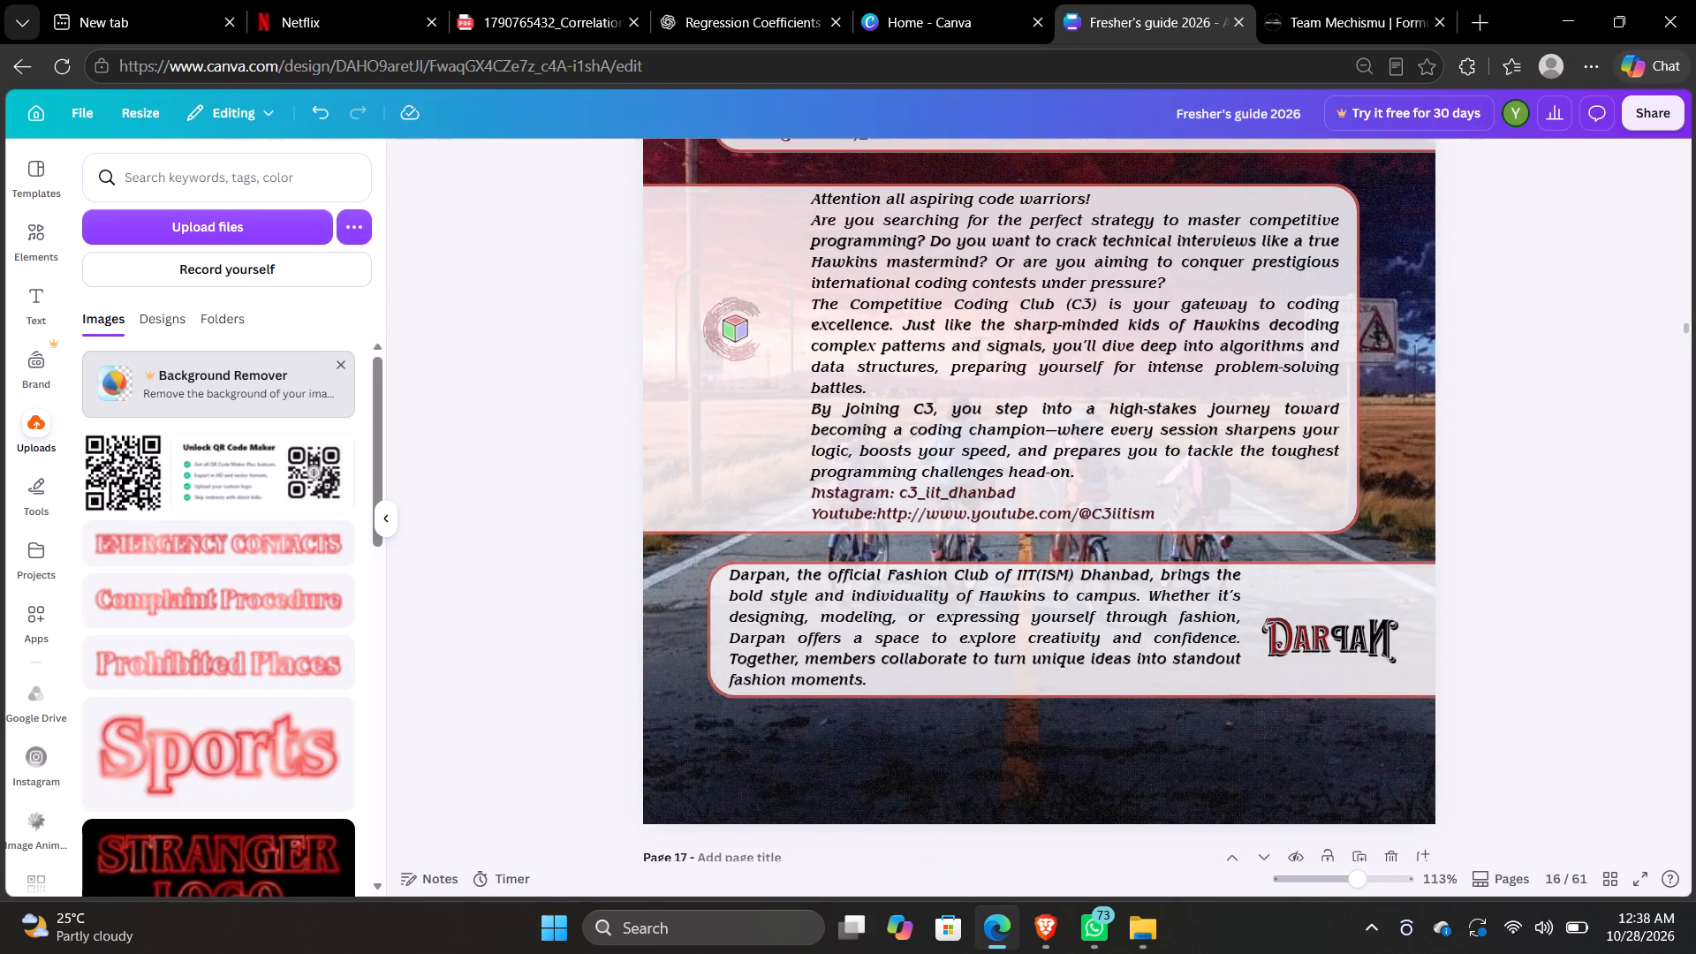
pyautogui.scroll(3, 1528, 449)
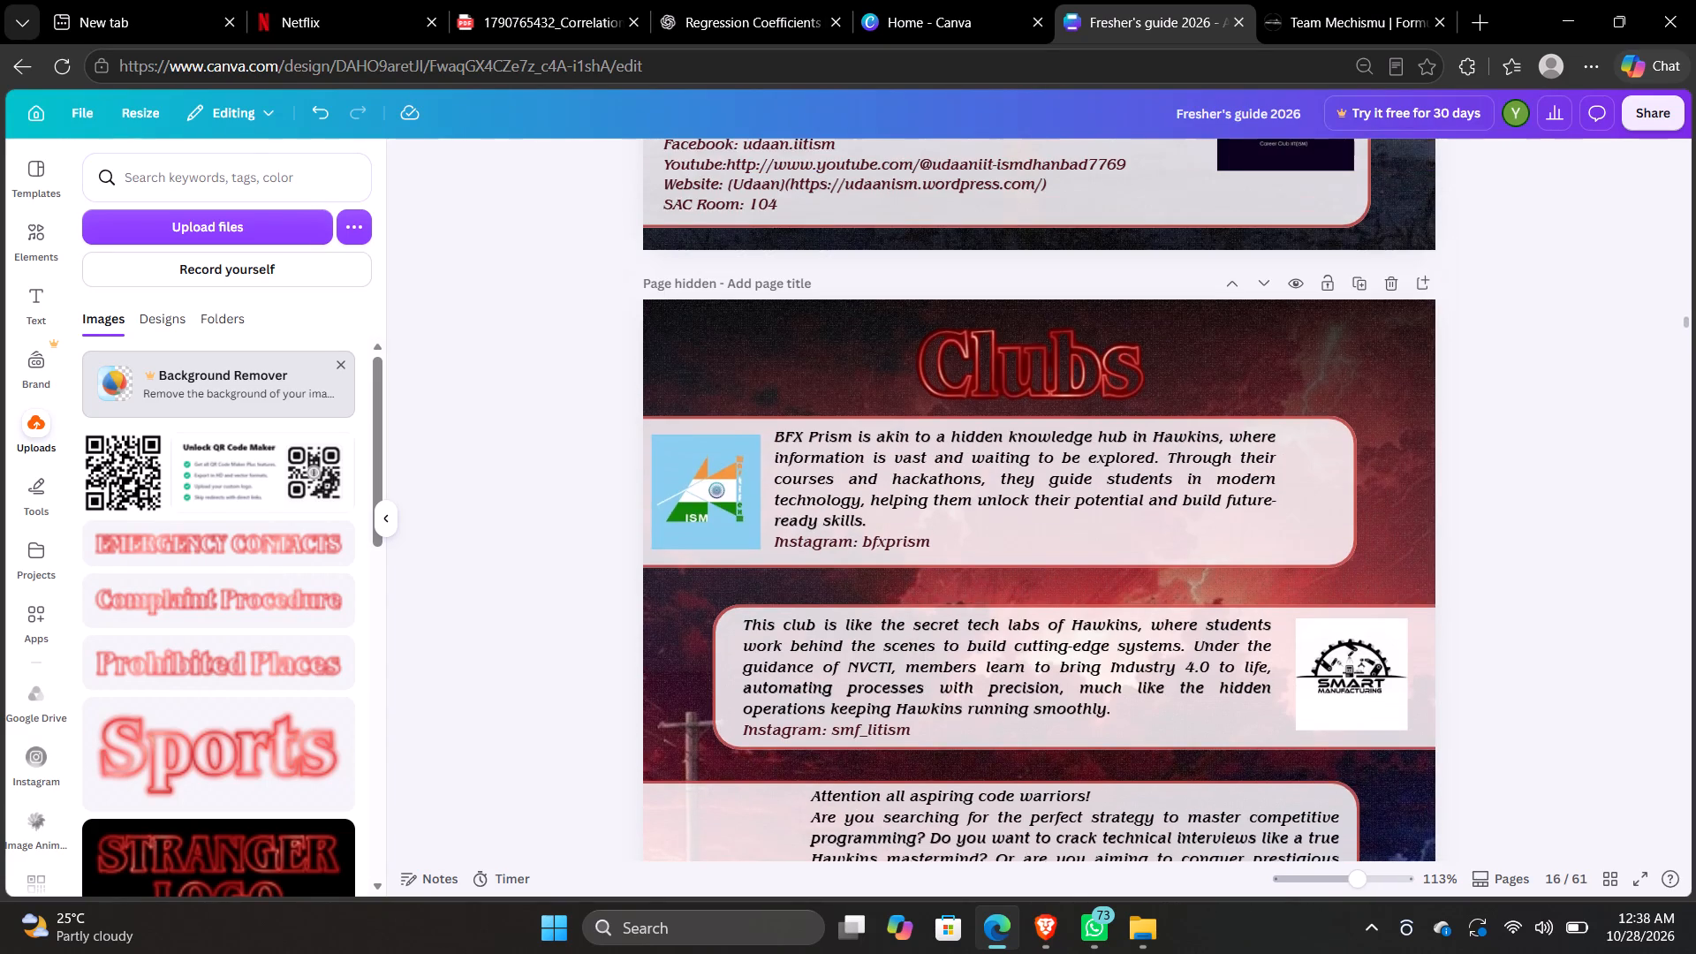
pyautogui.scroll(2, 1528, 449)
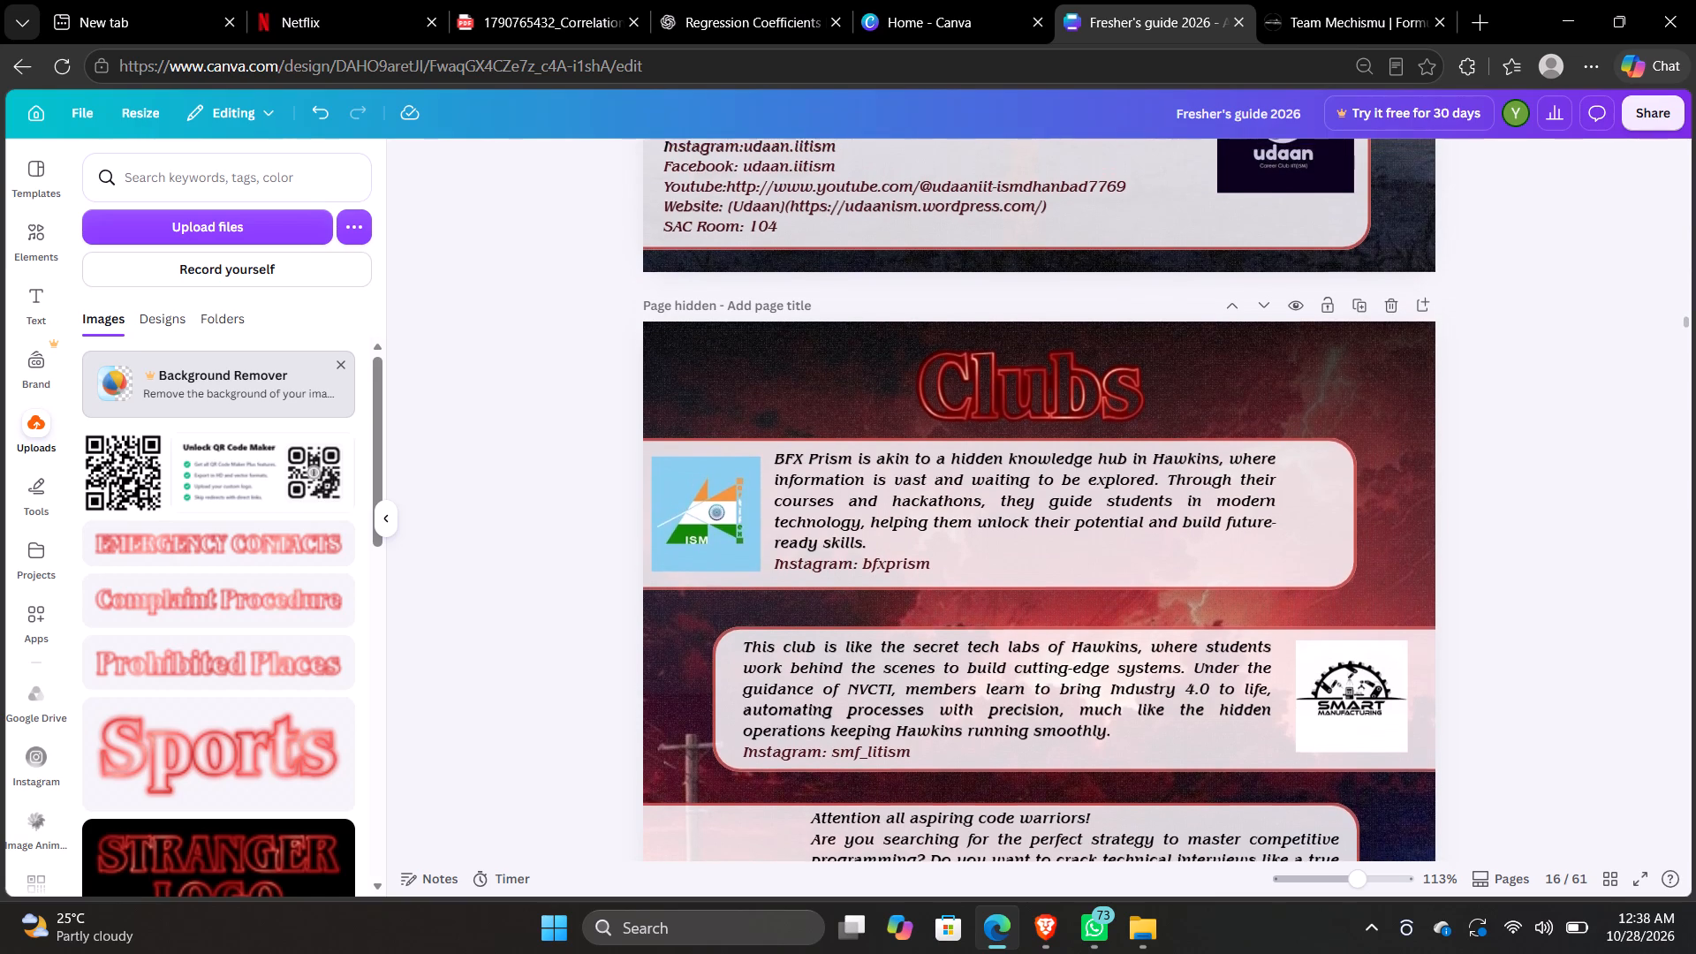
pyautogui.scroll(4, 1528, 449)
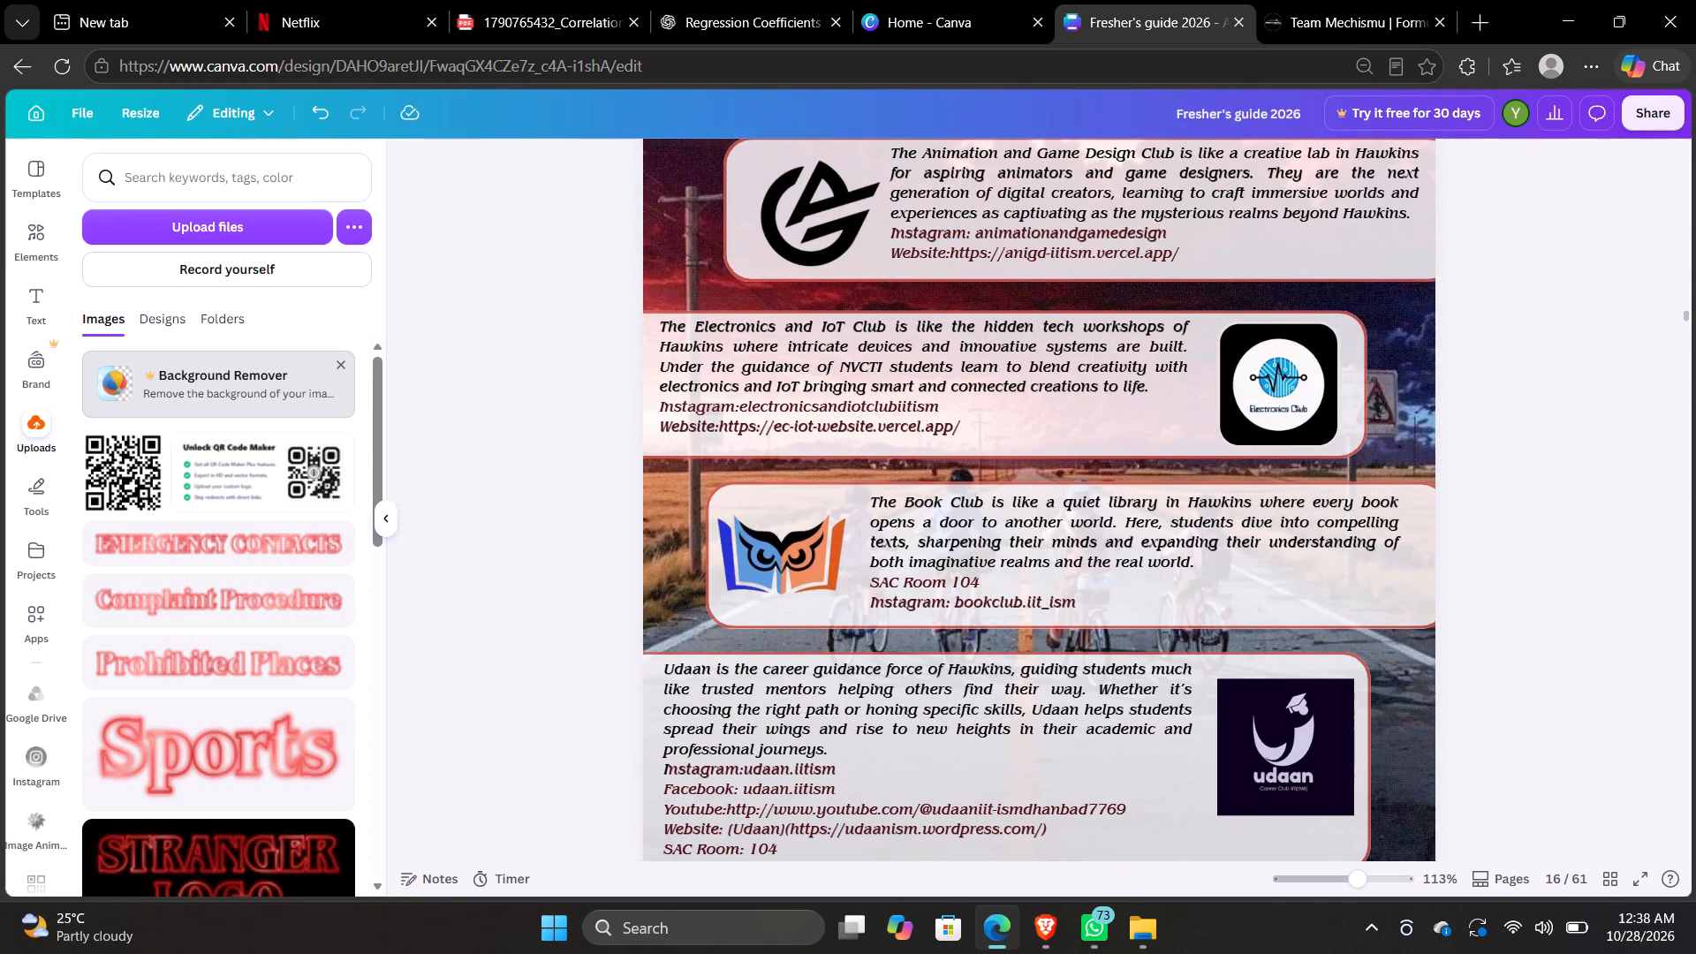
pyautogui.scroll(1, 1528, 449)
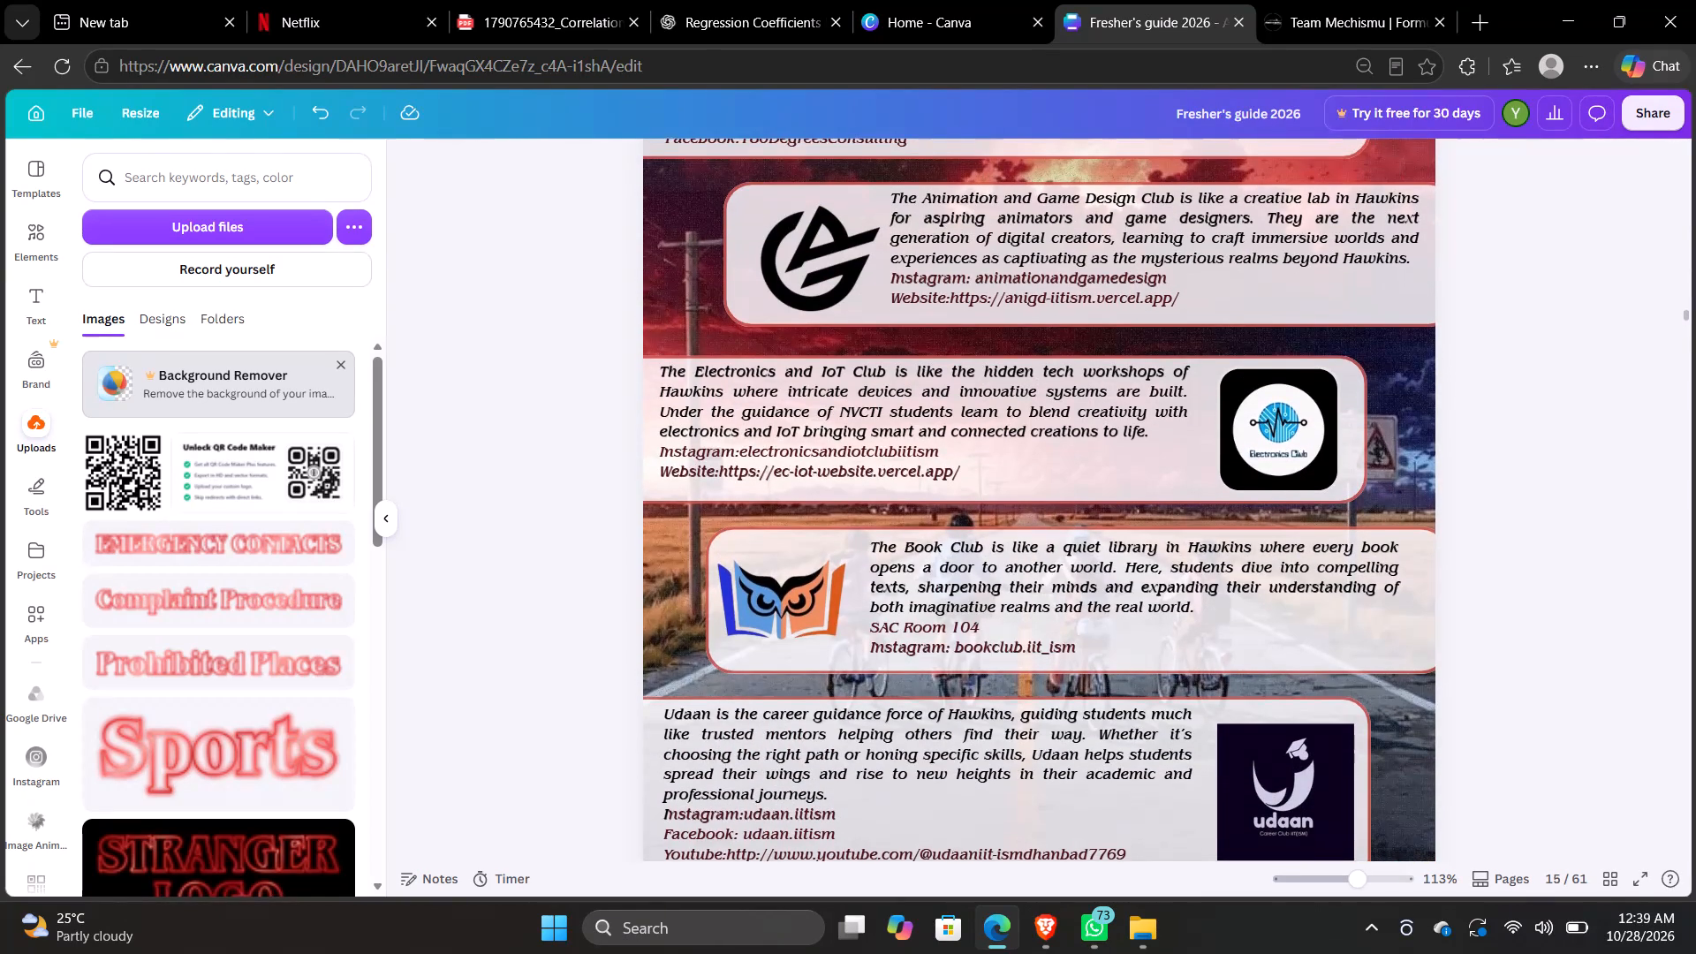
pyautogui.scroll(10, 1528, 449)
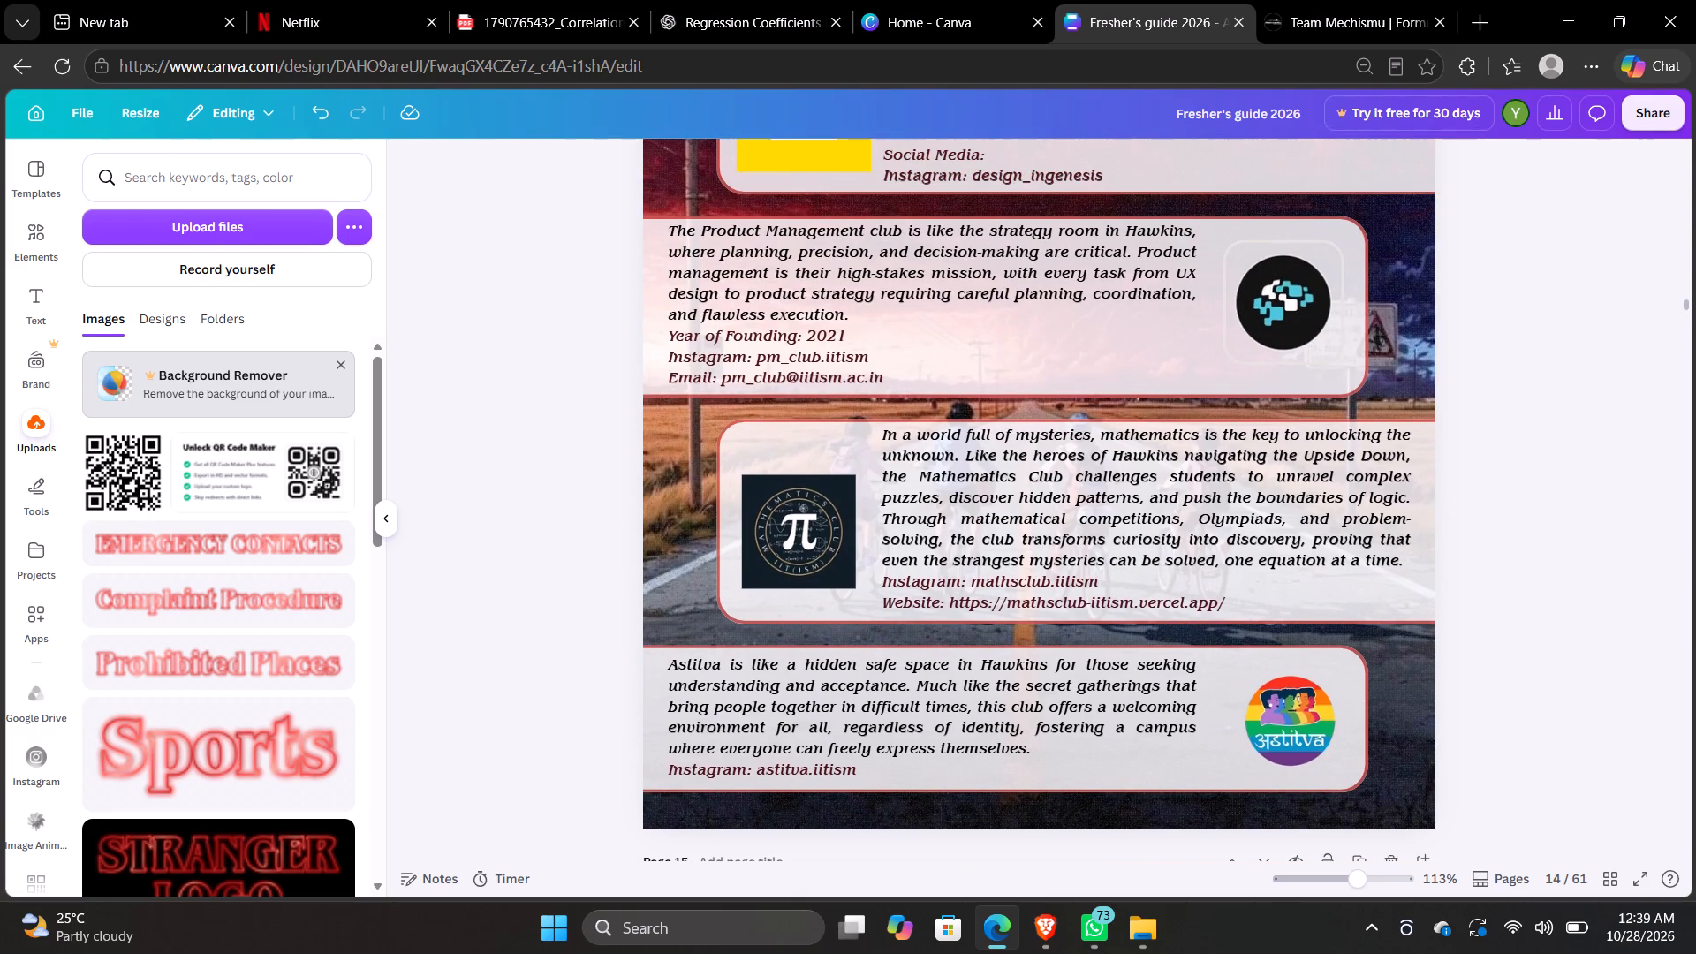
pyautogui.scroll(3, 1528, 449)
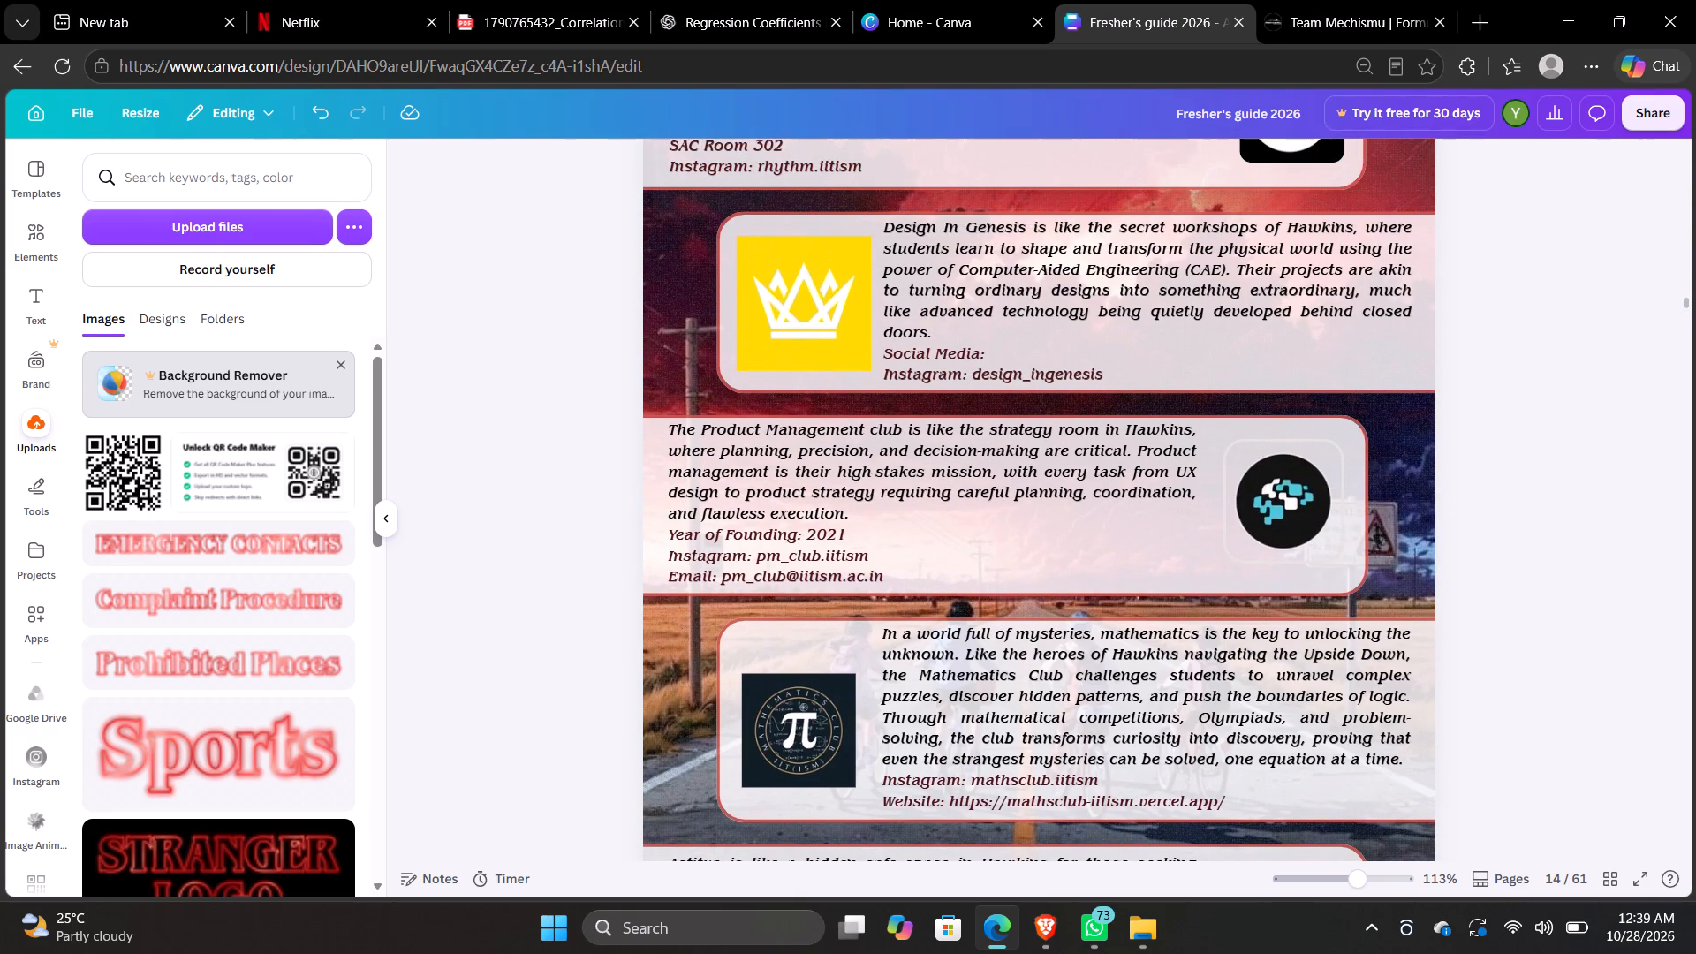
pyautogui.scroll(1, 1528, 449)
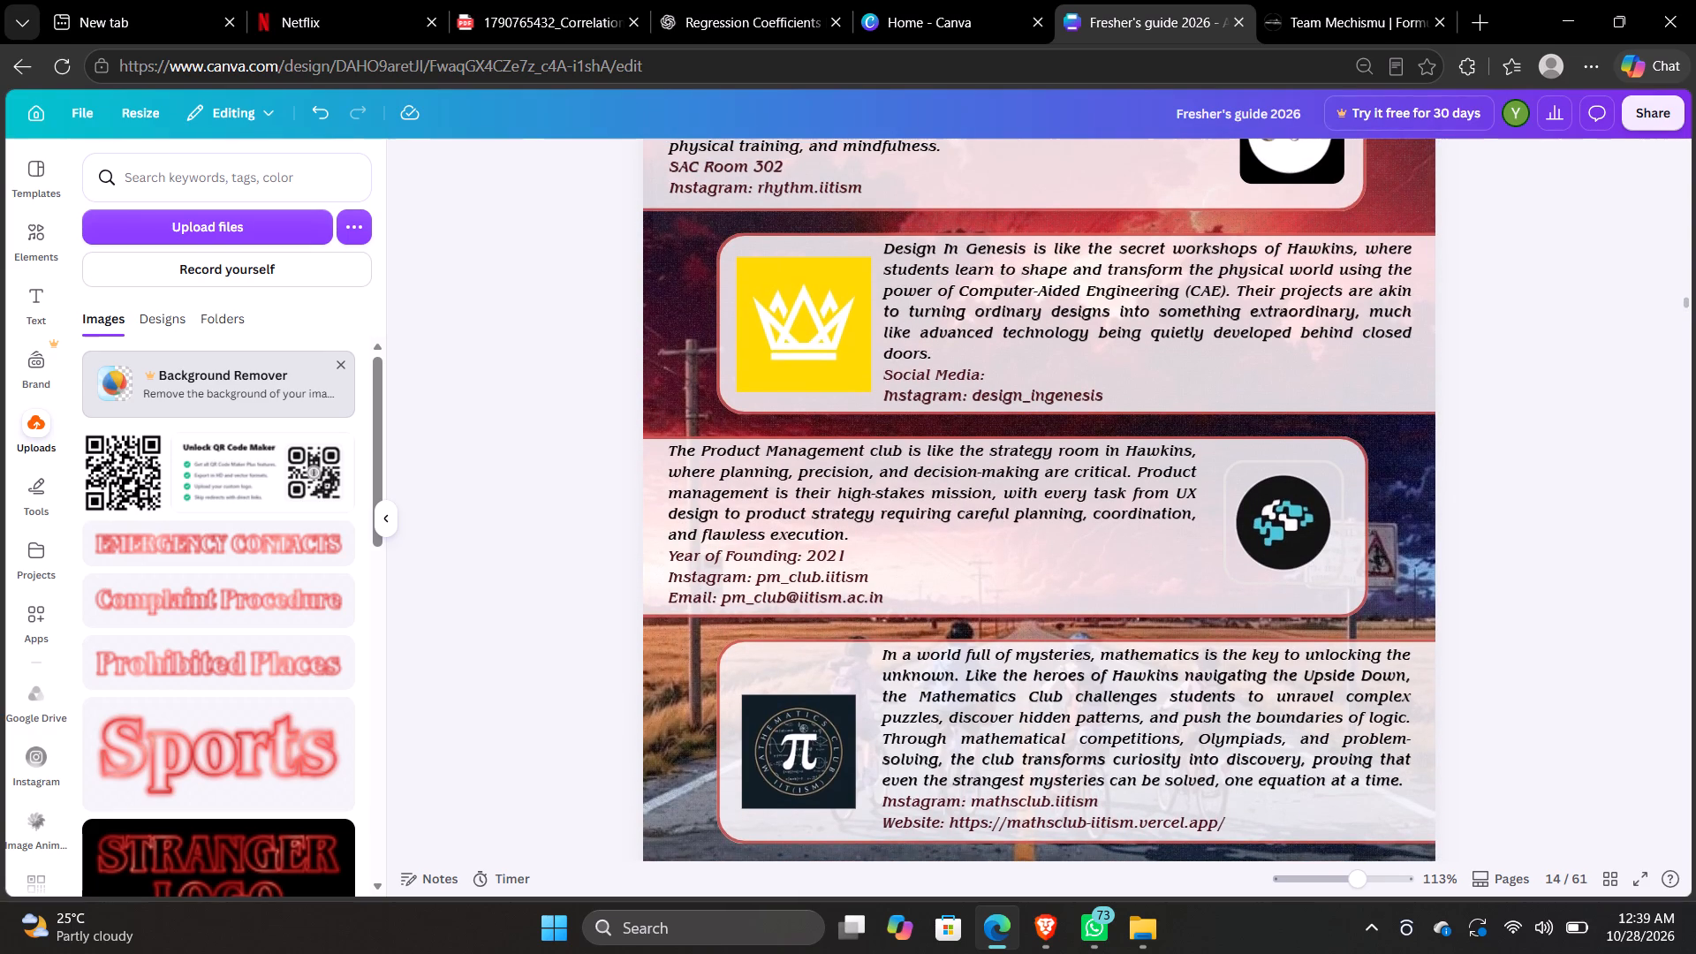
pyautogui.scroll(2, 1528, 449)
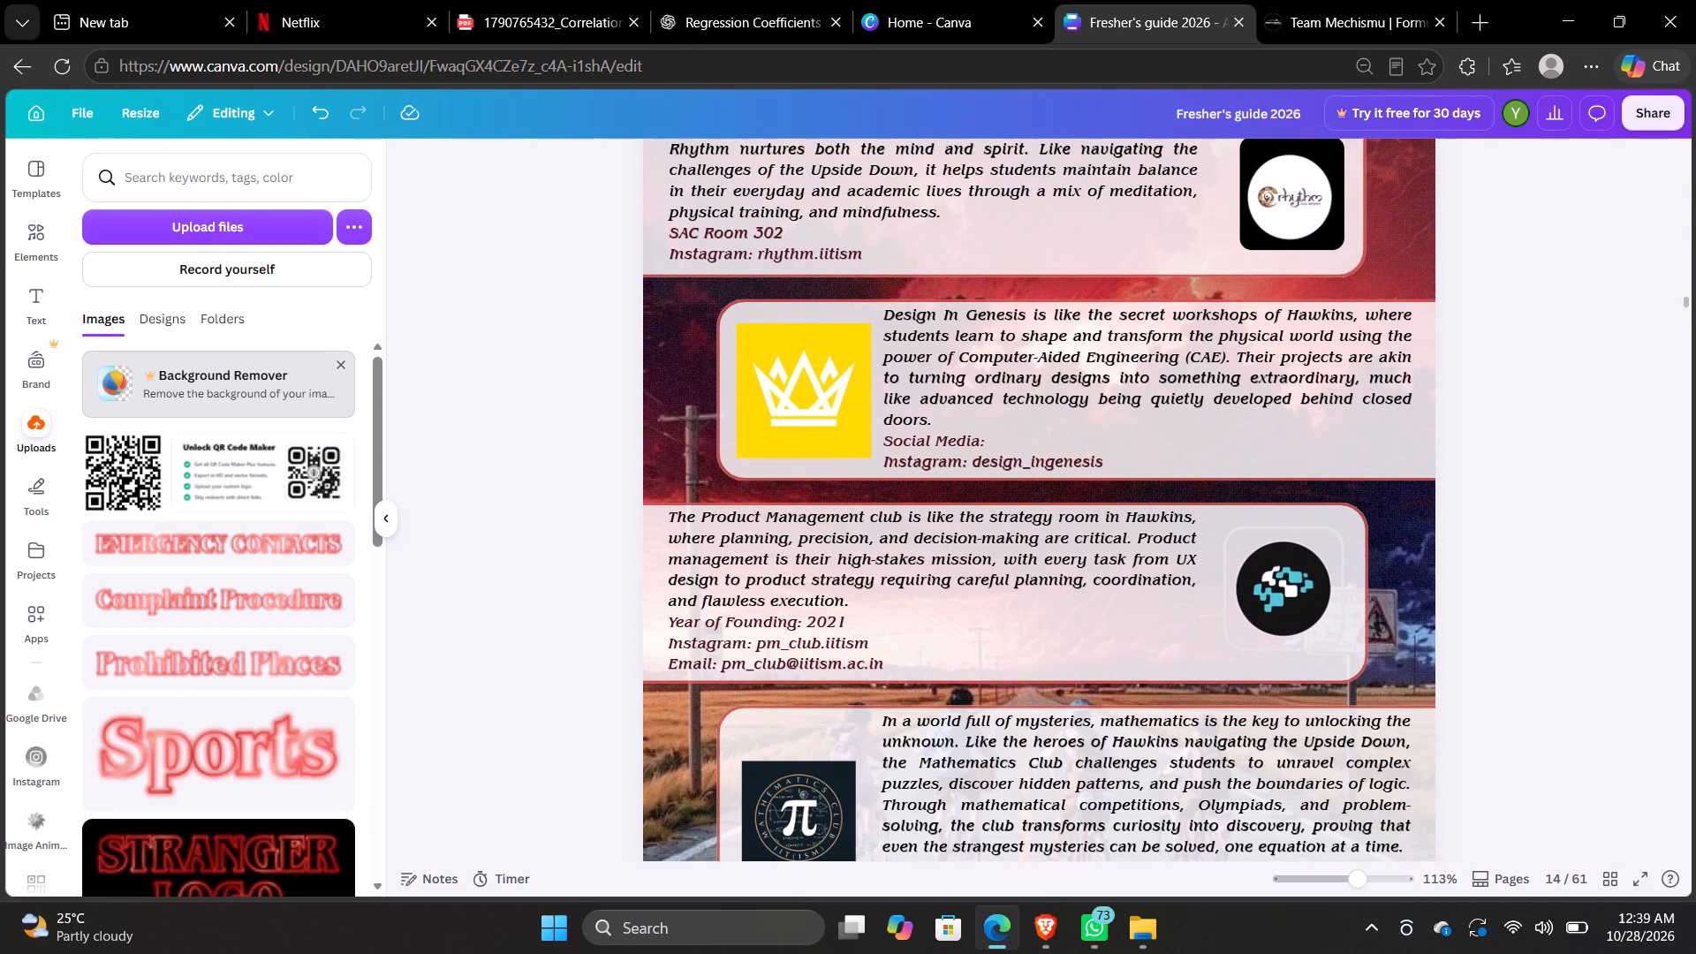
pyautogui.scroll(2, 1528, 449)
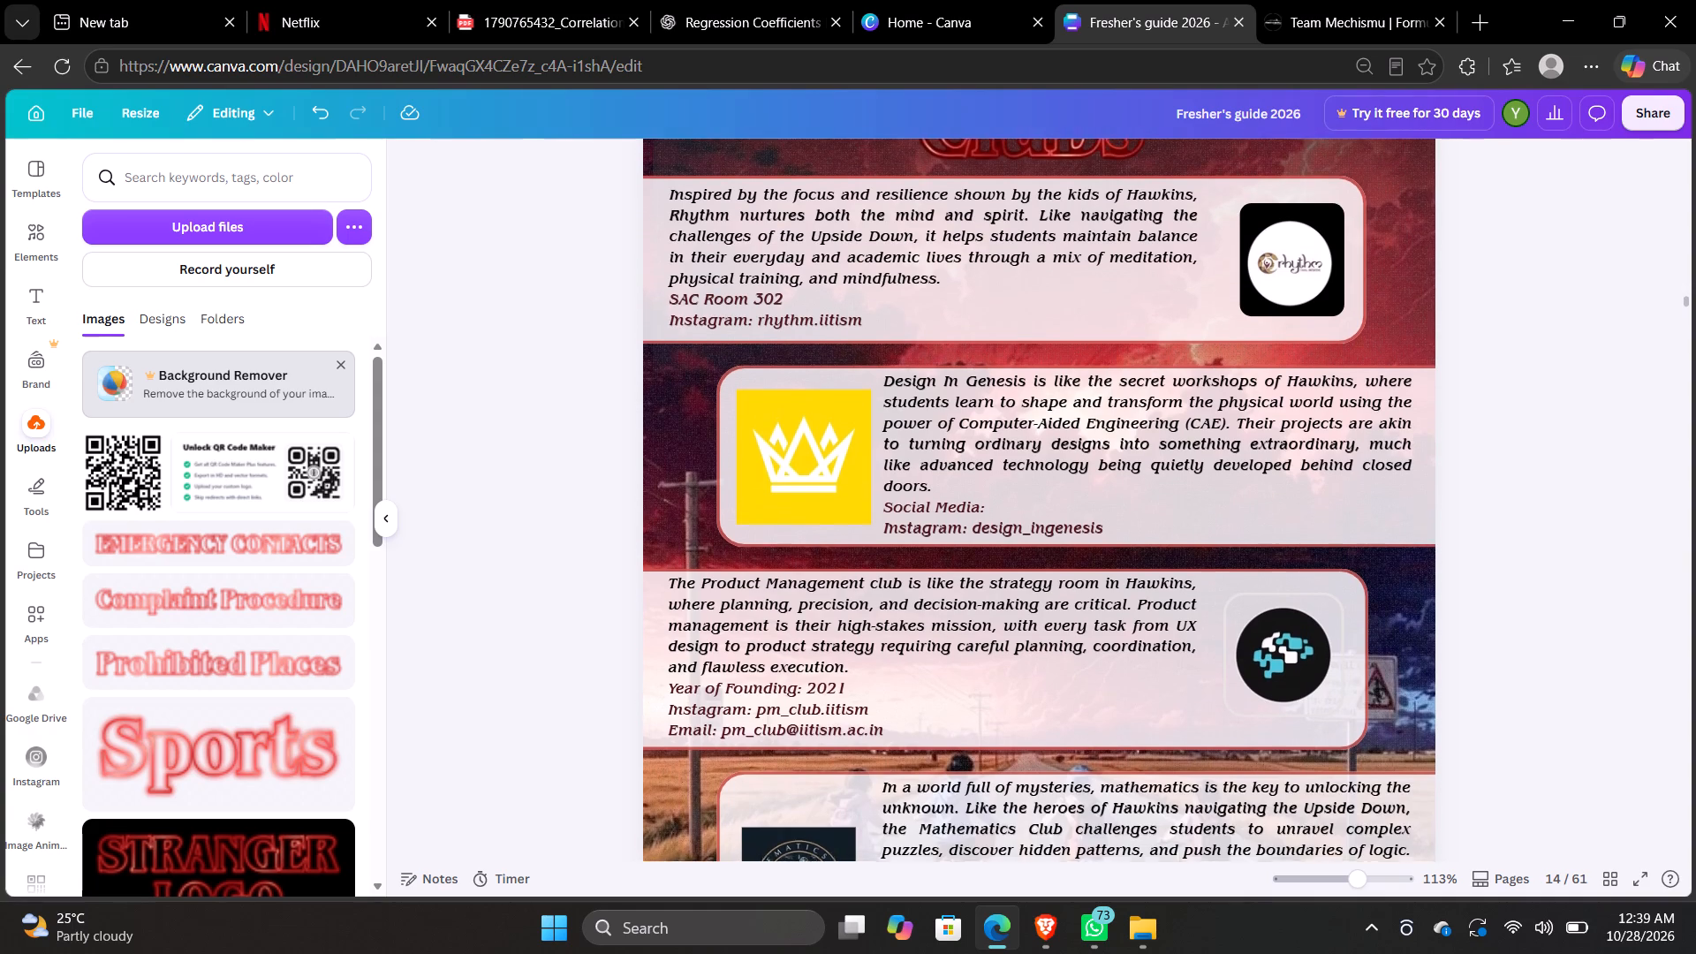
pyautogui.scroll(4, 1528, 449)
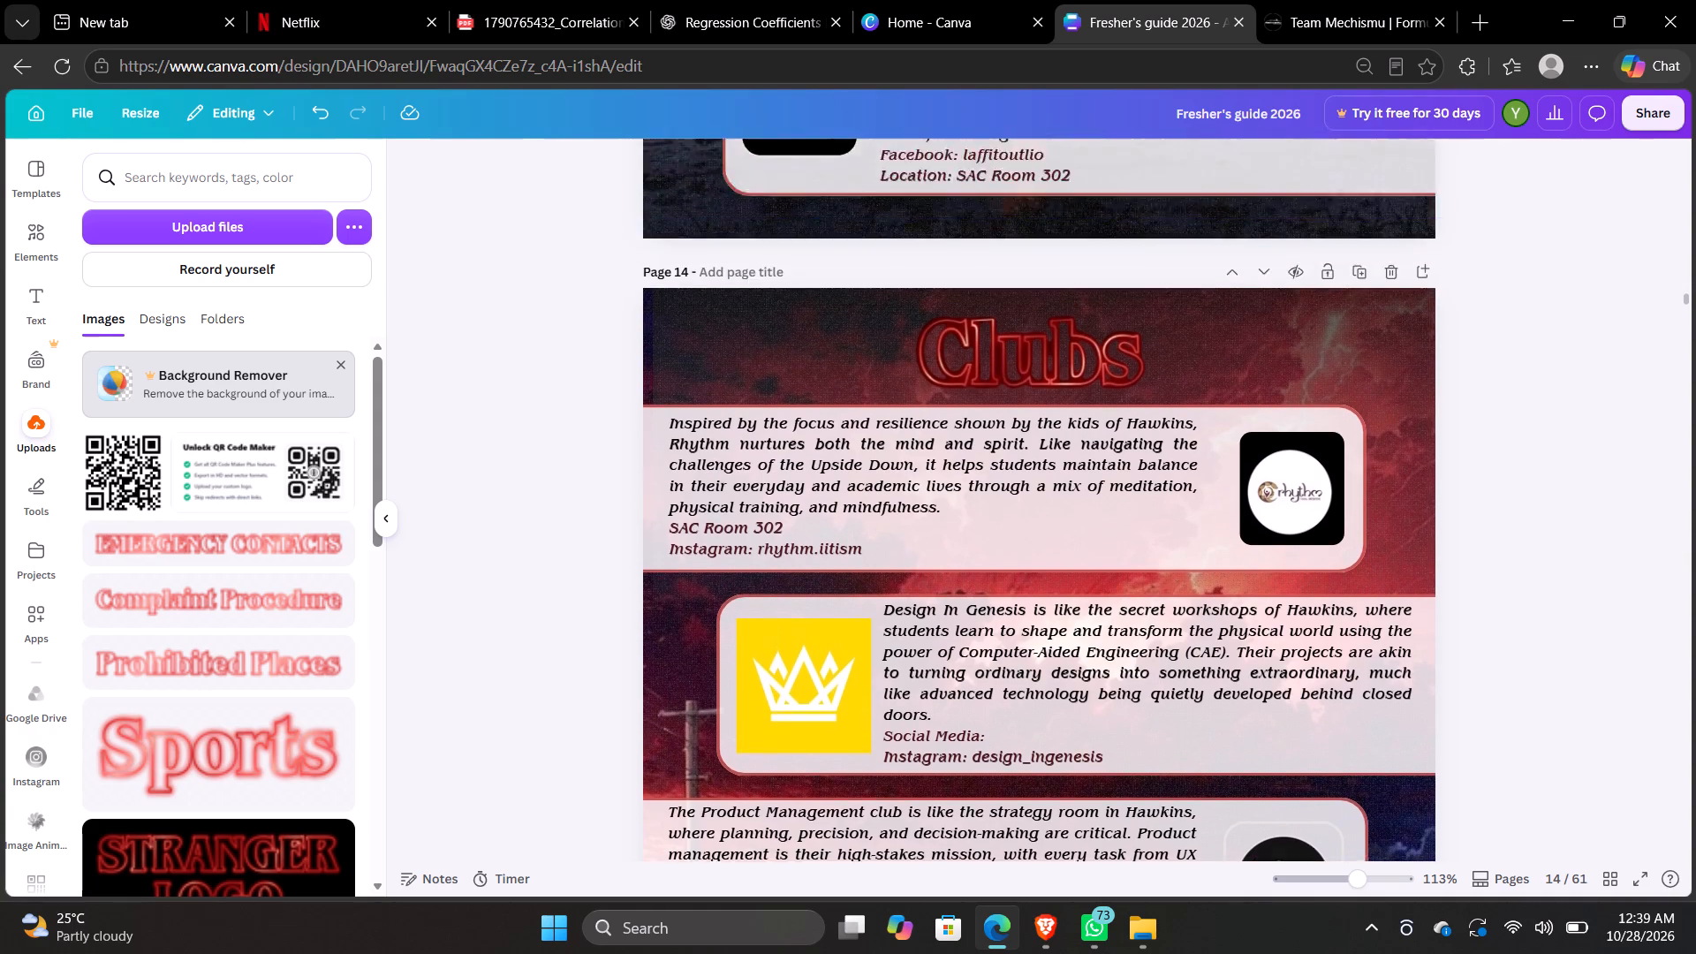
pyautogui.scroll(4, 1528, 449)
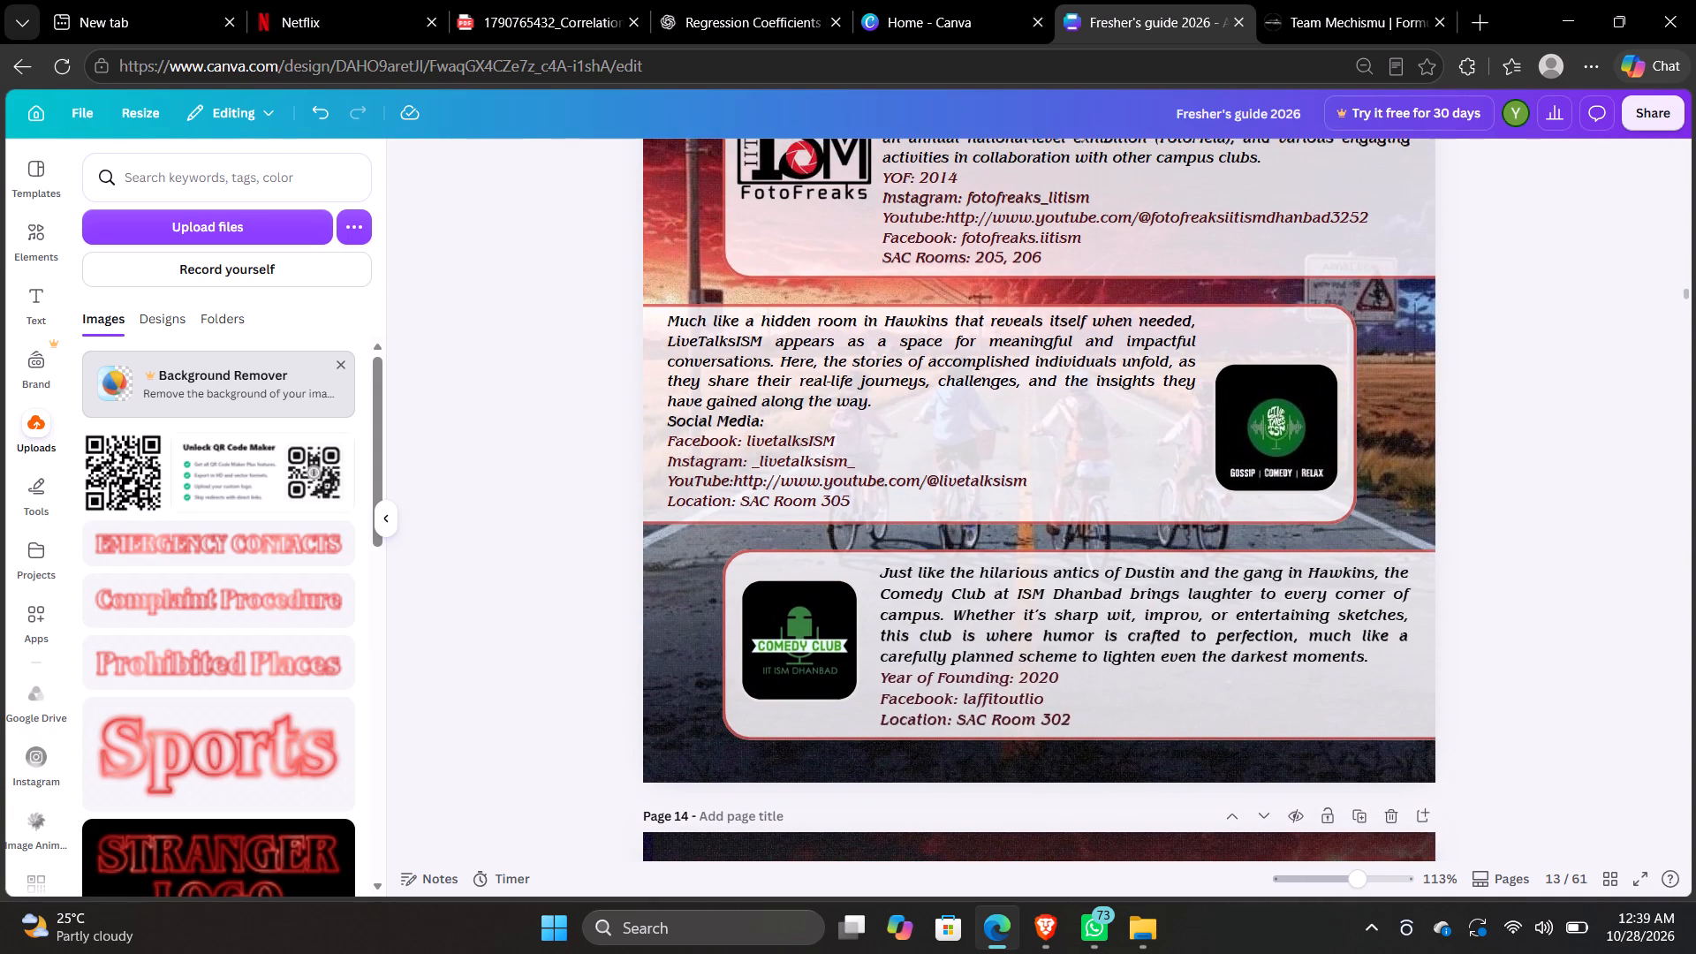
pyautogui.scroll(4, 1528, 449)
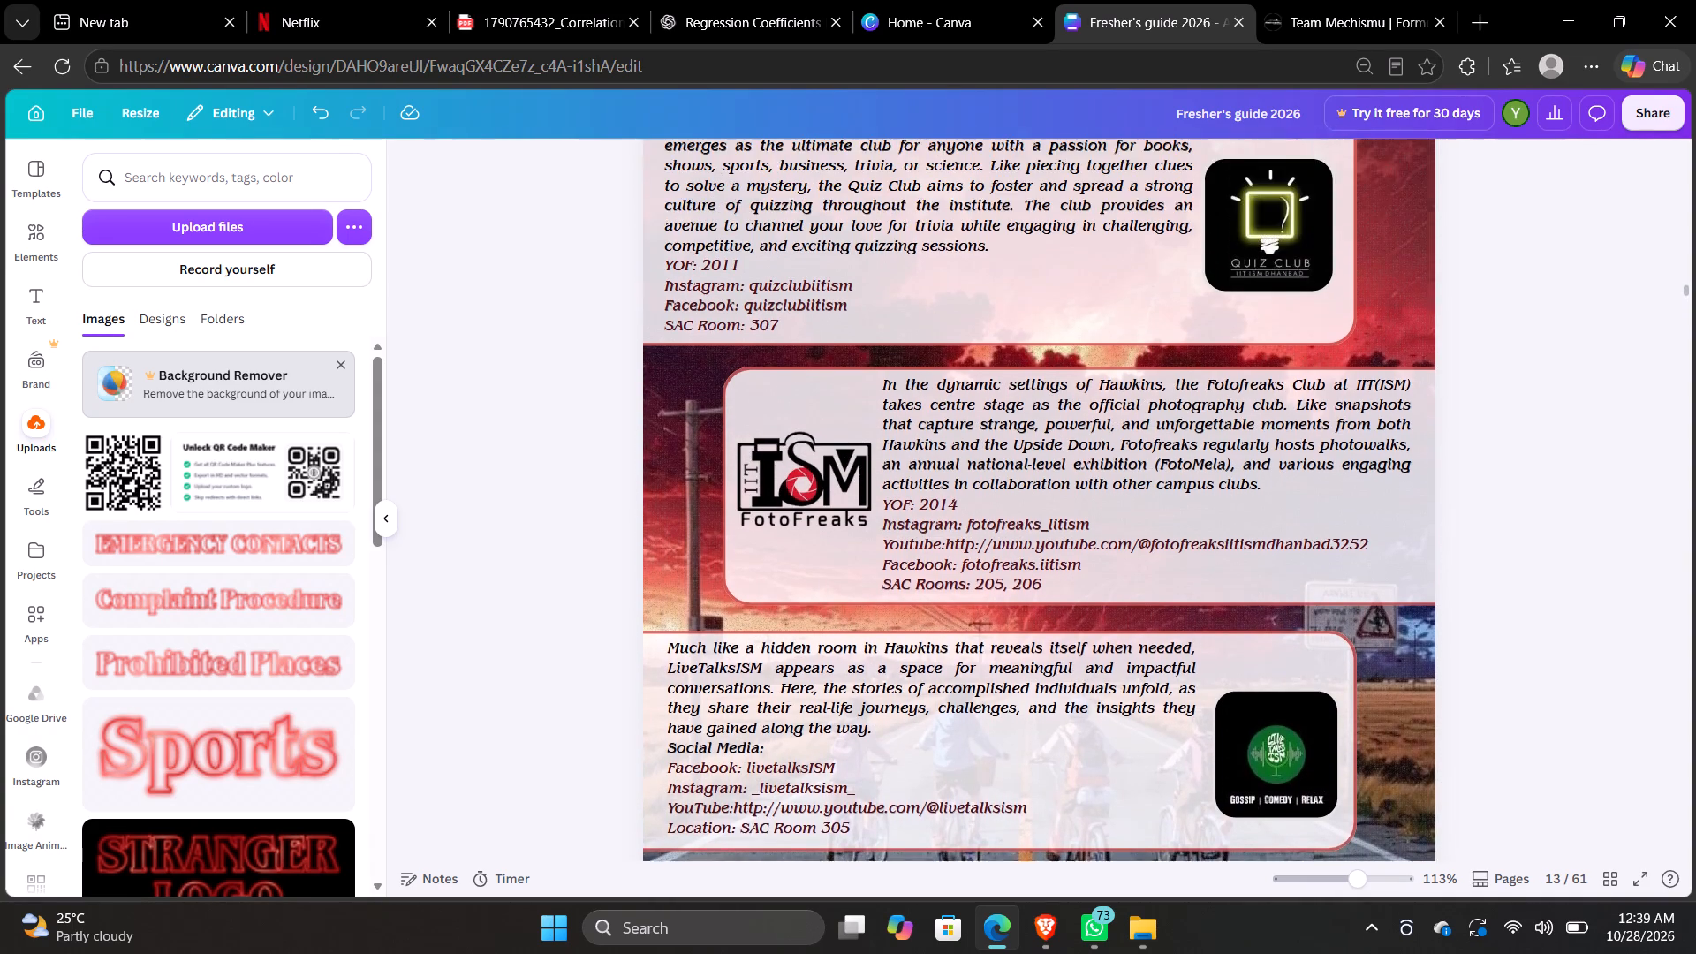
# Review the club descriptions, logos and contact details on the Clubs pages, going back from page 13 to page 9.
pyautogui.scroll(6, 1528, 449)
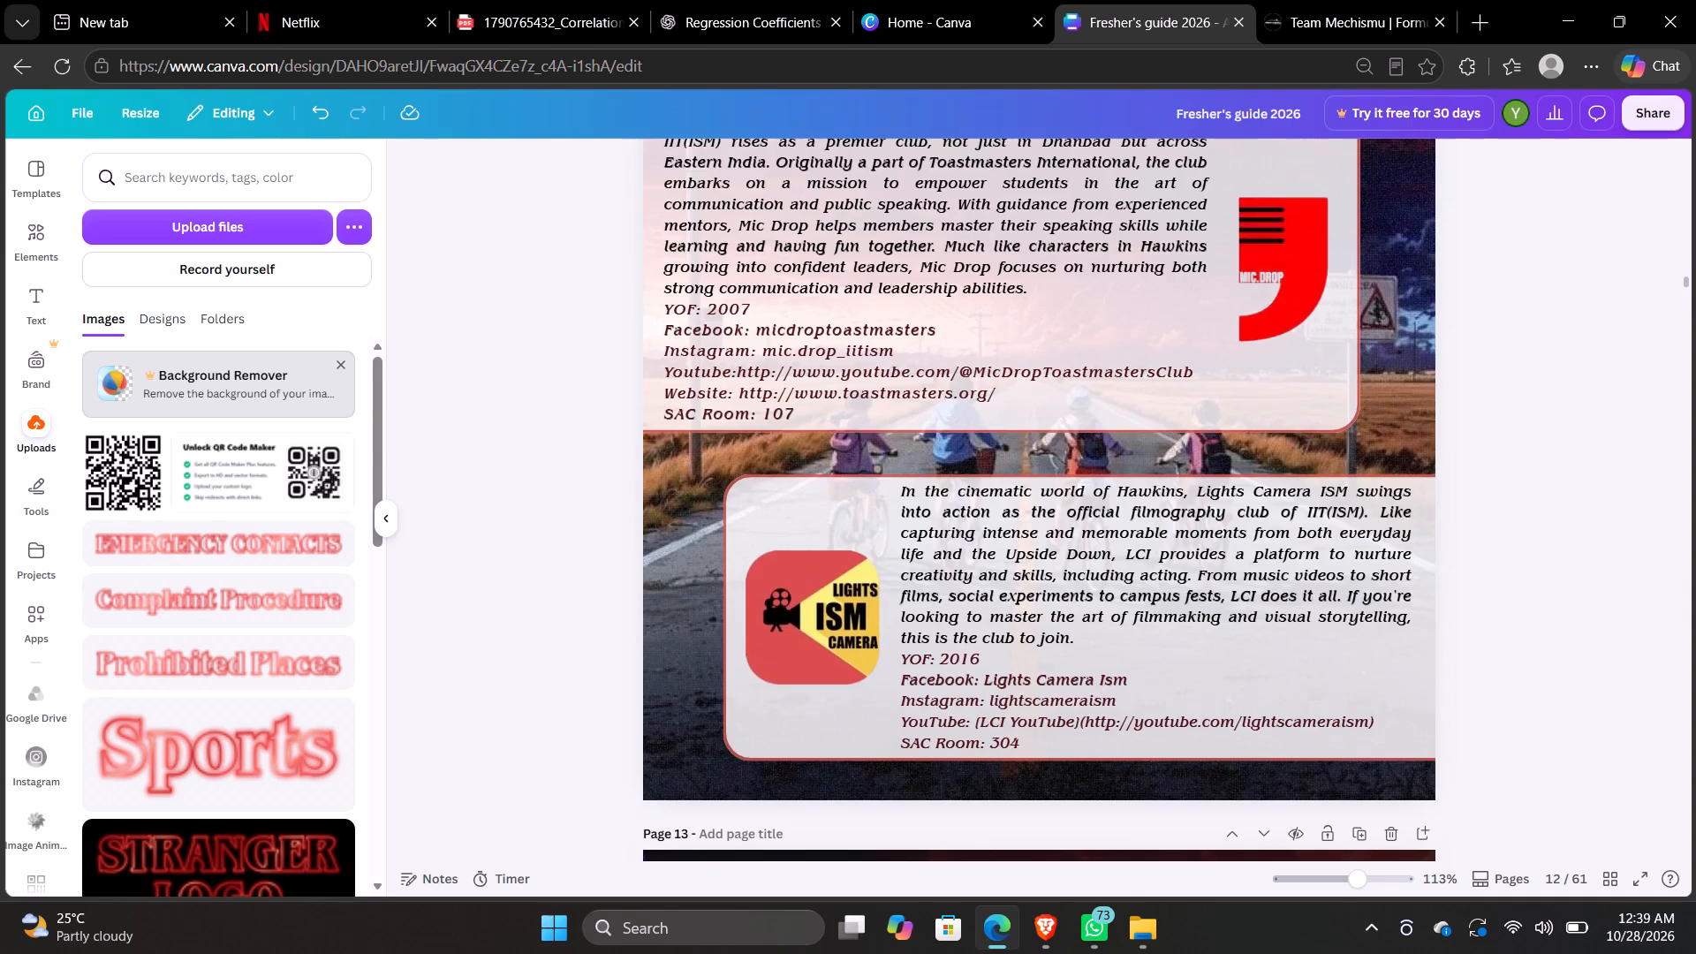
pyautogui.scroll(8, 1528, 449)
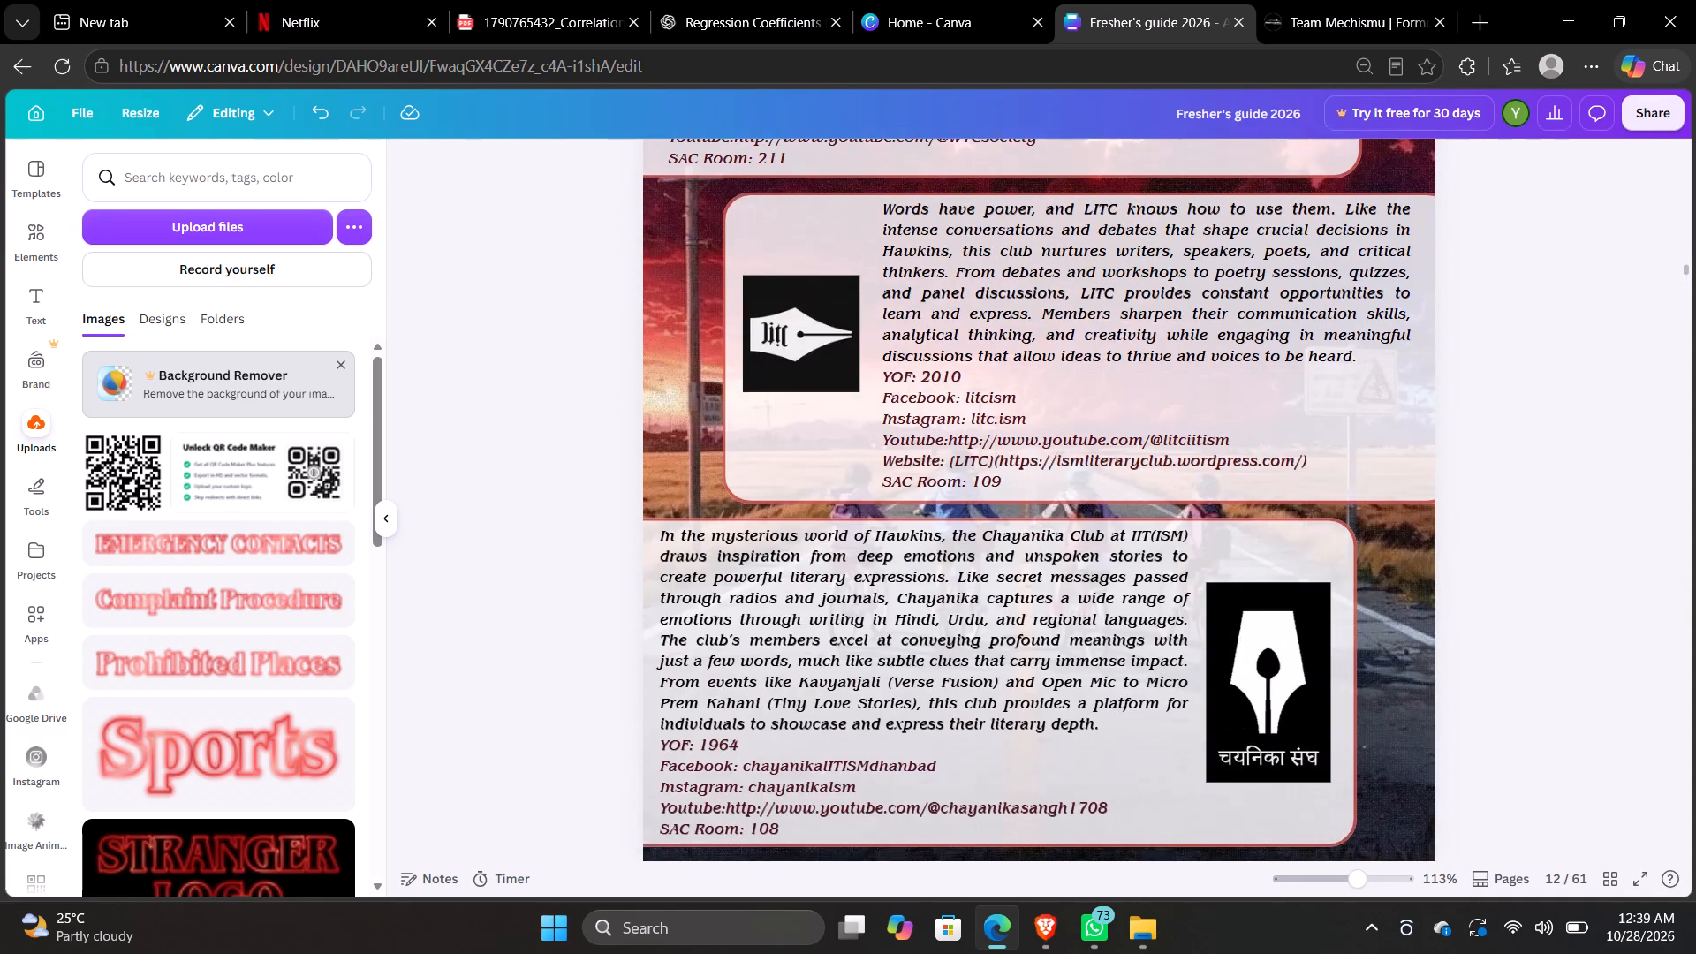
pyautogui.scroll(7, 1528, 449)
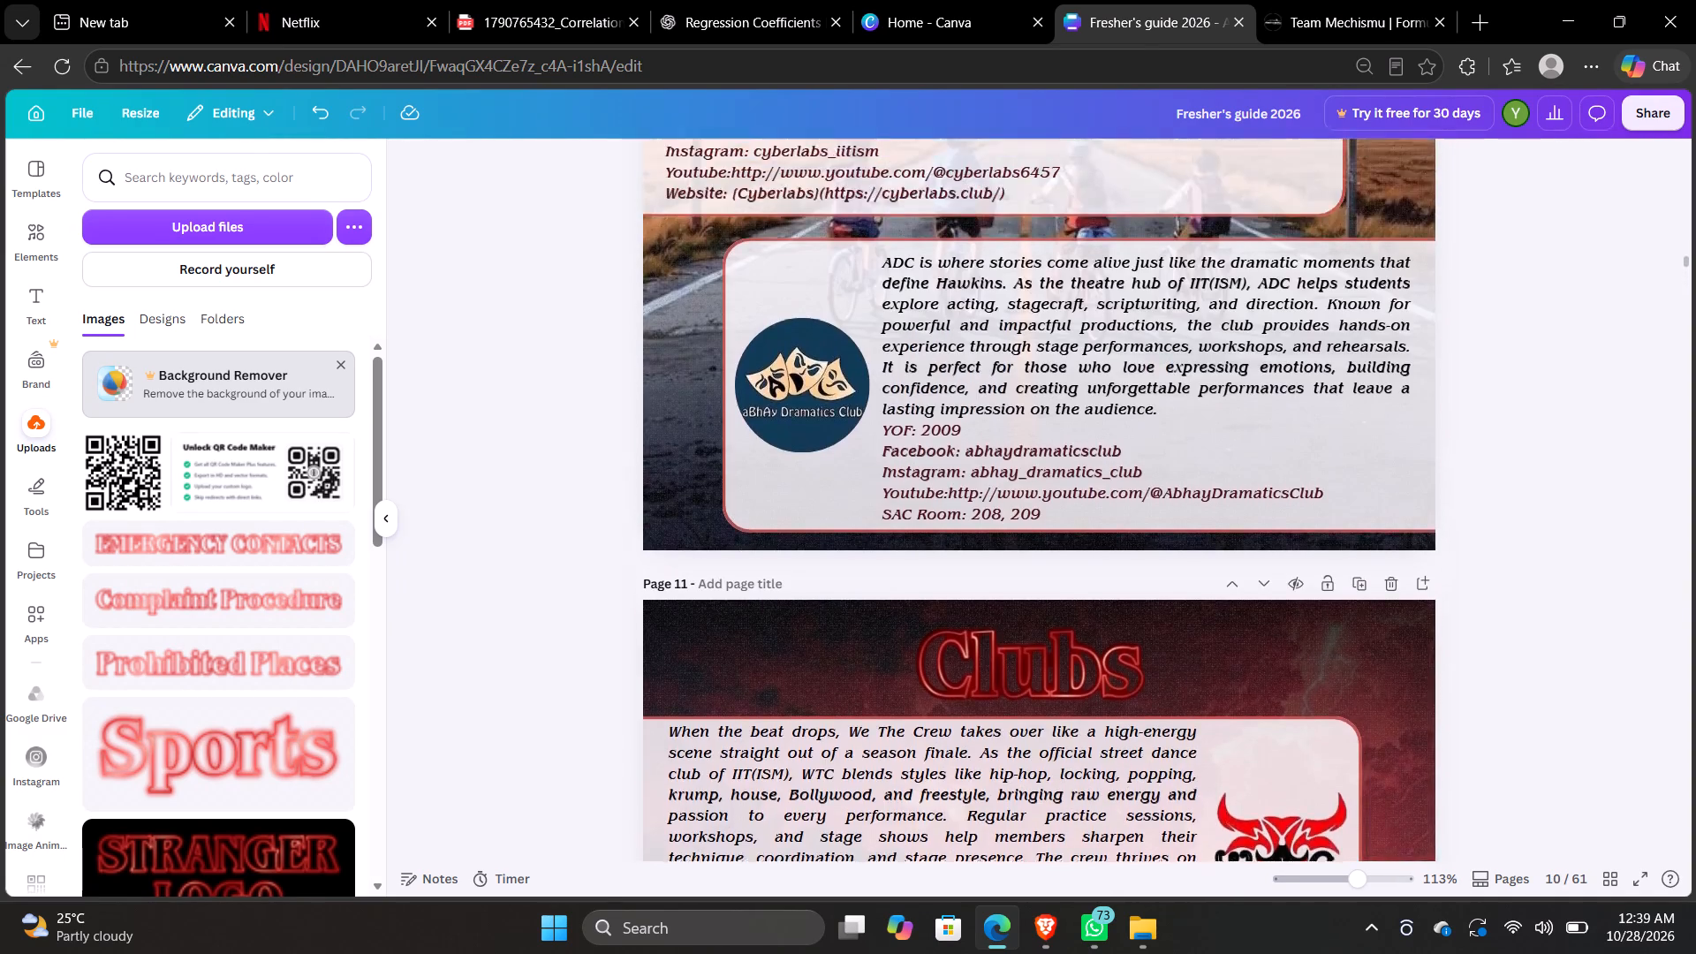
pyautogui.scroll(5, 1528, 449)
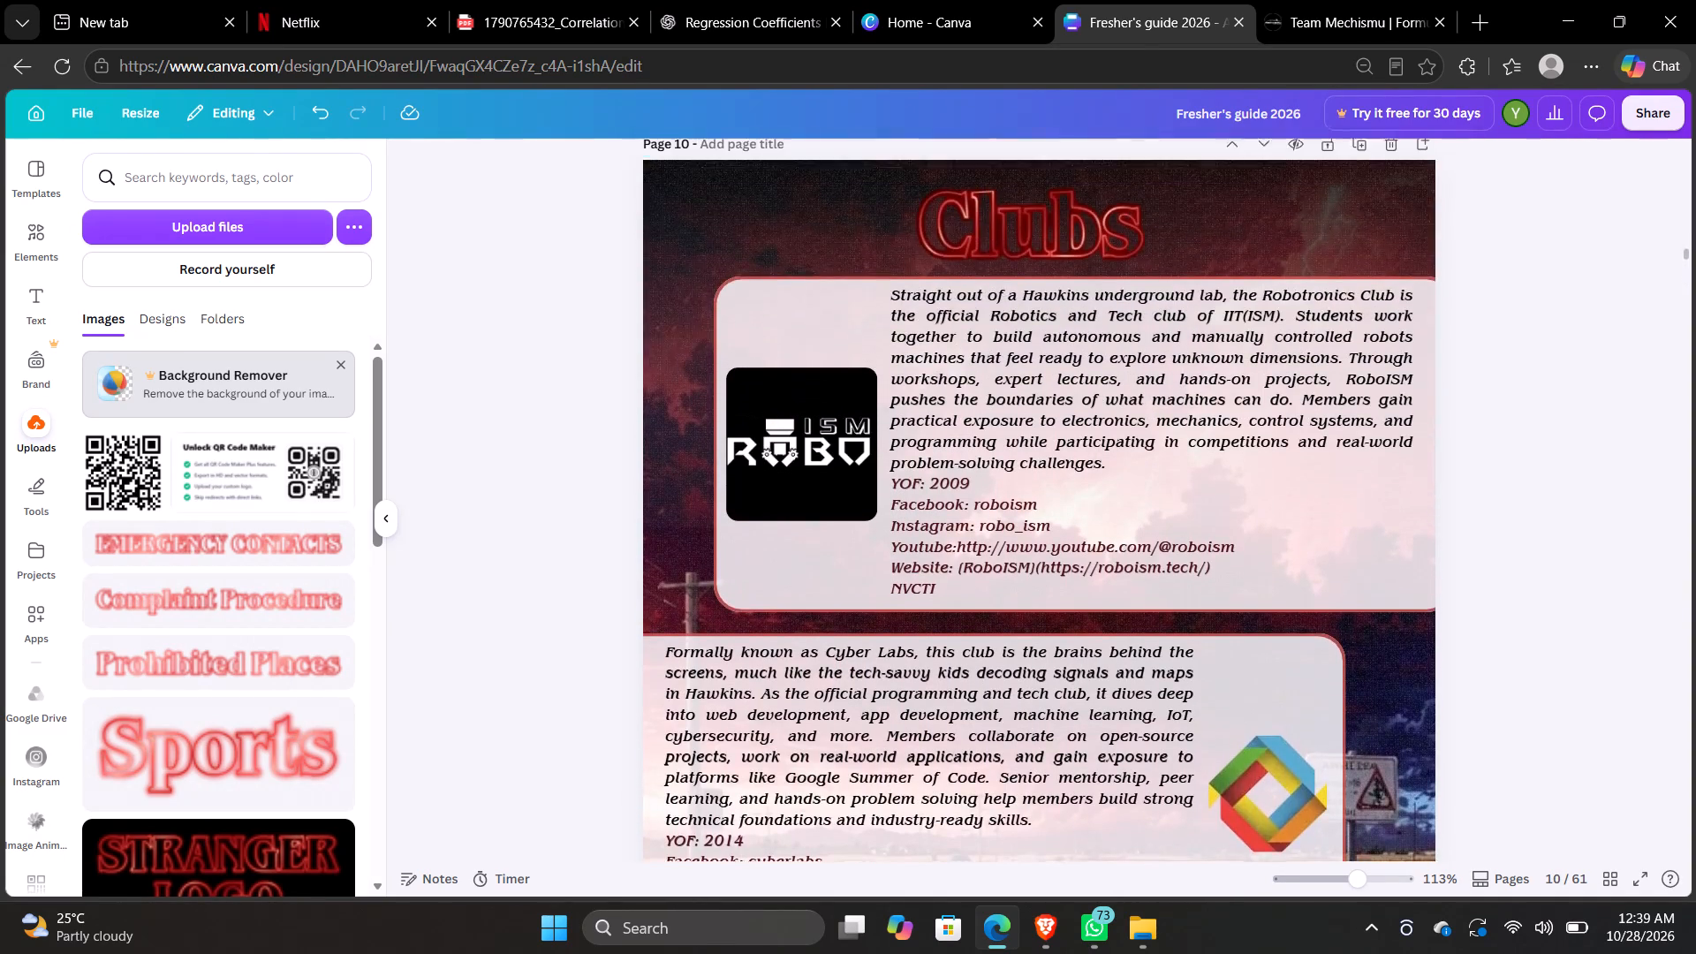
pyautogui.scroll(3, 1528, 449)
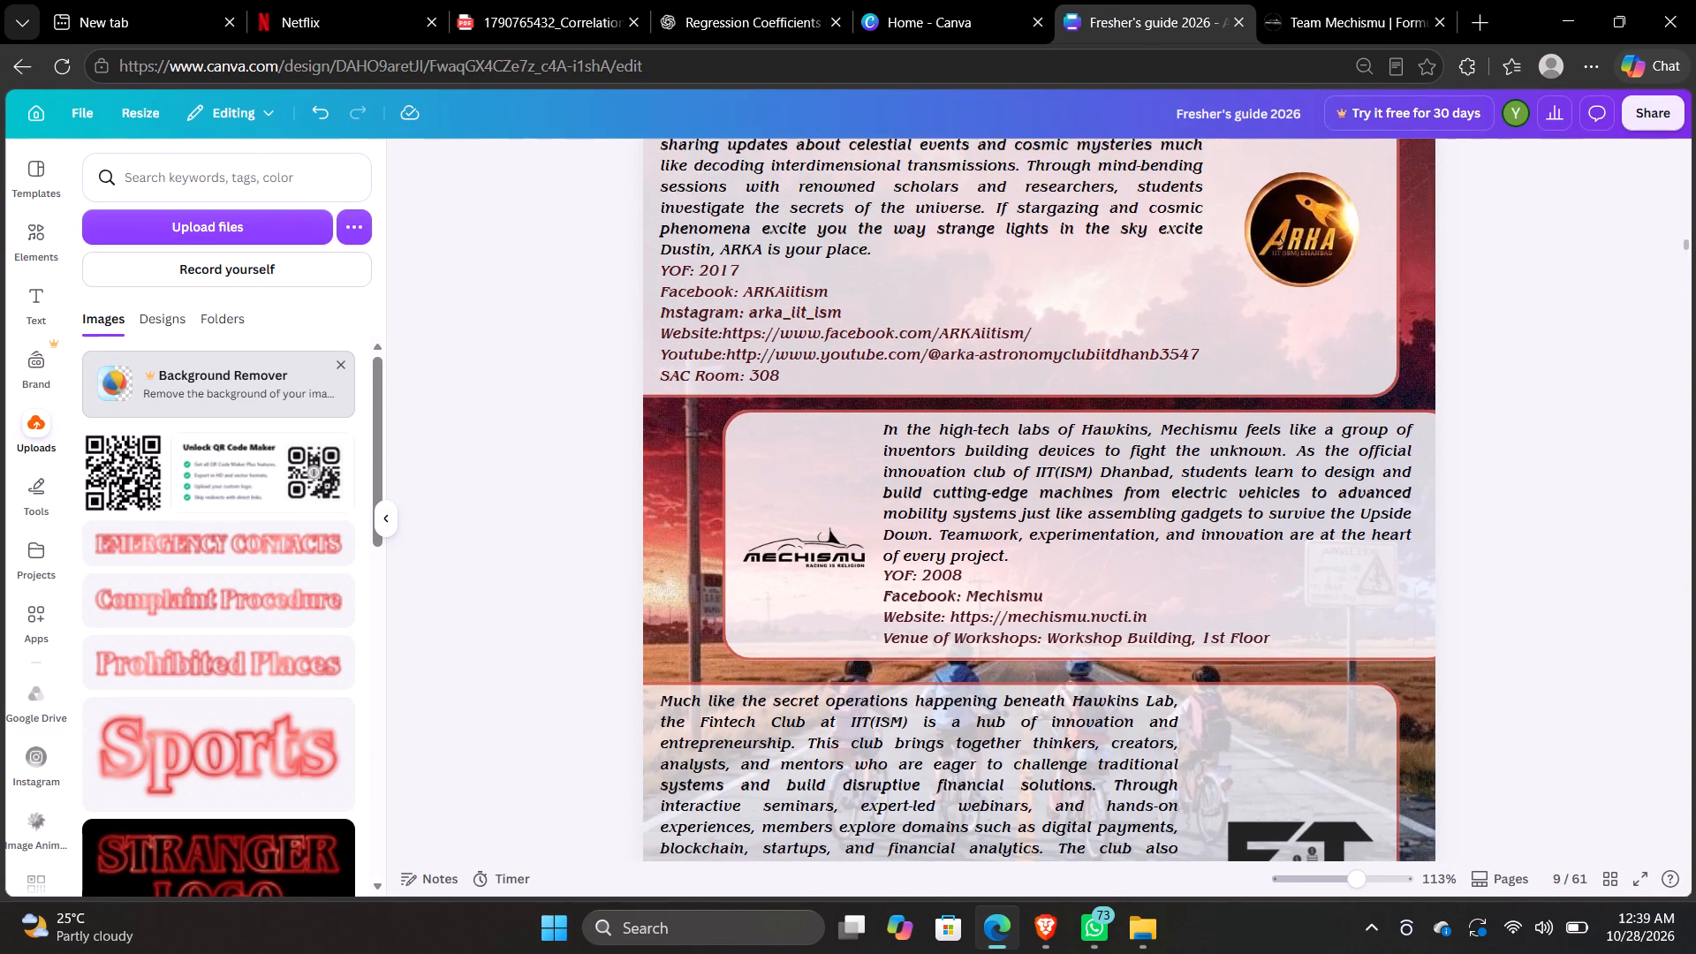
pyautogui.scroll(3, 1528, 449)
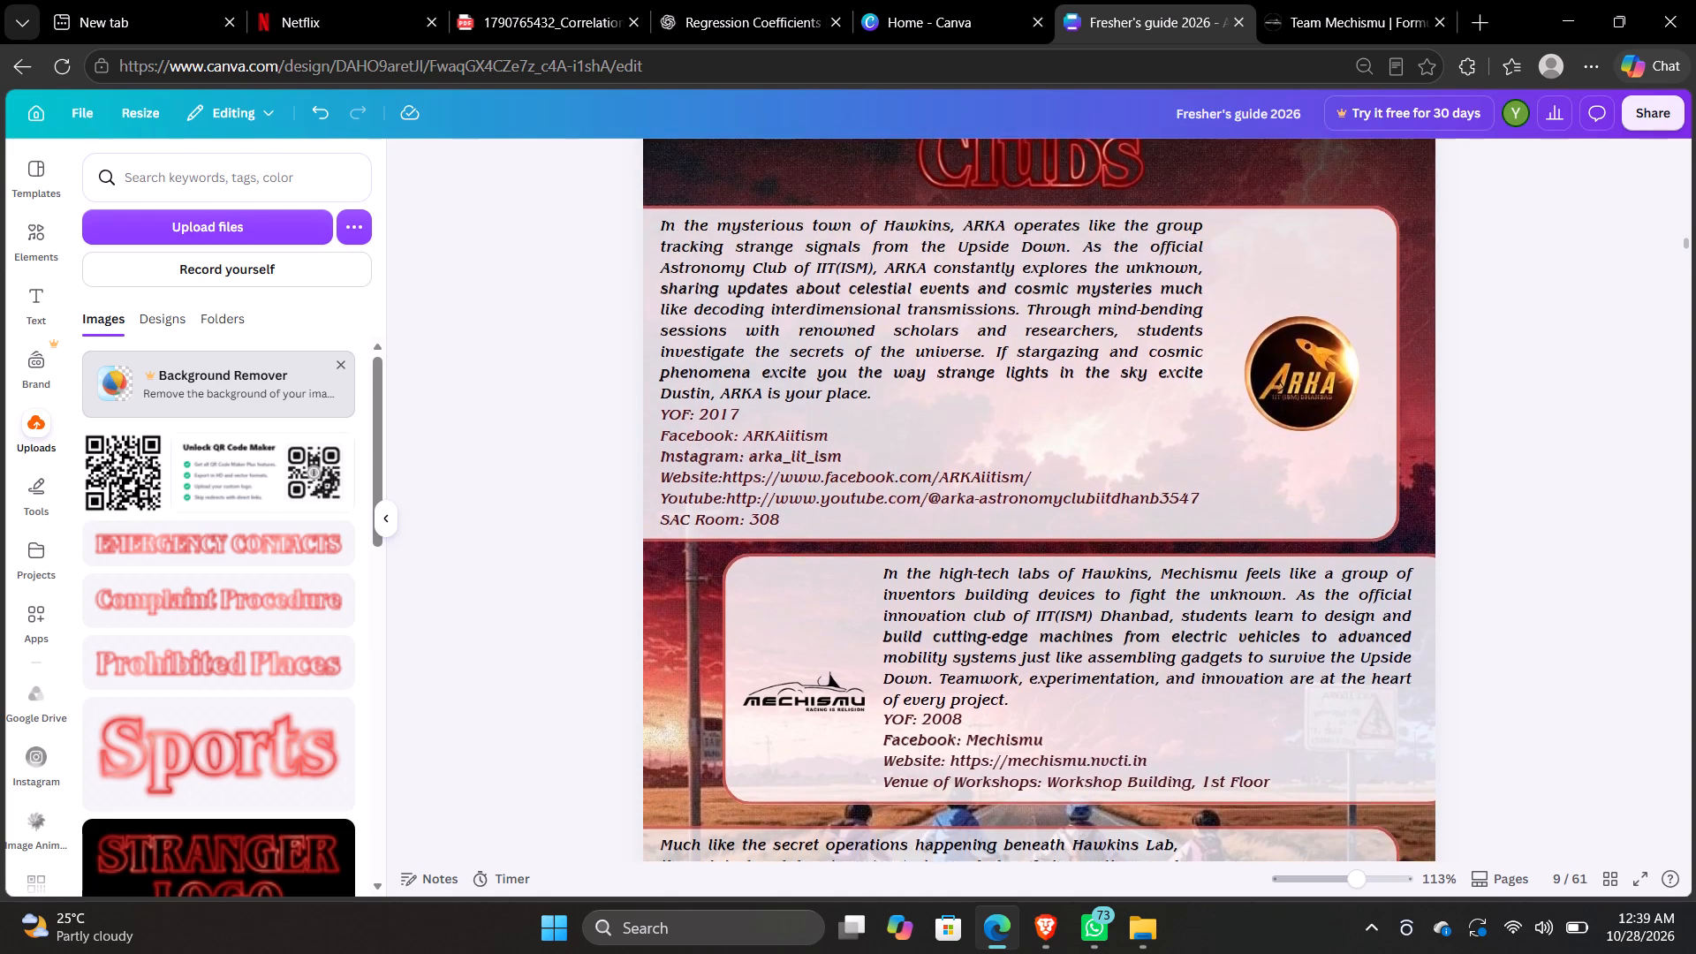
pyautogui.scroll(2, 1528, 449)
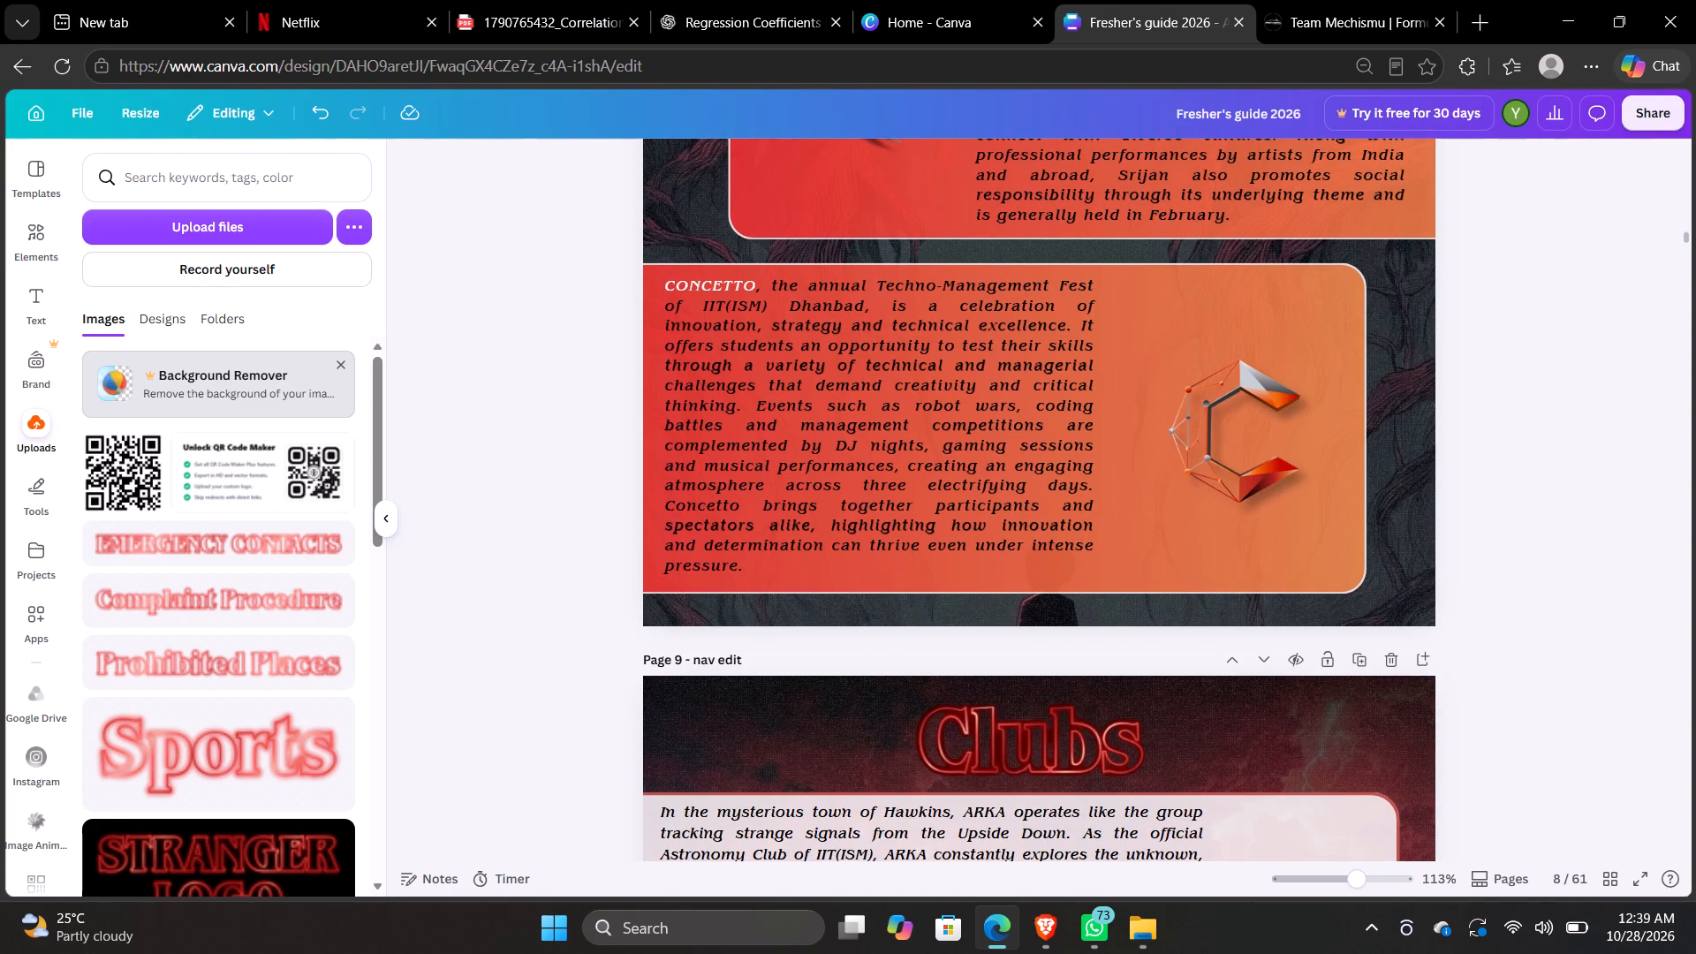
# Switch to Brave, leave the Manthan profile and search Instagram for the robotics club with "robo", then "robot".
pyautogui.click(1035, 935)
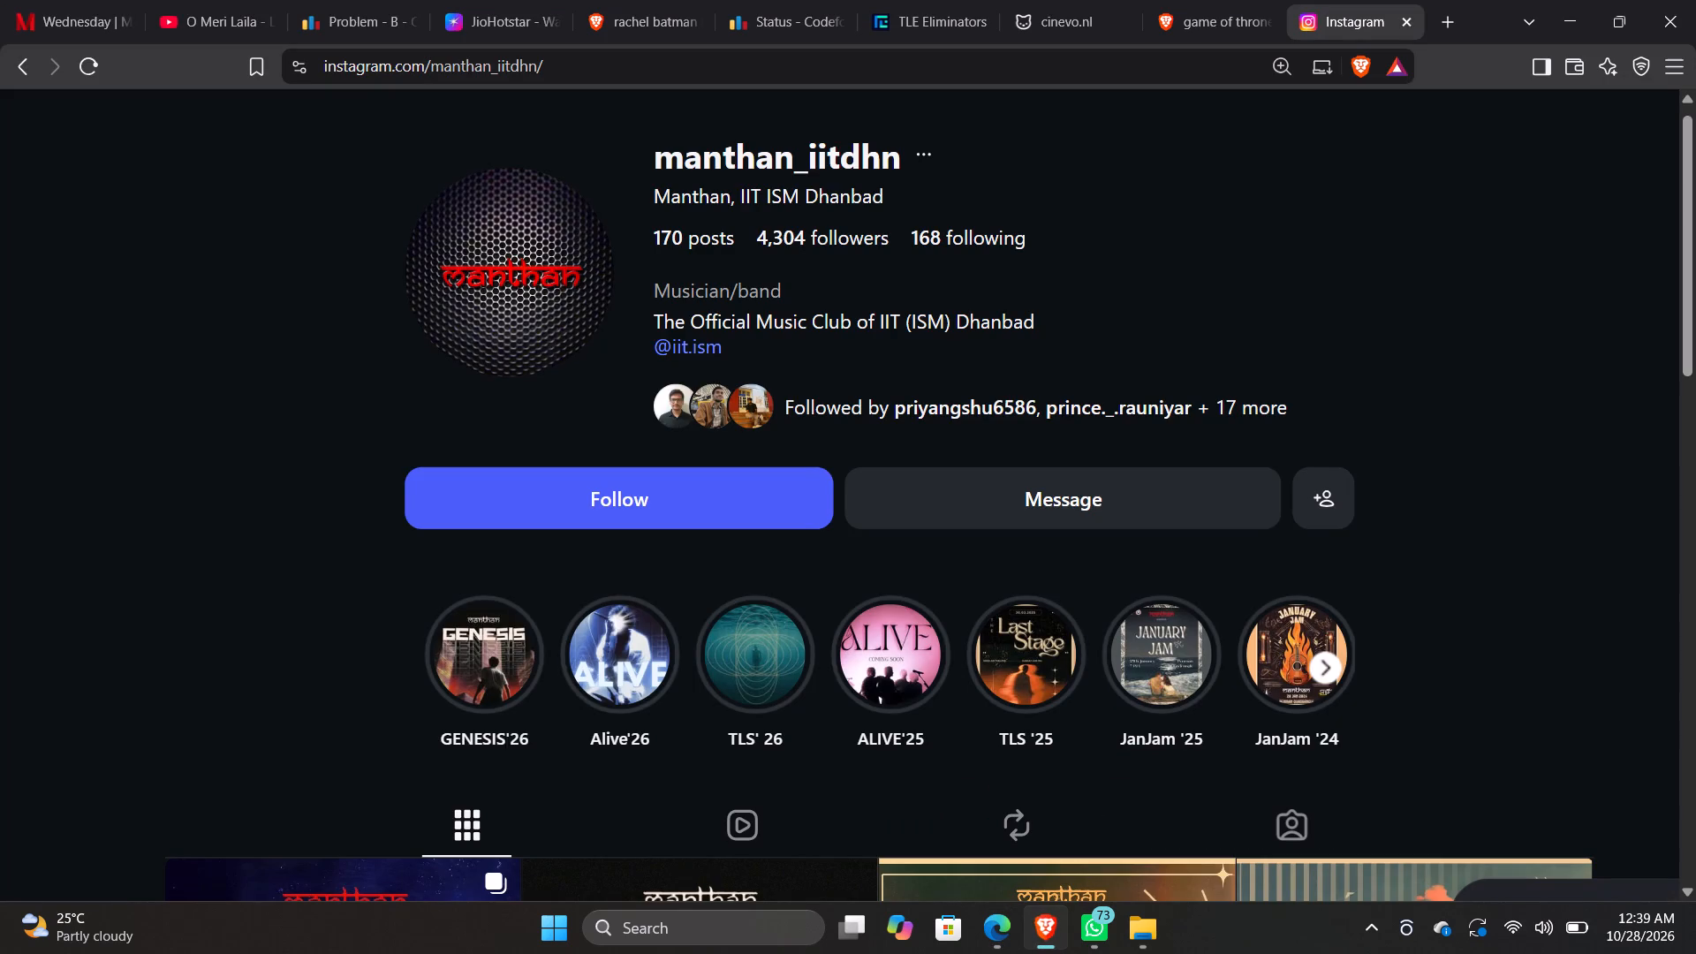
pyautogui.click(26, 79)
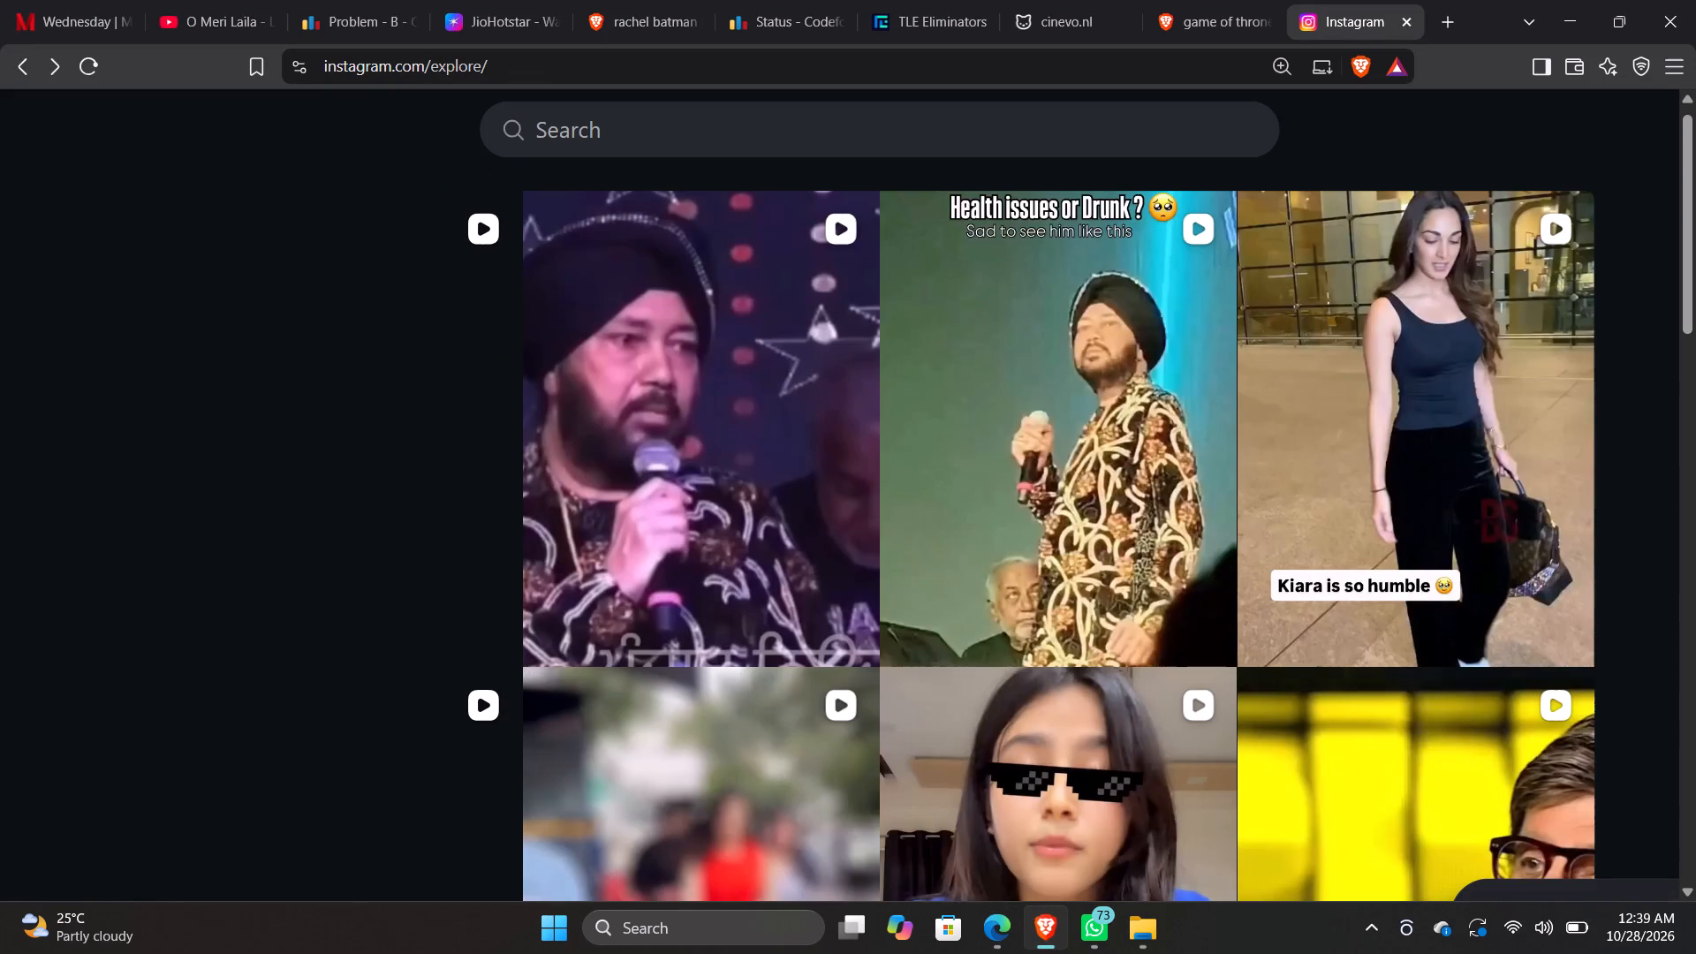
pyautogui.click(614, 158)
pyautogui.click(620, 136)
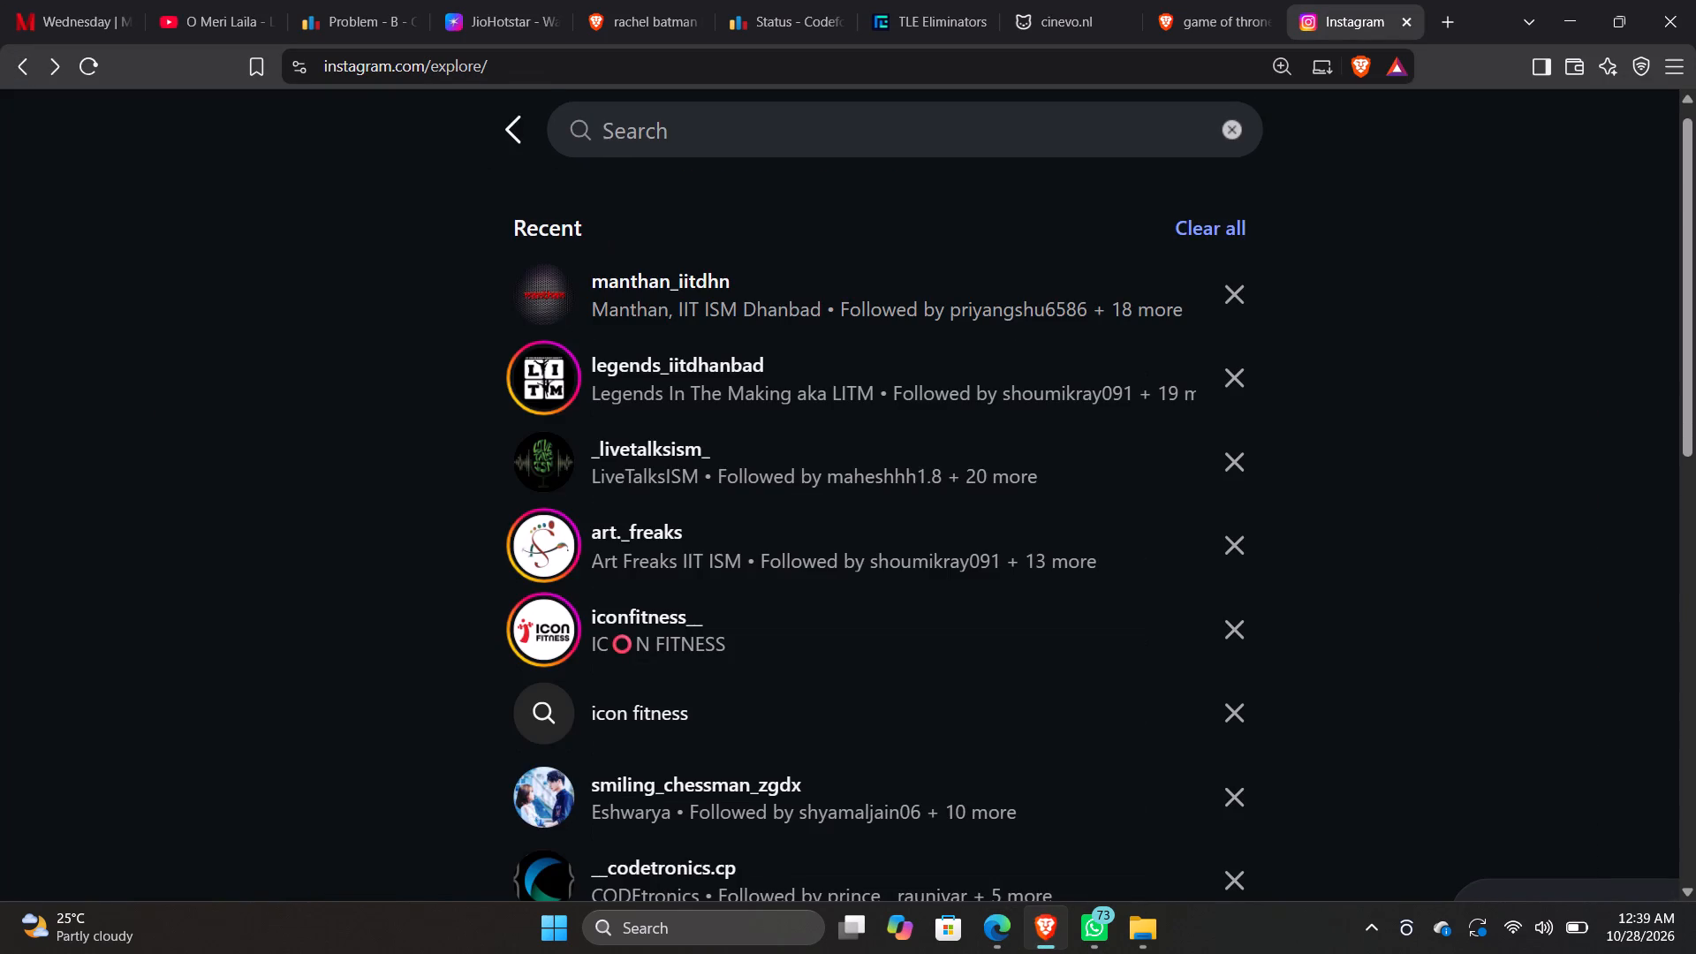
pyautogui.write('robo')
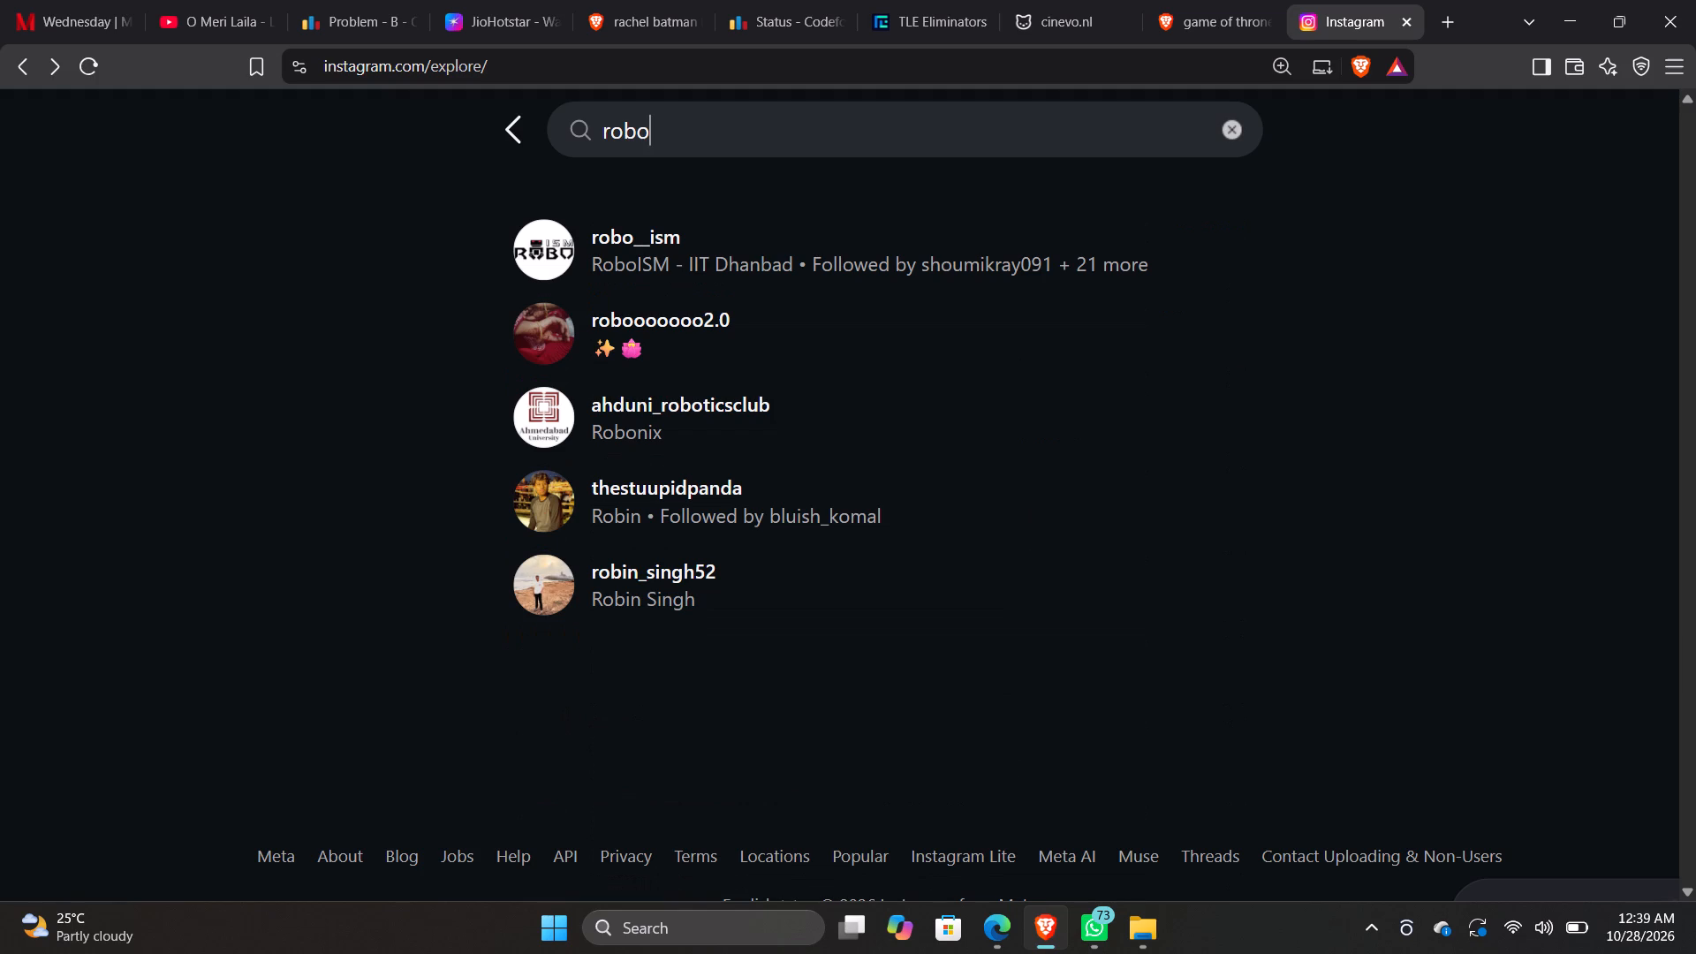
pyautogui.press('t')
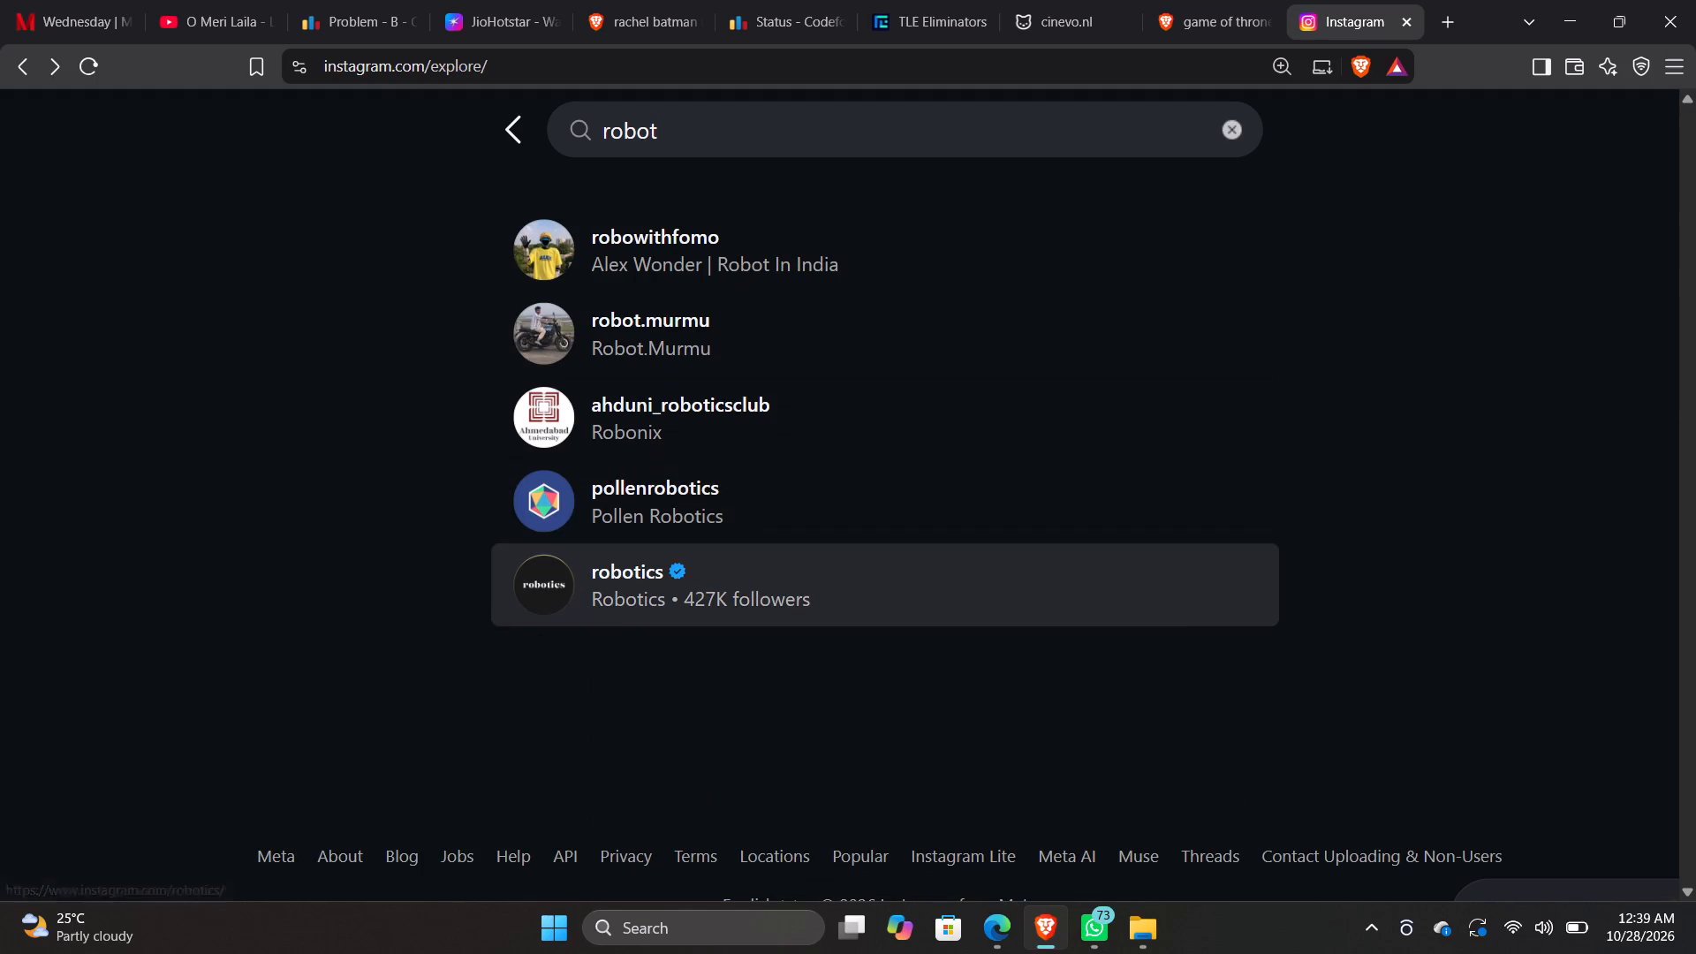
# Return to the Fresher's guide in Edge and recheck the club names and Instagram handles from page 9 onward.
pyautogui.click(1003, 939)
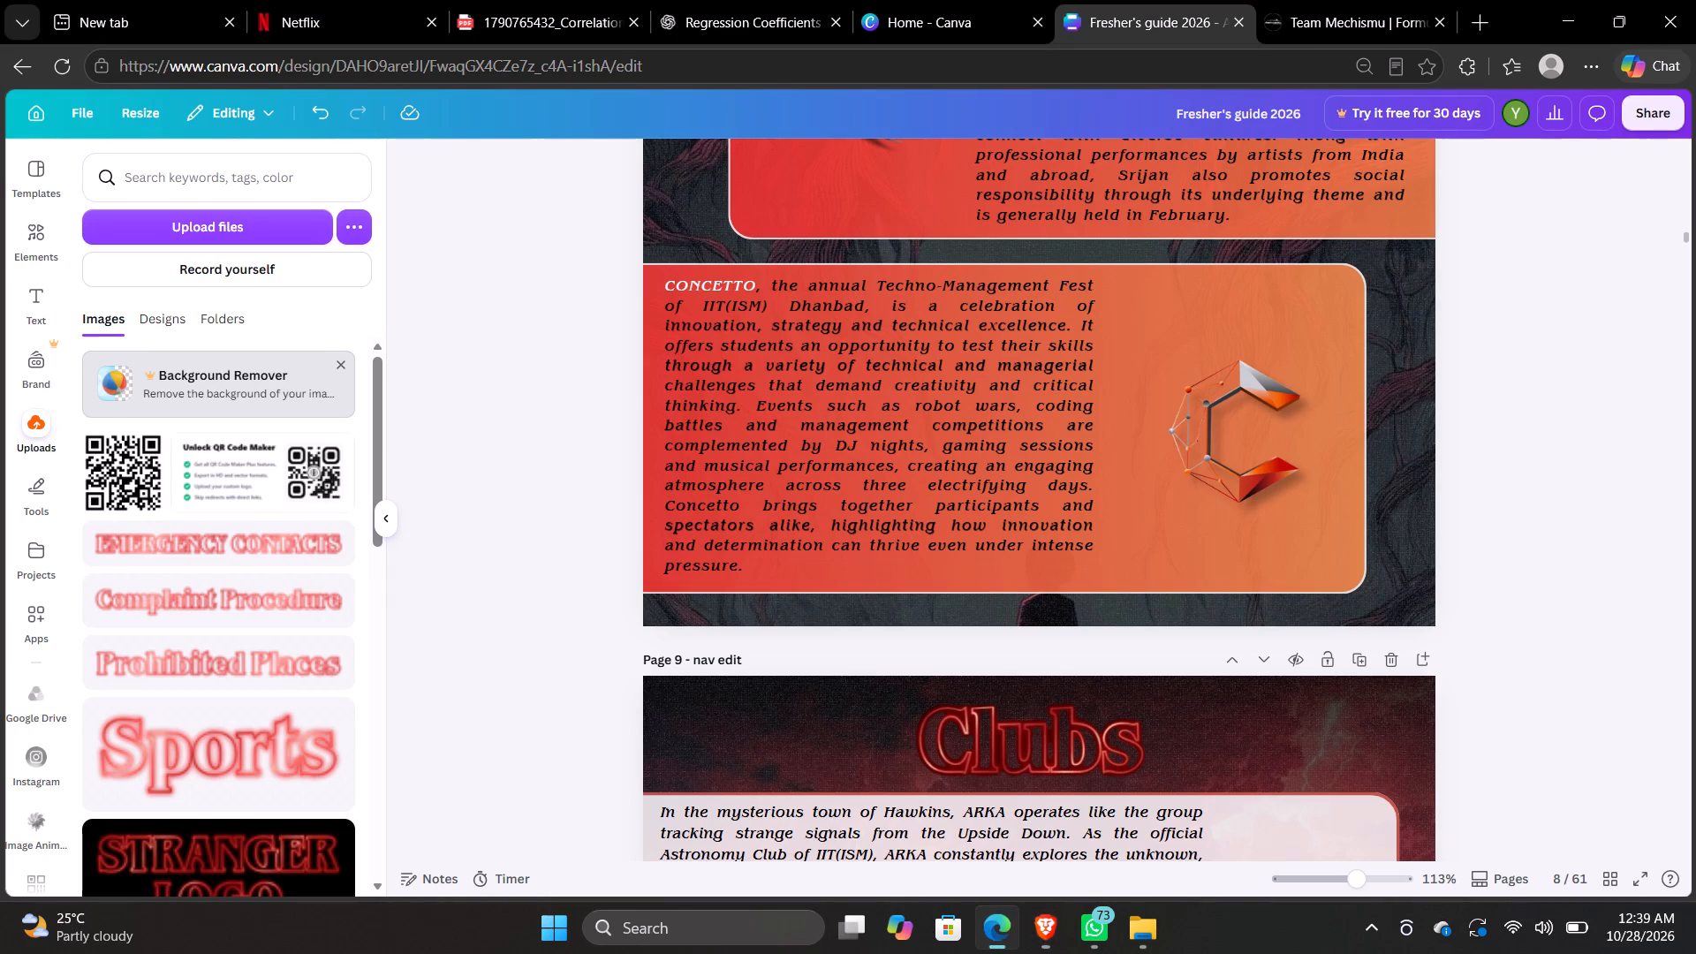
pyautogui.scroll(-6, 1615, 609)
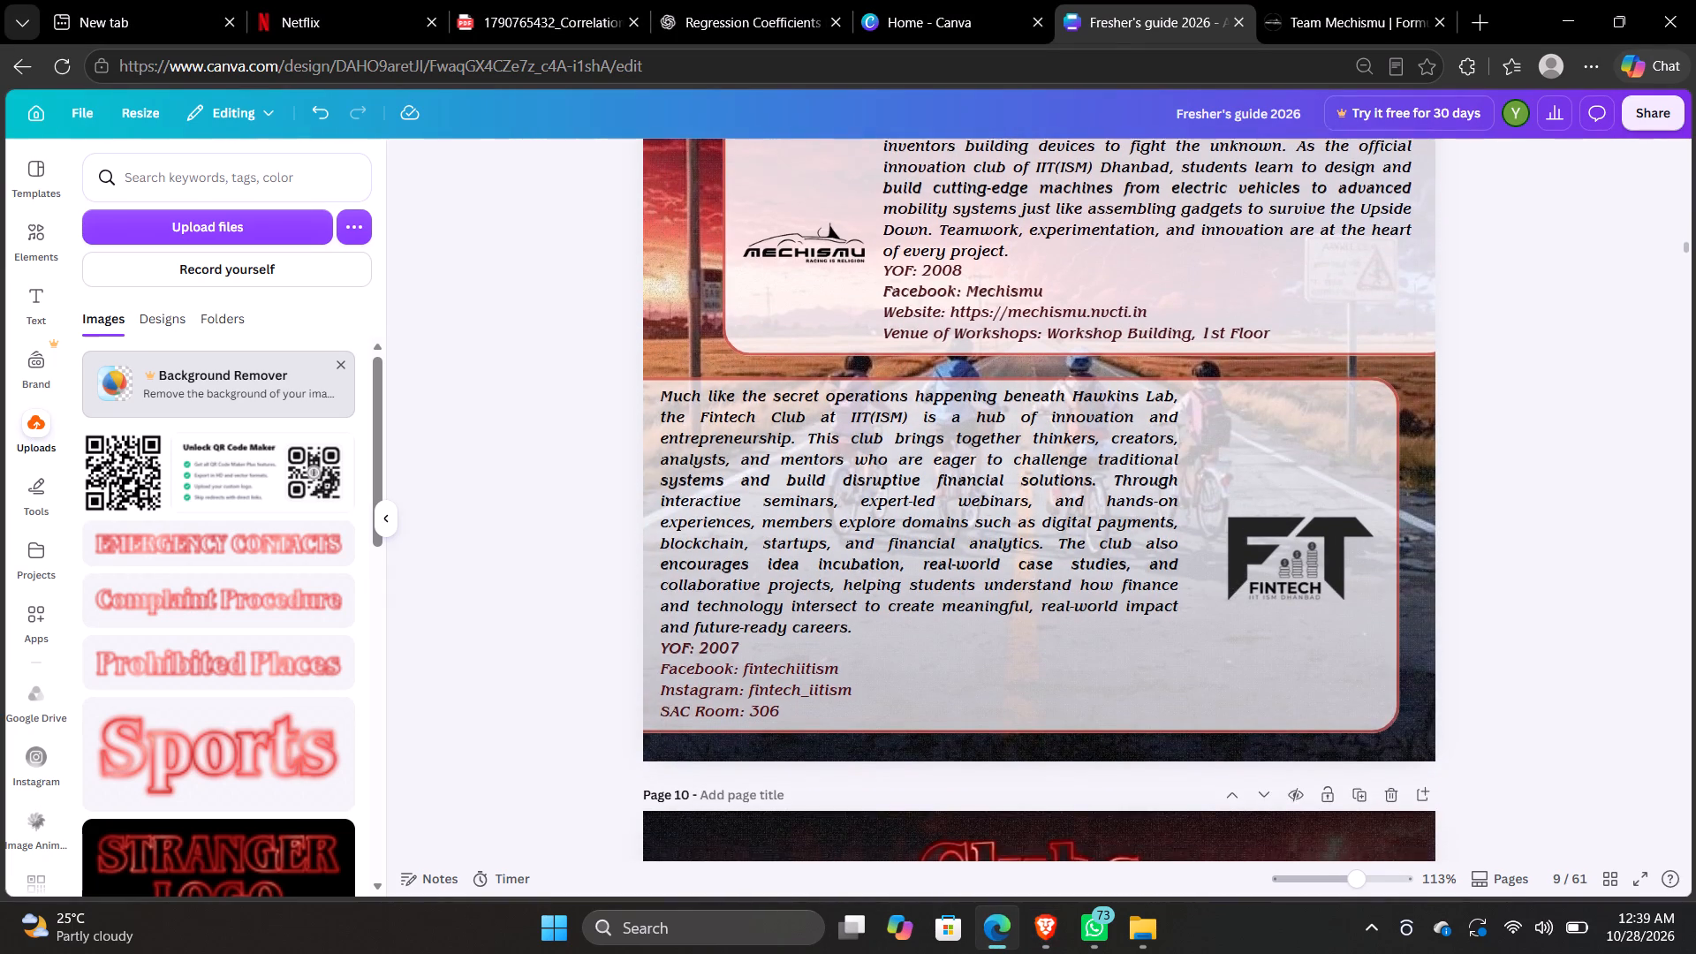
pyautogui.scroll(-2, 1615, 609)
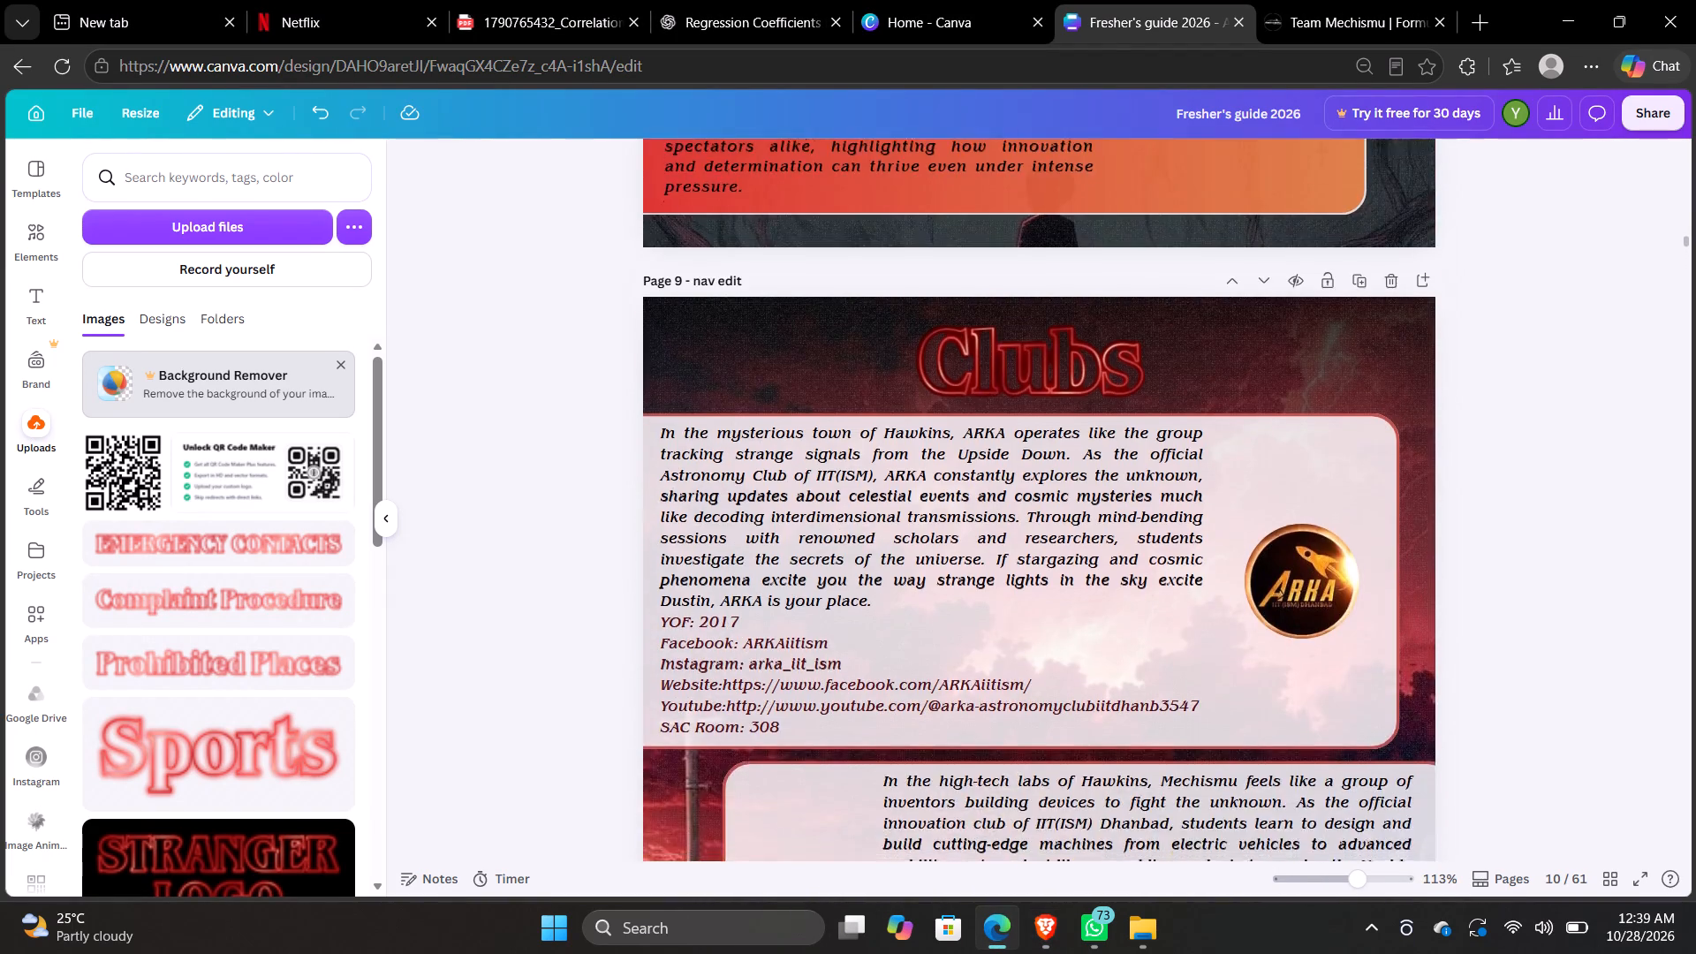
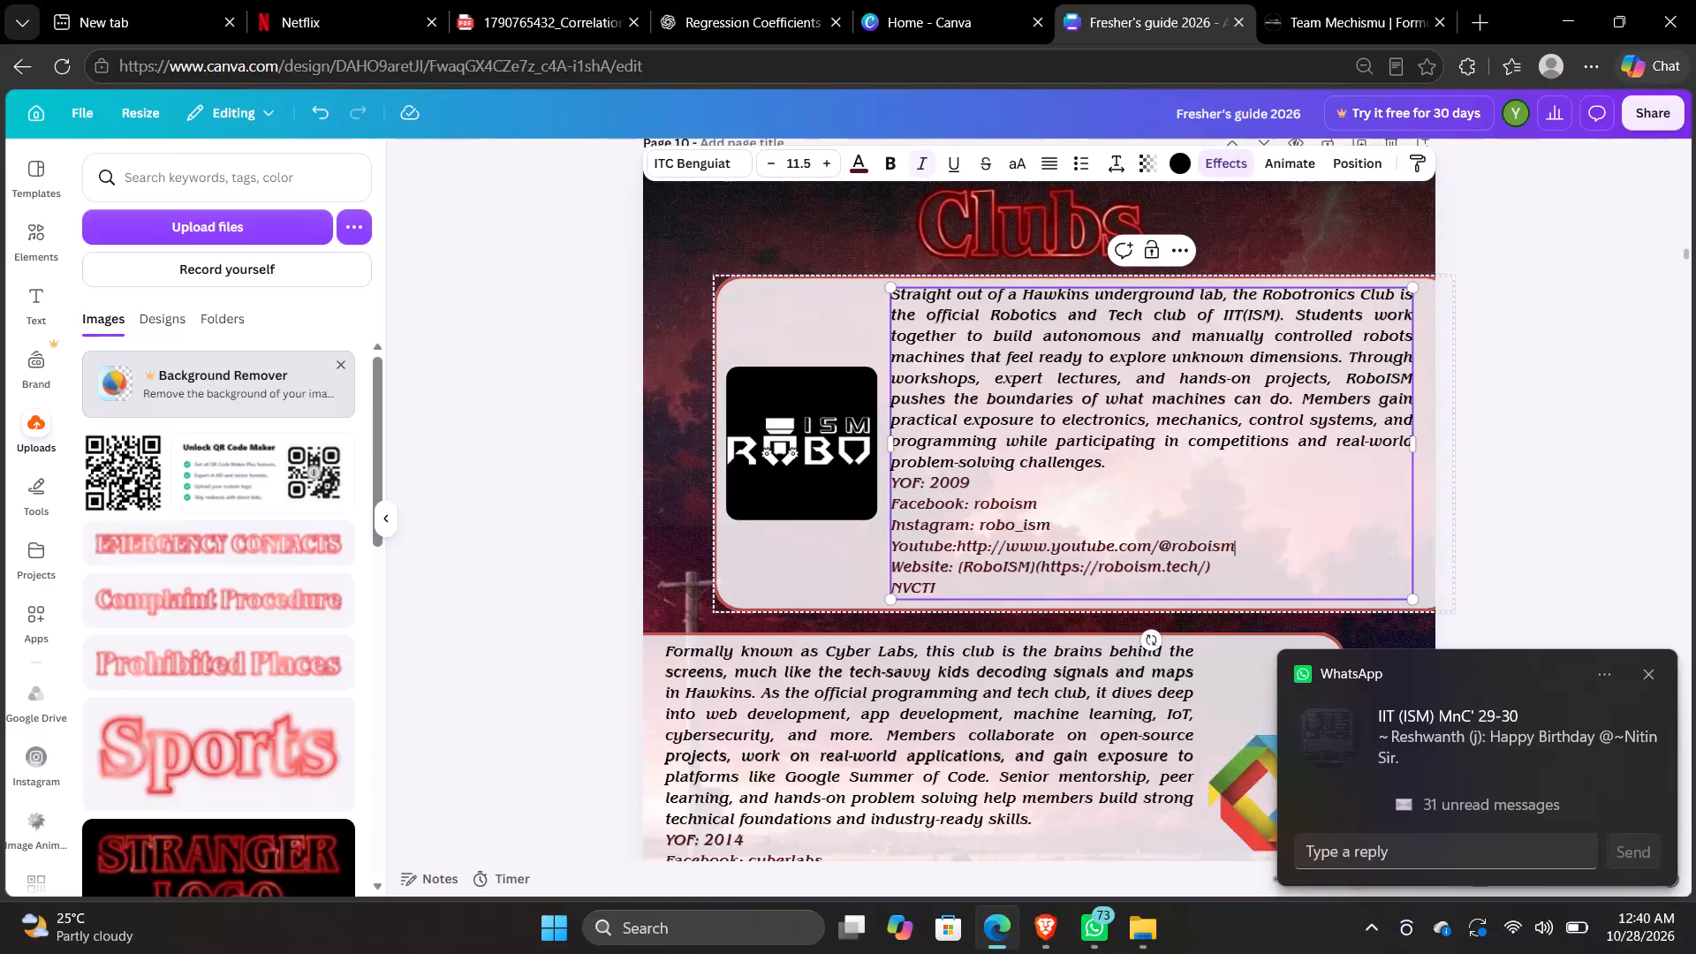
pyautogui.moveTo(1238, 549); pyautogui.dragTo(993, 556)
pyautogui.hotkey('ctrl', 'c')
pyautogui.click(1477, 10)
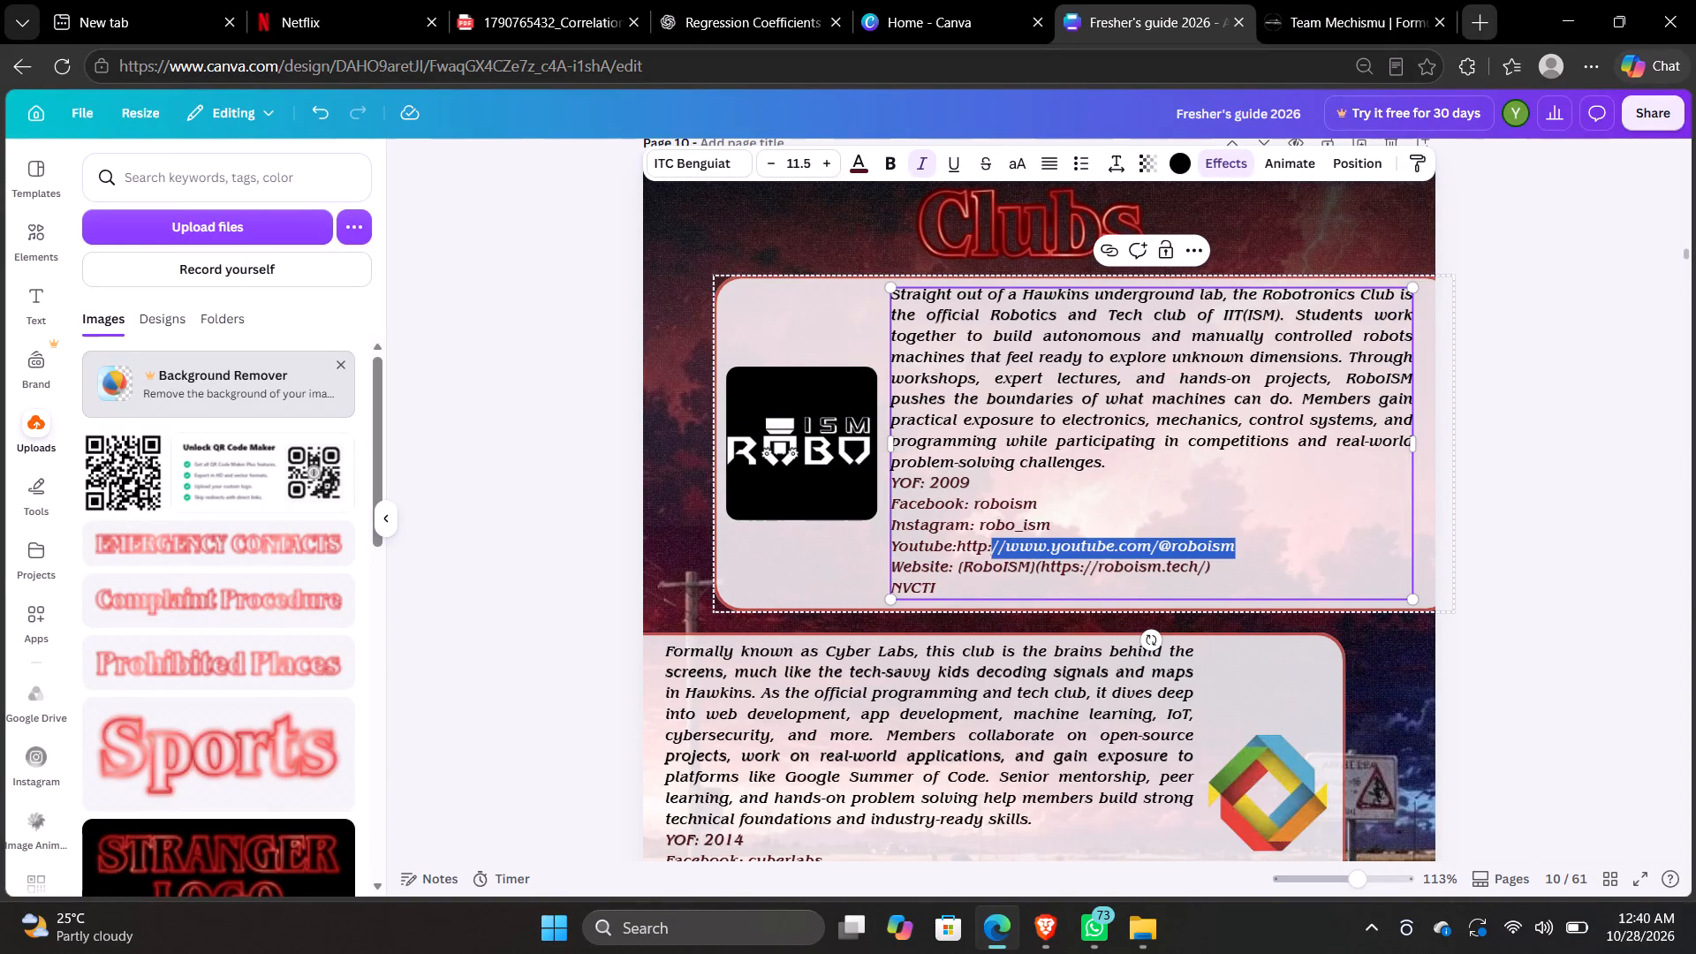
pyautogui.hotkey('ctrl', 'v')
pyautogui.press('Return')
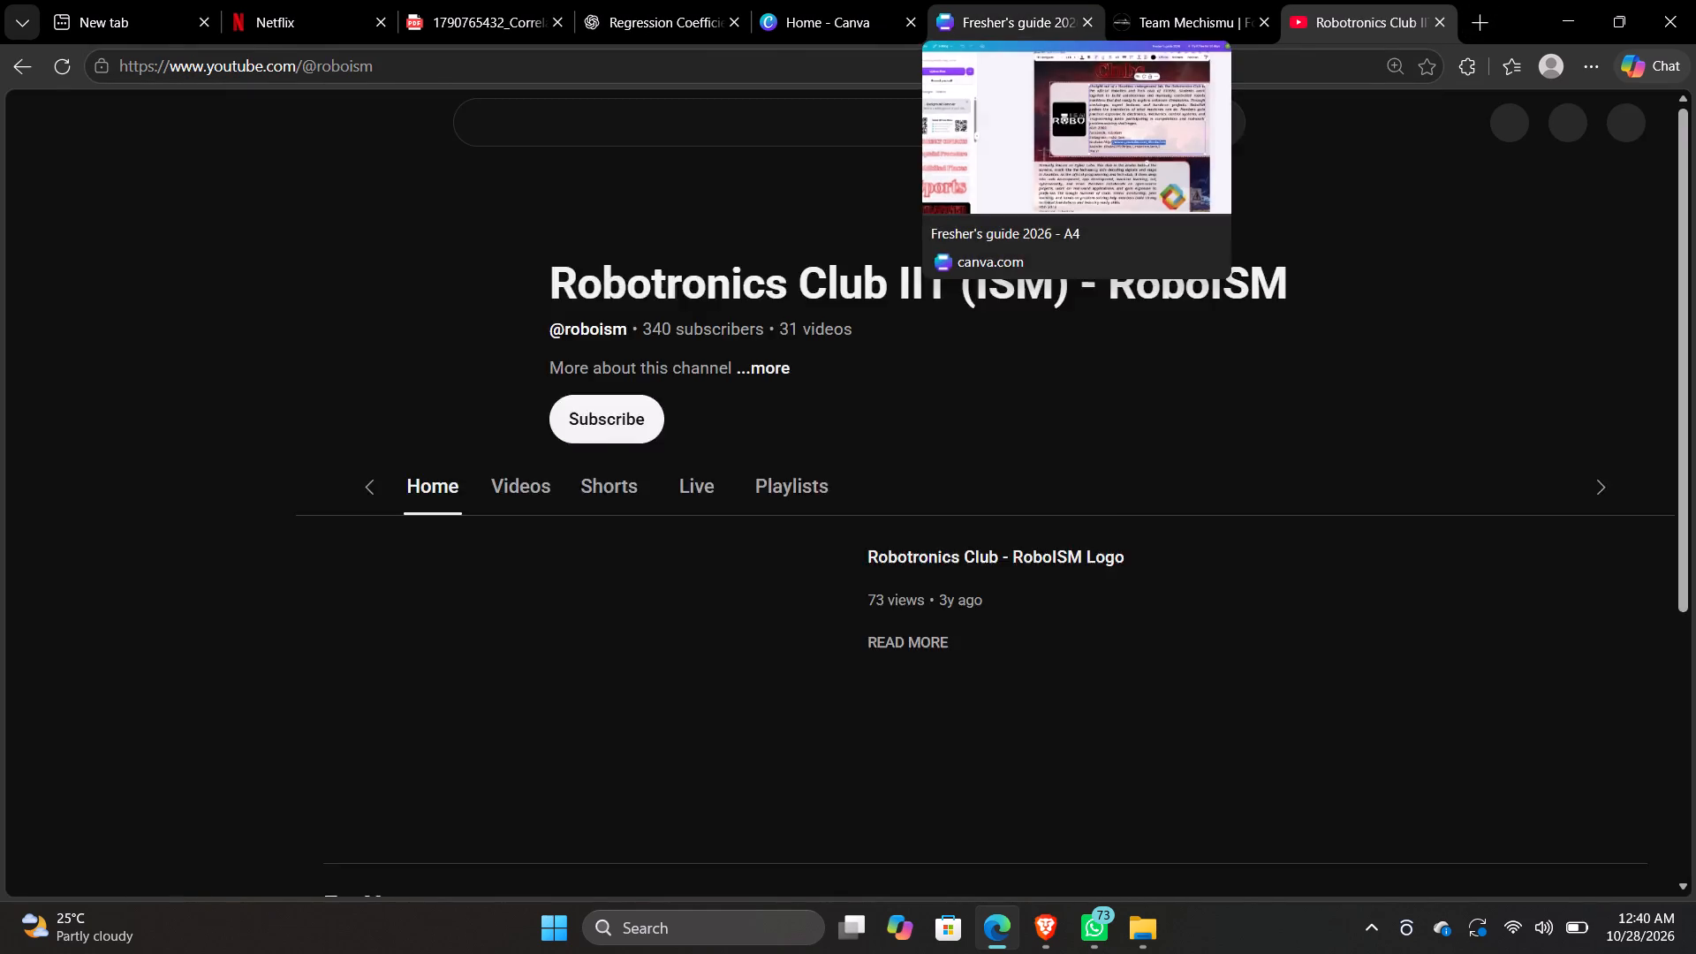
pyautogui.click(1039, 0)
pyautogui.click(1641, 503)
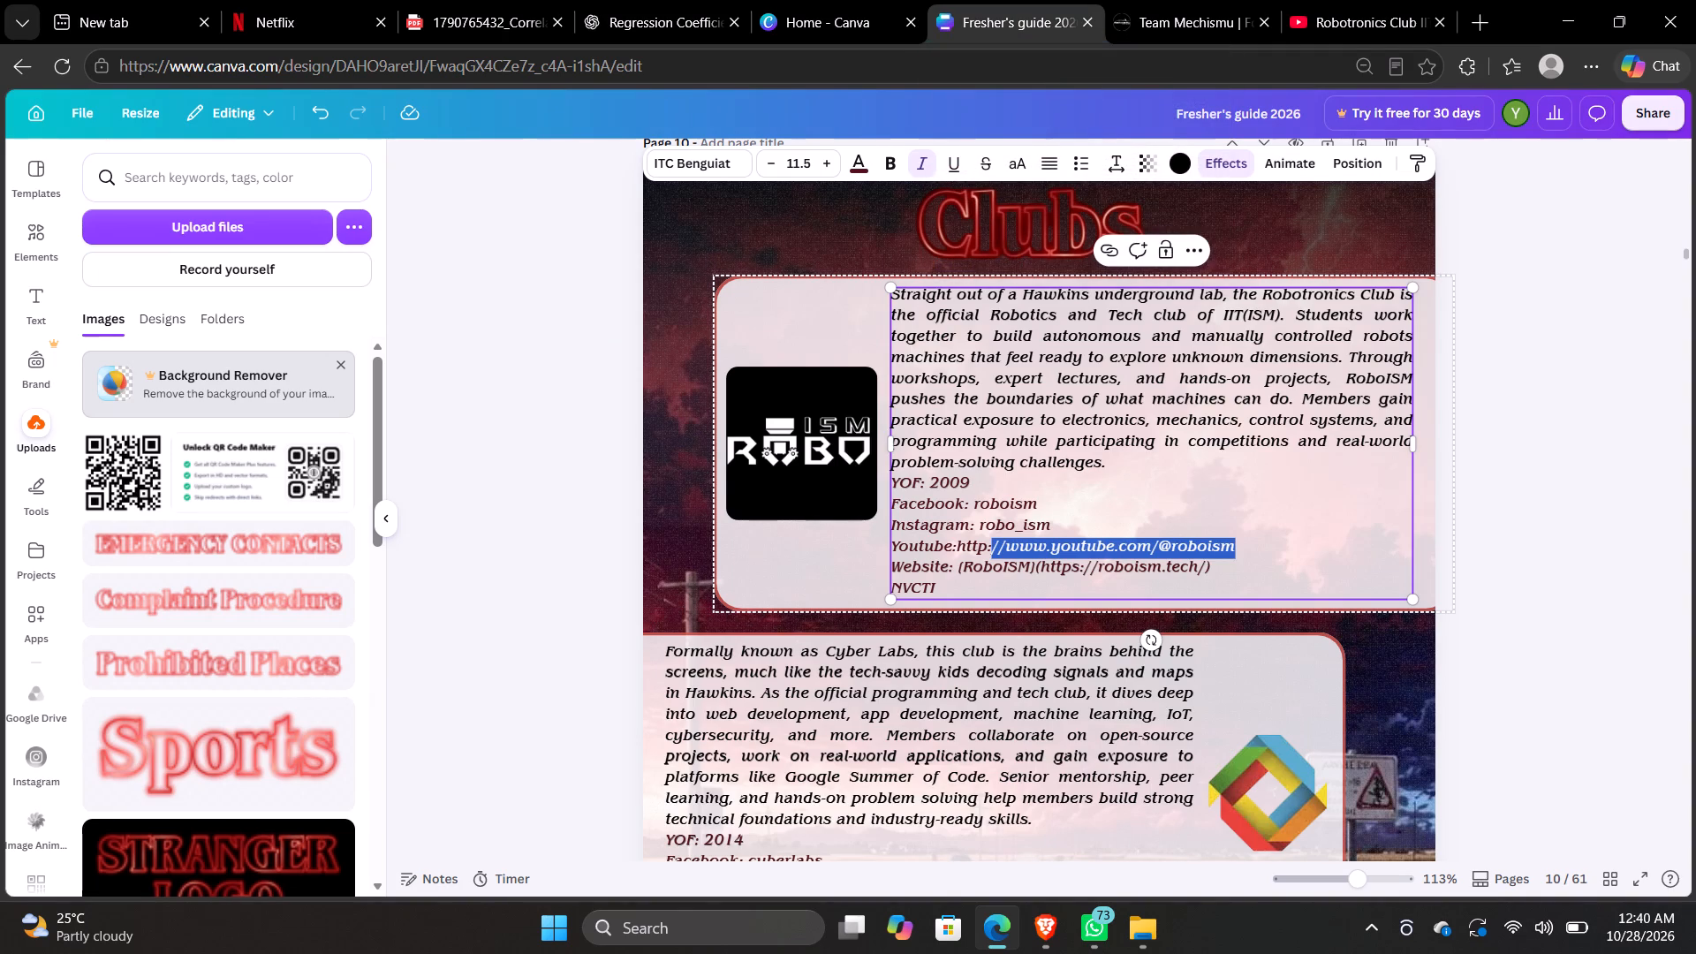
# Review the club descriptions, logos and contact details on the Clubs pages from page 10 through page 17.
pyautogui.scroll(-4, 1641, 503)
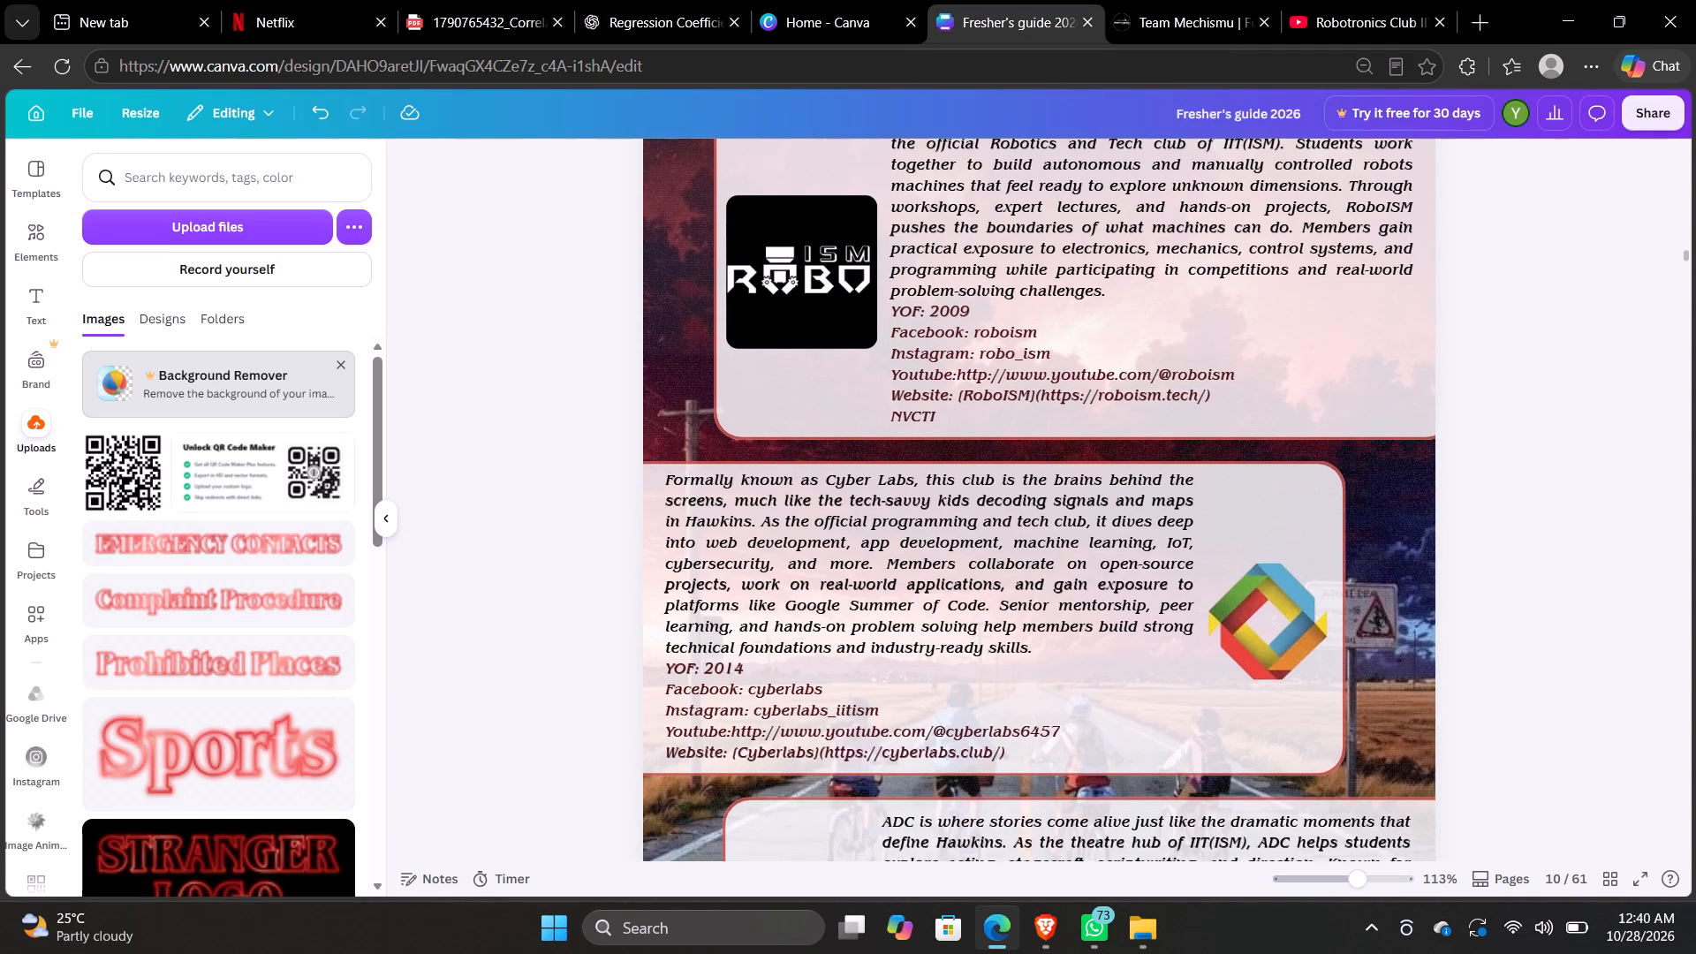
pyautogui.scroll(-6, 1641, 503)
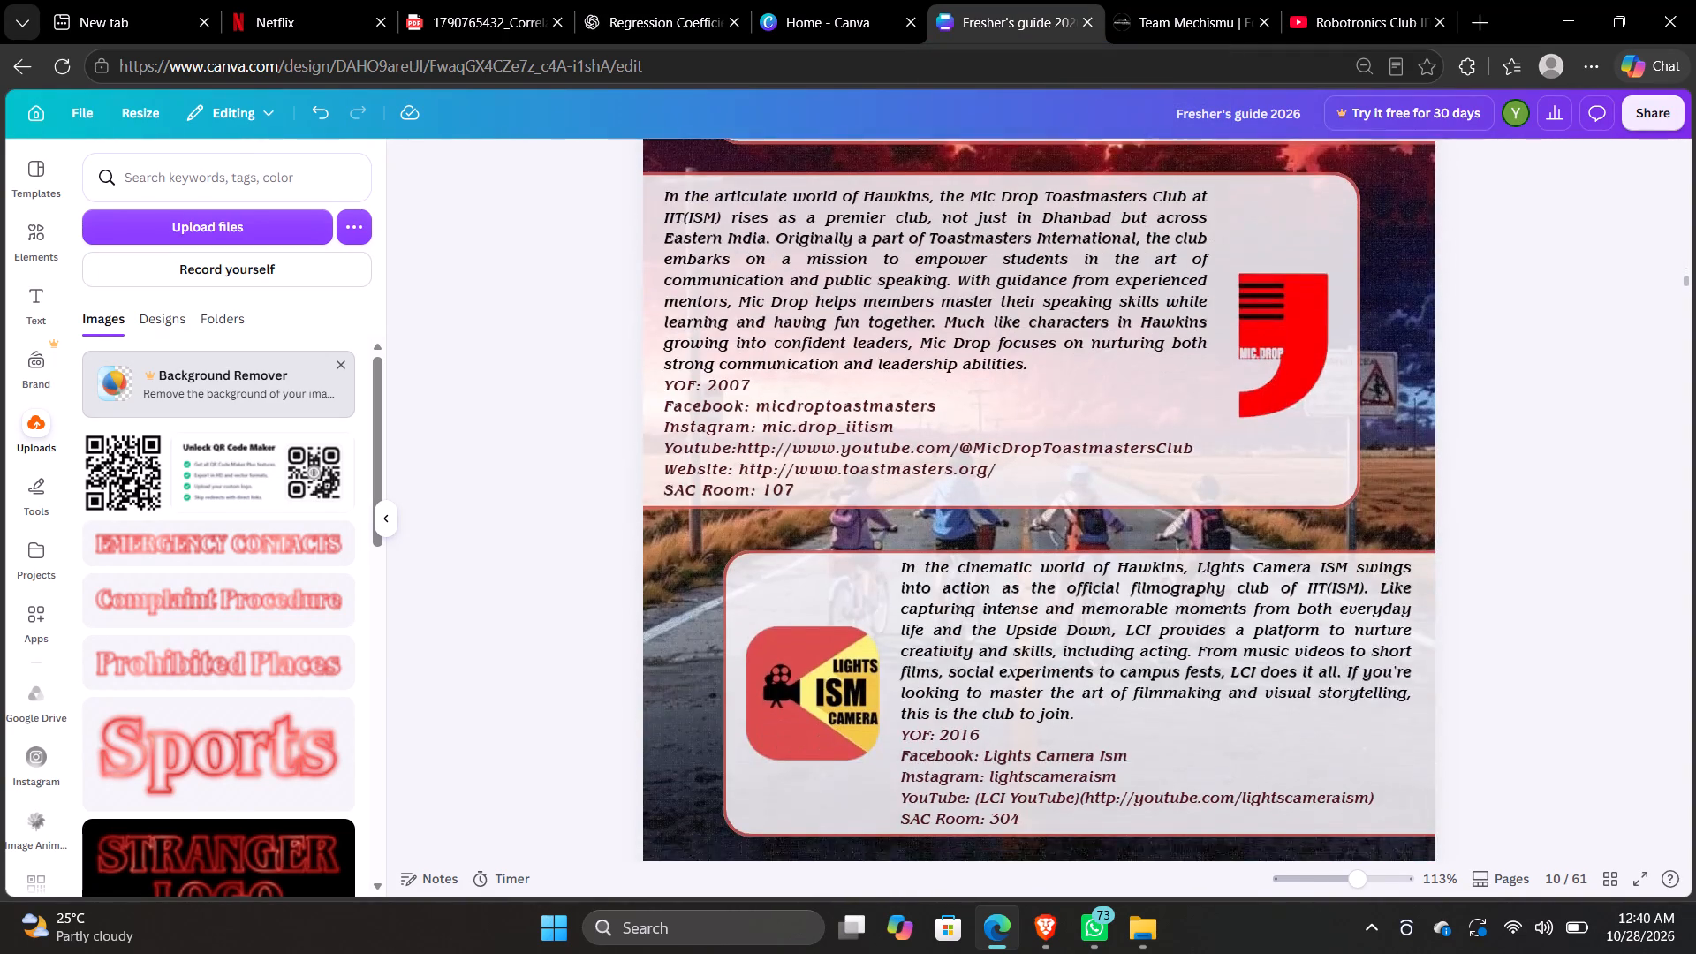
pyautogui.scroll(-6, 1641, 503)
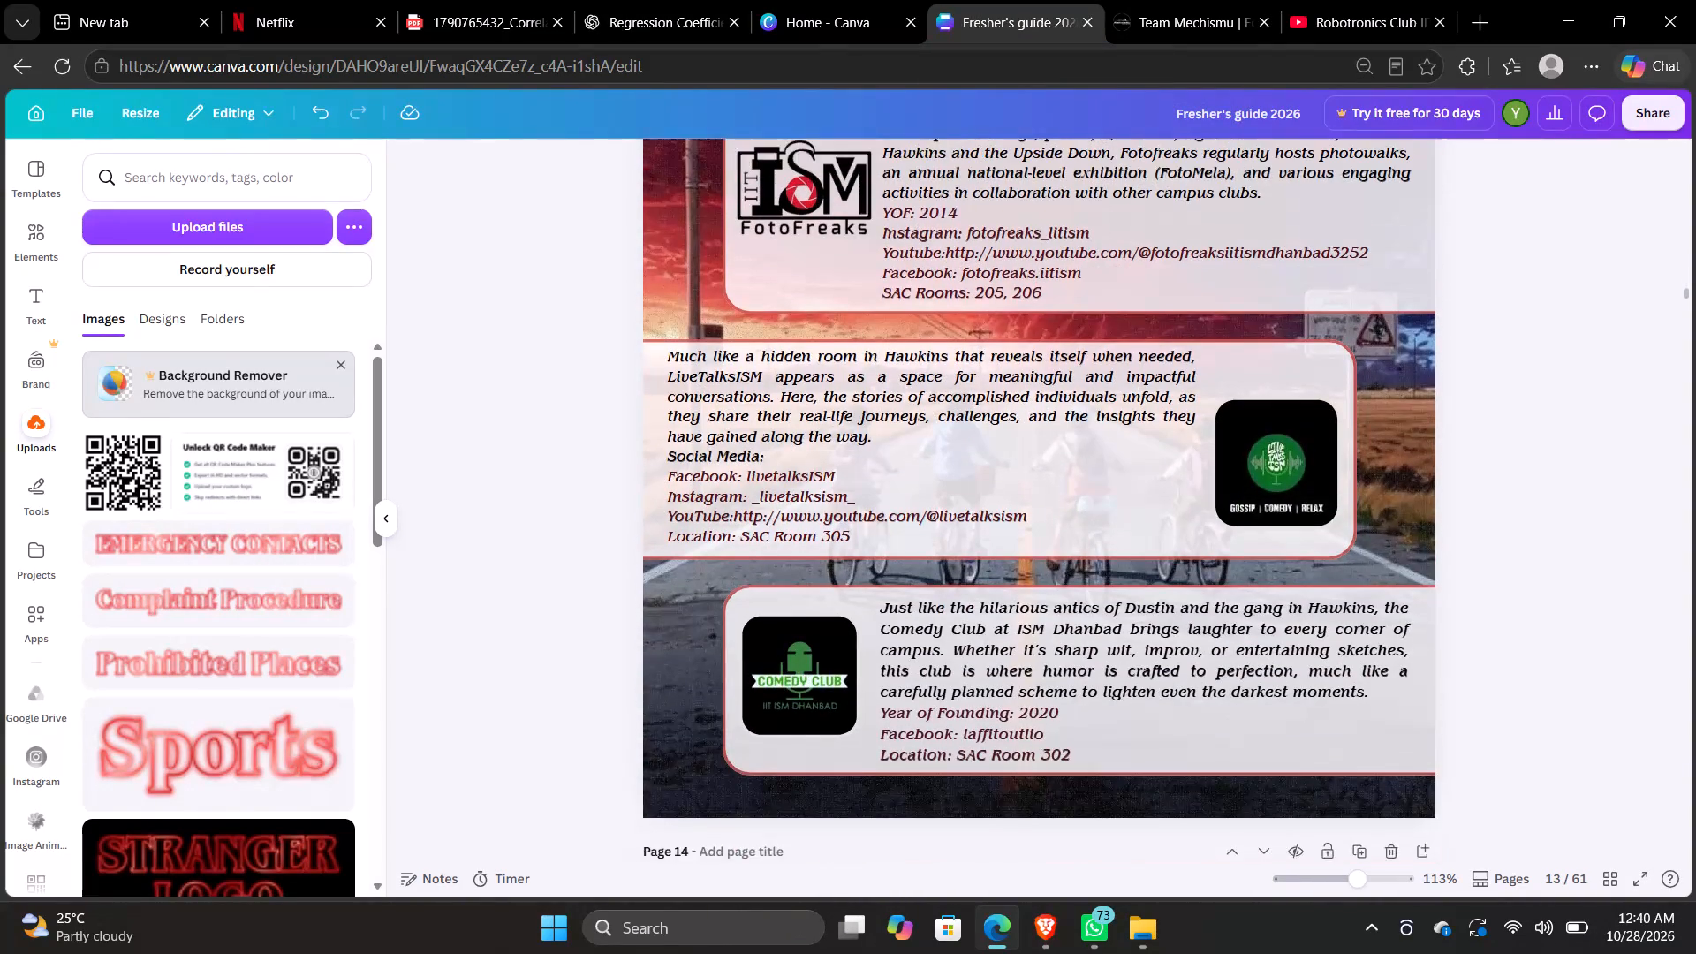
pyautogui.scroll(-5, 1641, 503)
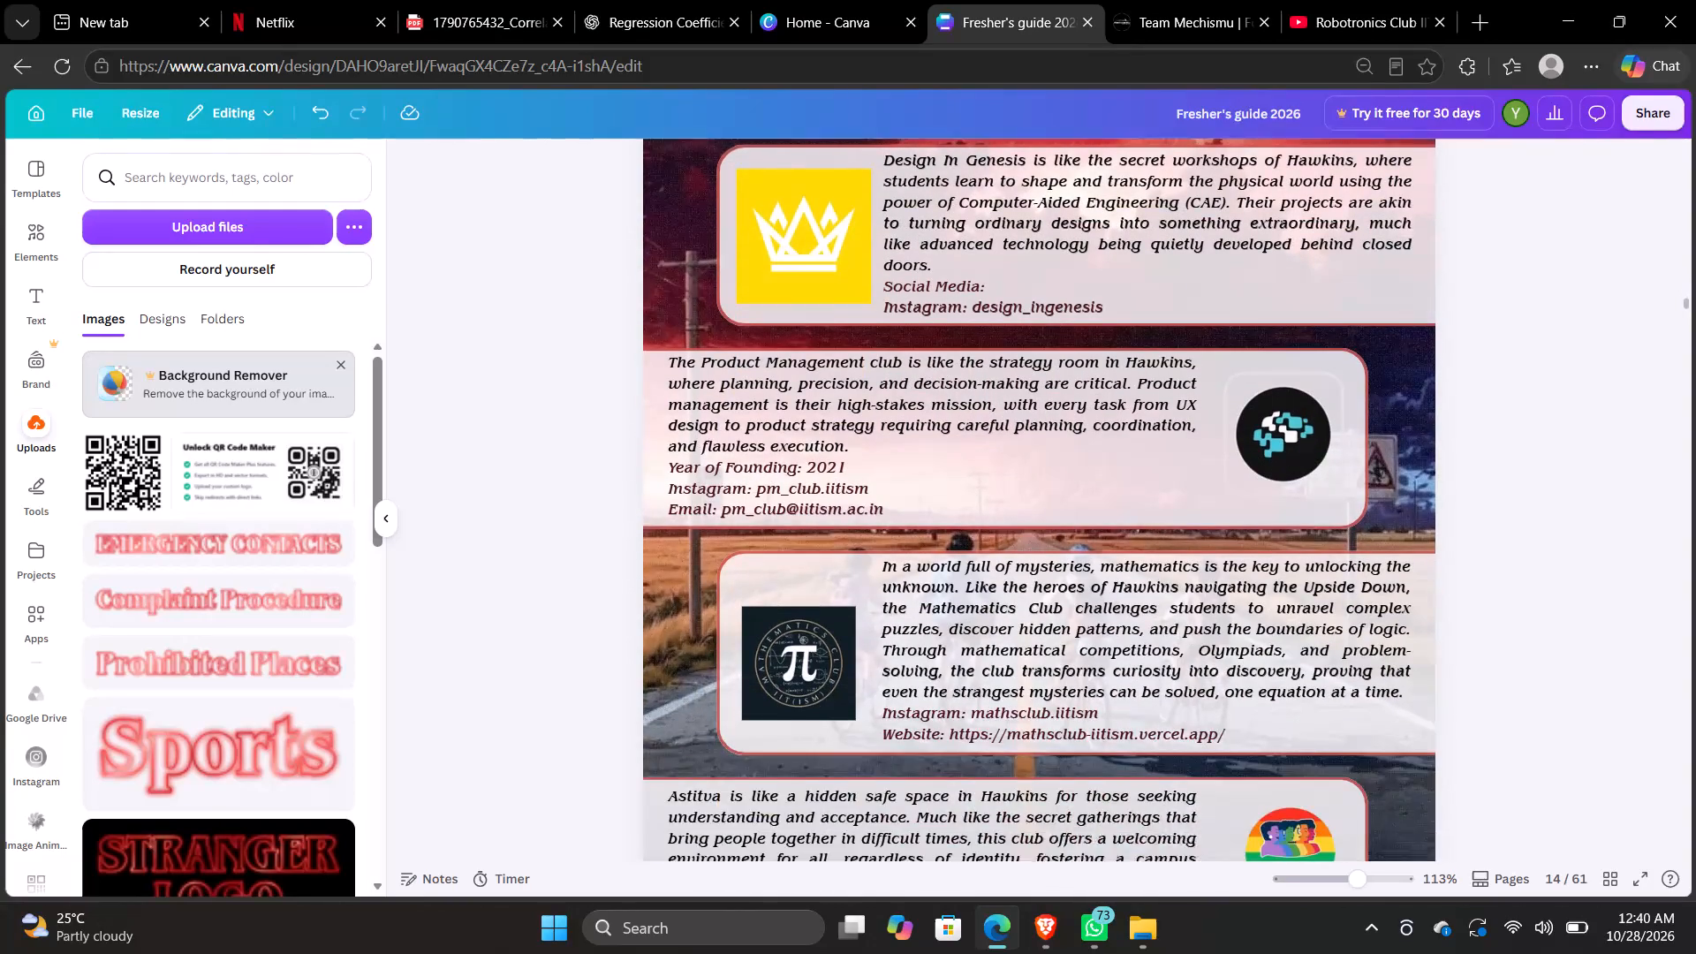
pyautogui.scroll(-6, 1641, 503)
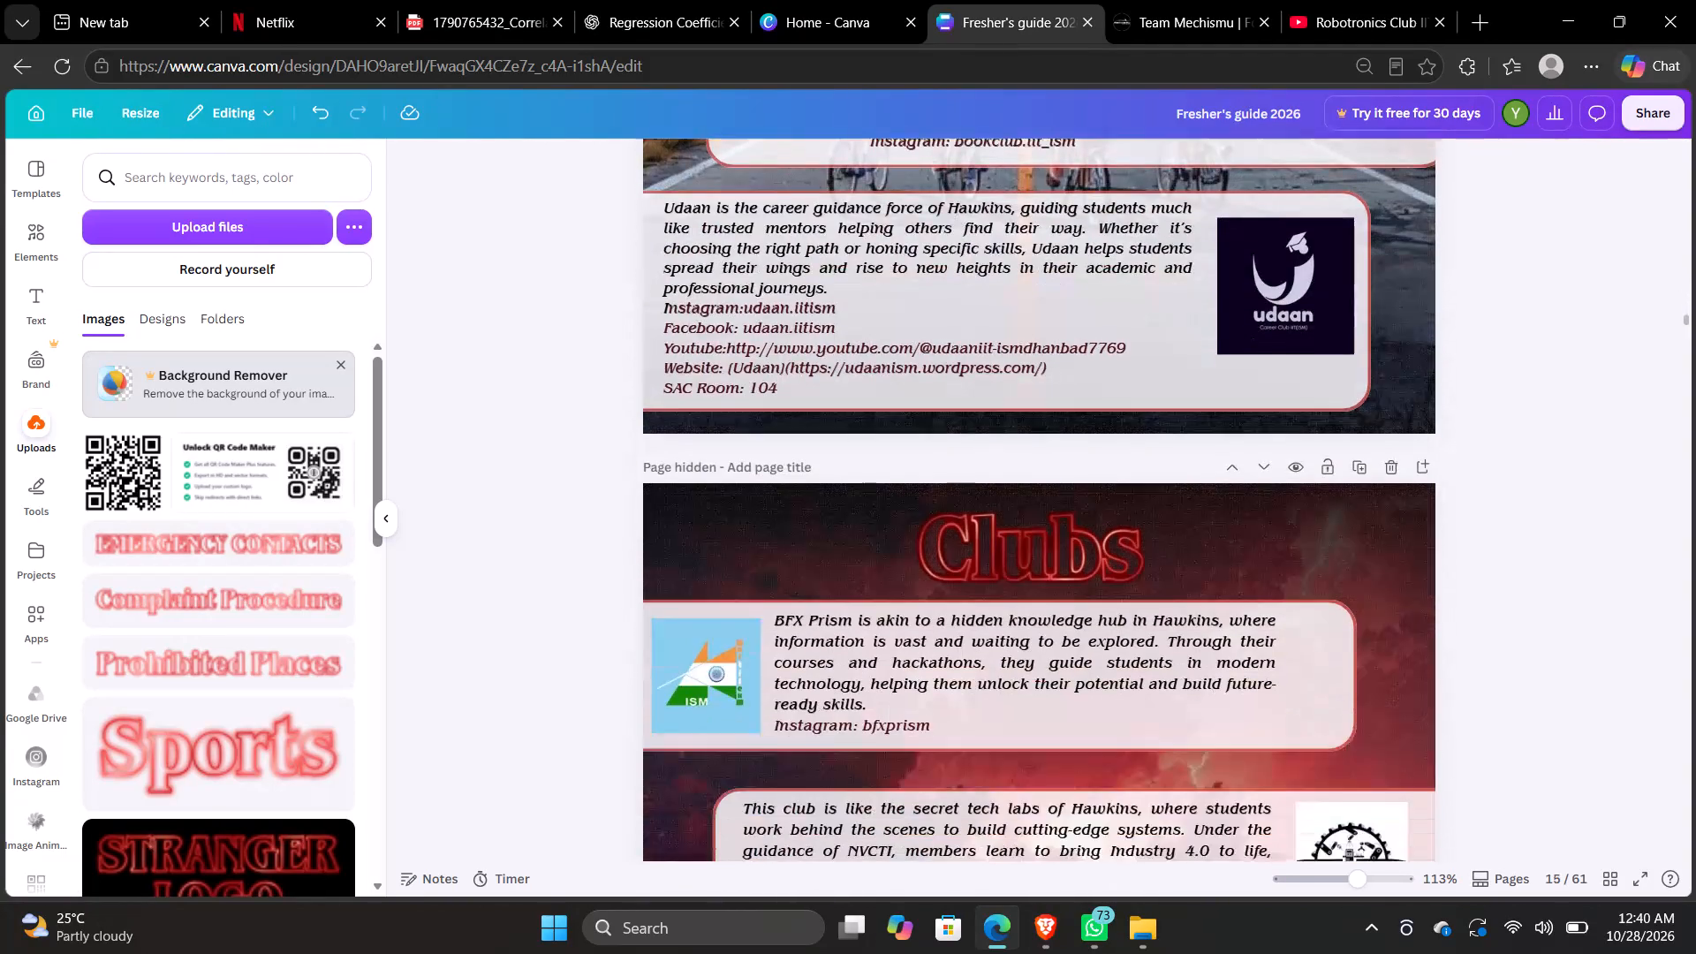
pyautogui.scroll(-1, 1641, 503)
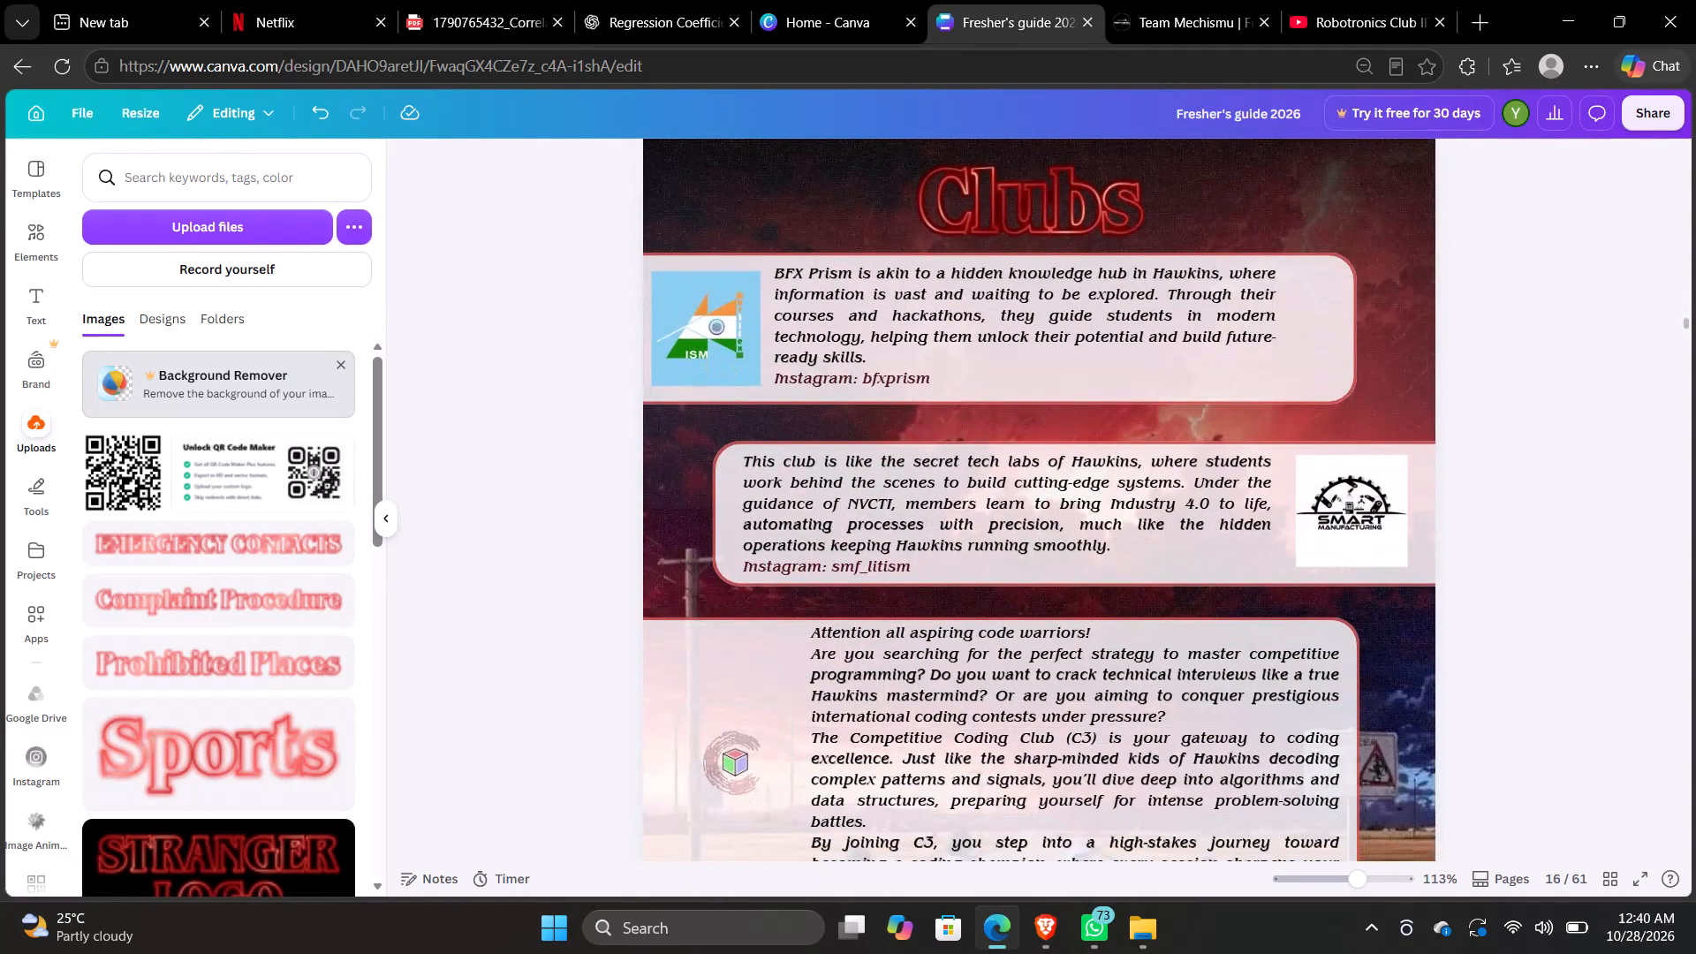
pyautogui.scroll(-6, 1631, 466)
pyautogui.hscroll(-1, 1631, 466)
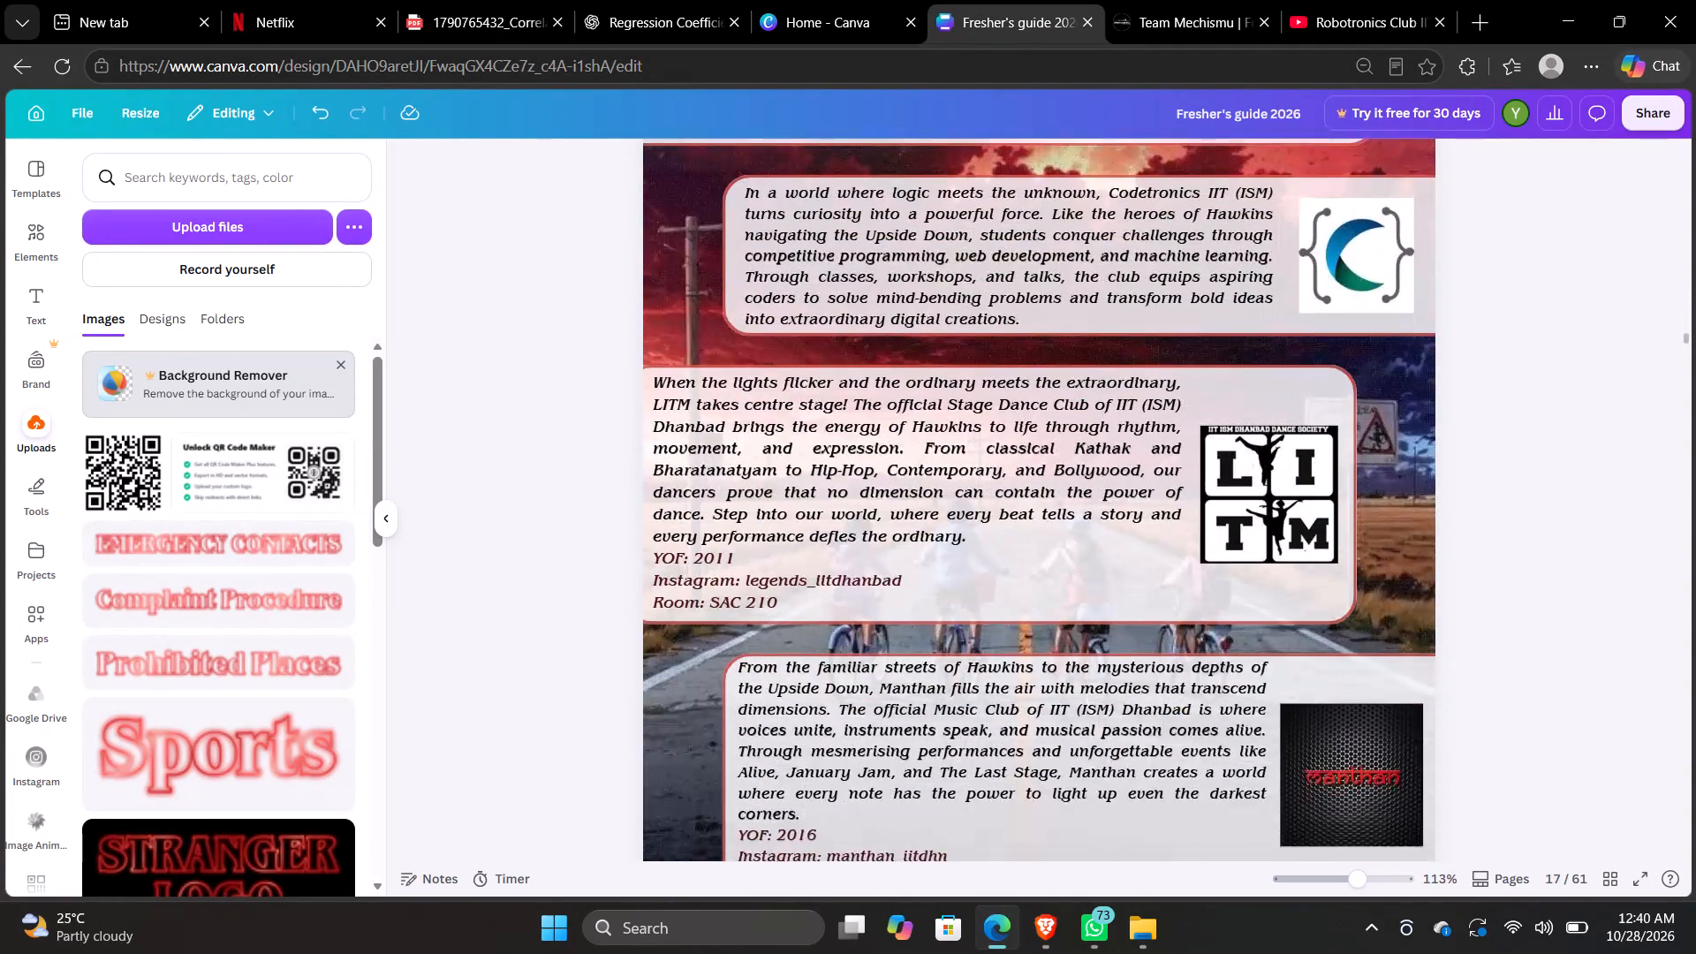
pyautogui.hscroll(-1, 1631, 466)
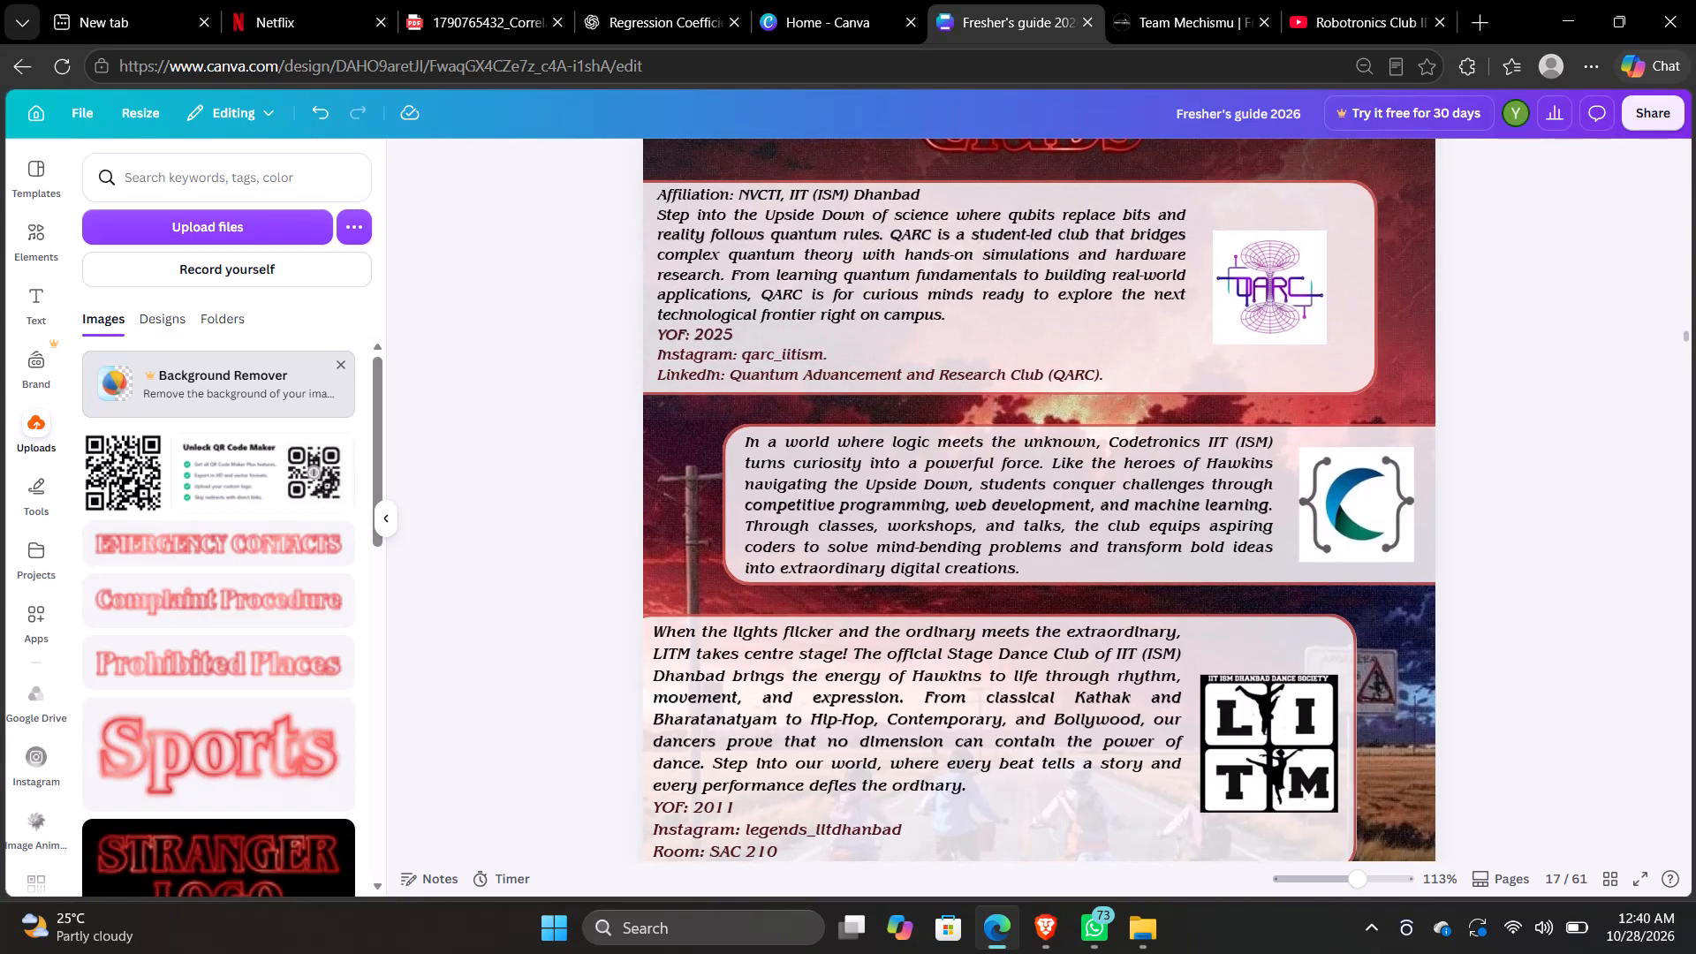
# Look back through the Clubs pages from page 17 to the Fests section on page 7, returning to page 17.
pyautogui.scroll(10, 1631, 466)
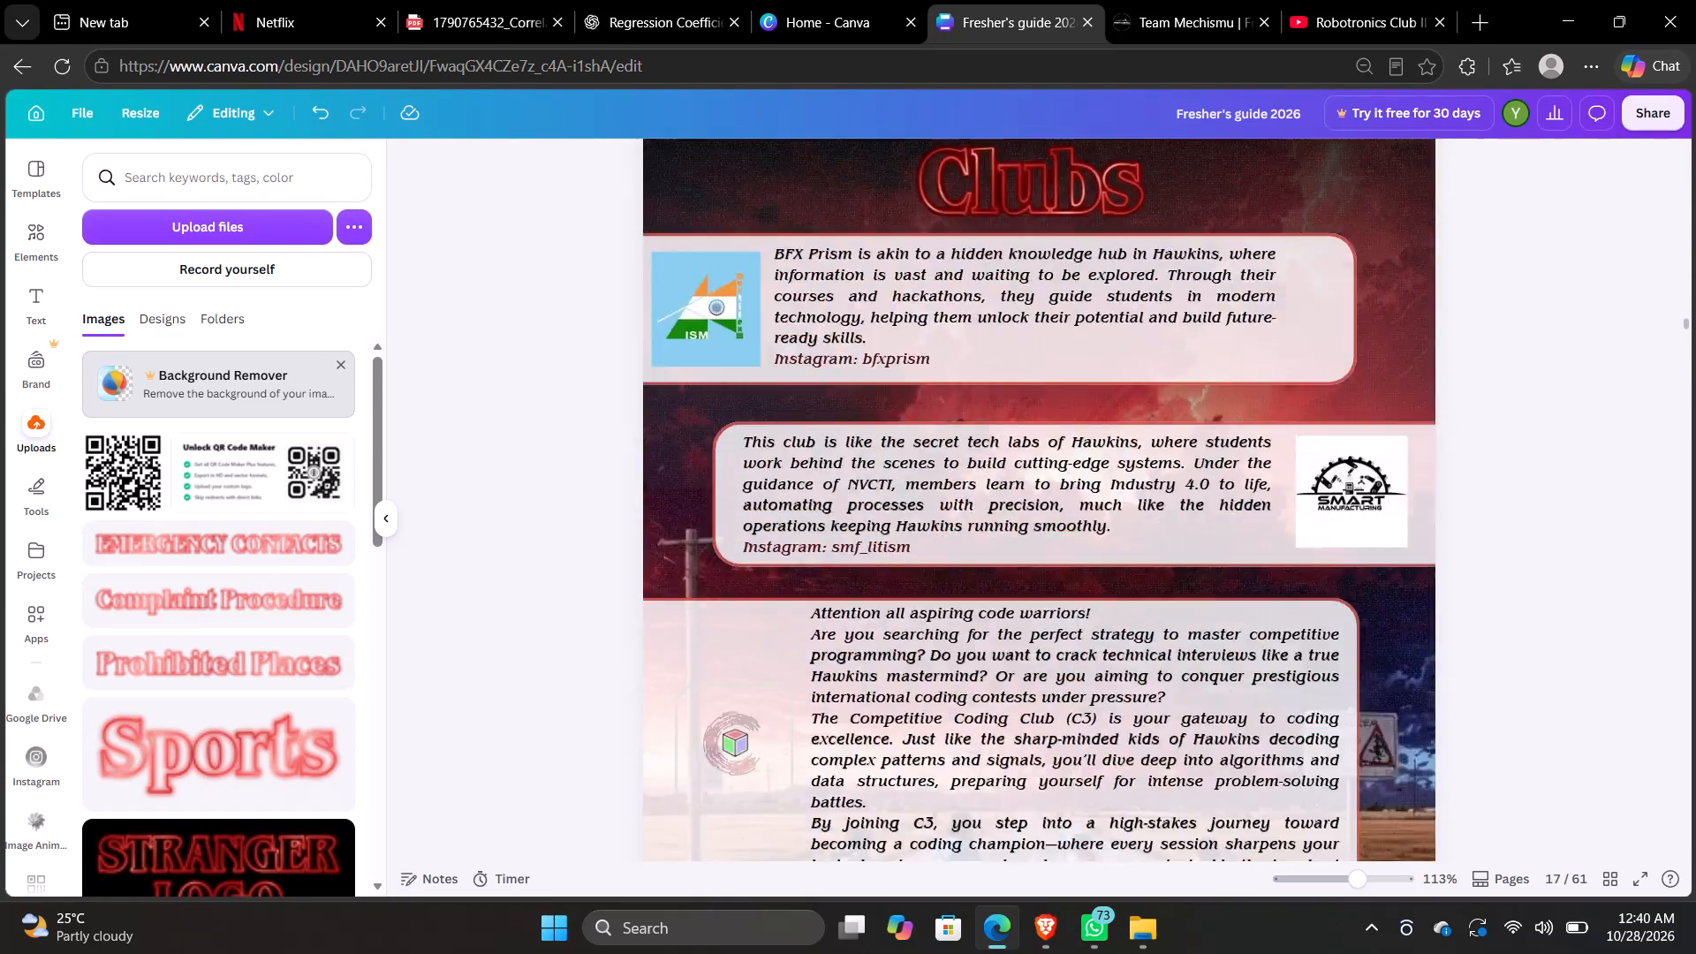
pyautogui.scroll(4, 1631, 466)
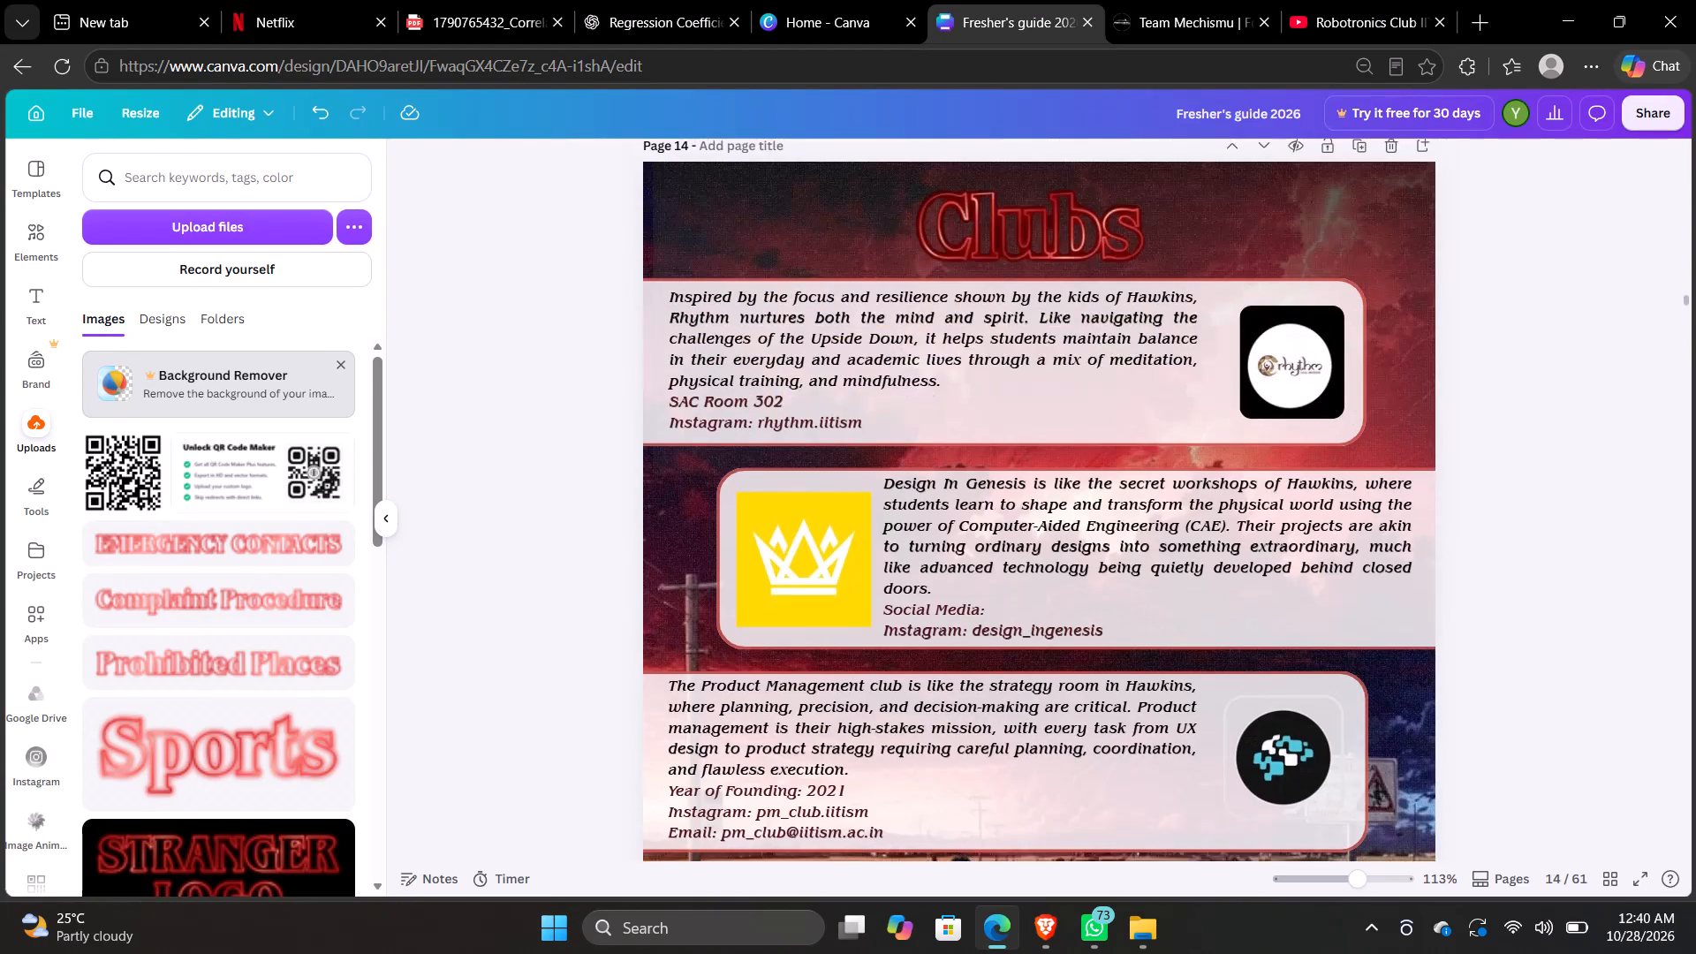
pyautogui.scroll(19, 1631, 466)
pyautogui.scroll(-2, 1631, 466)
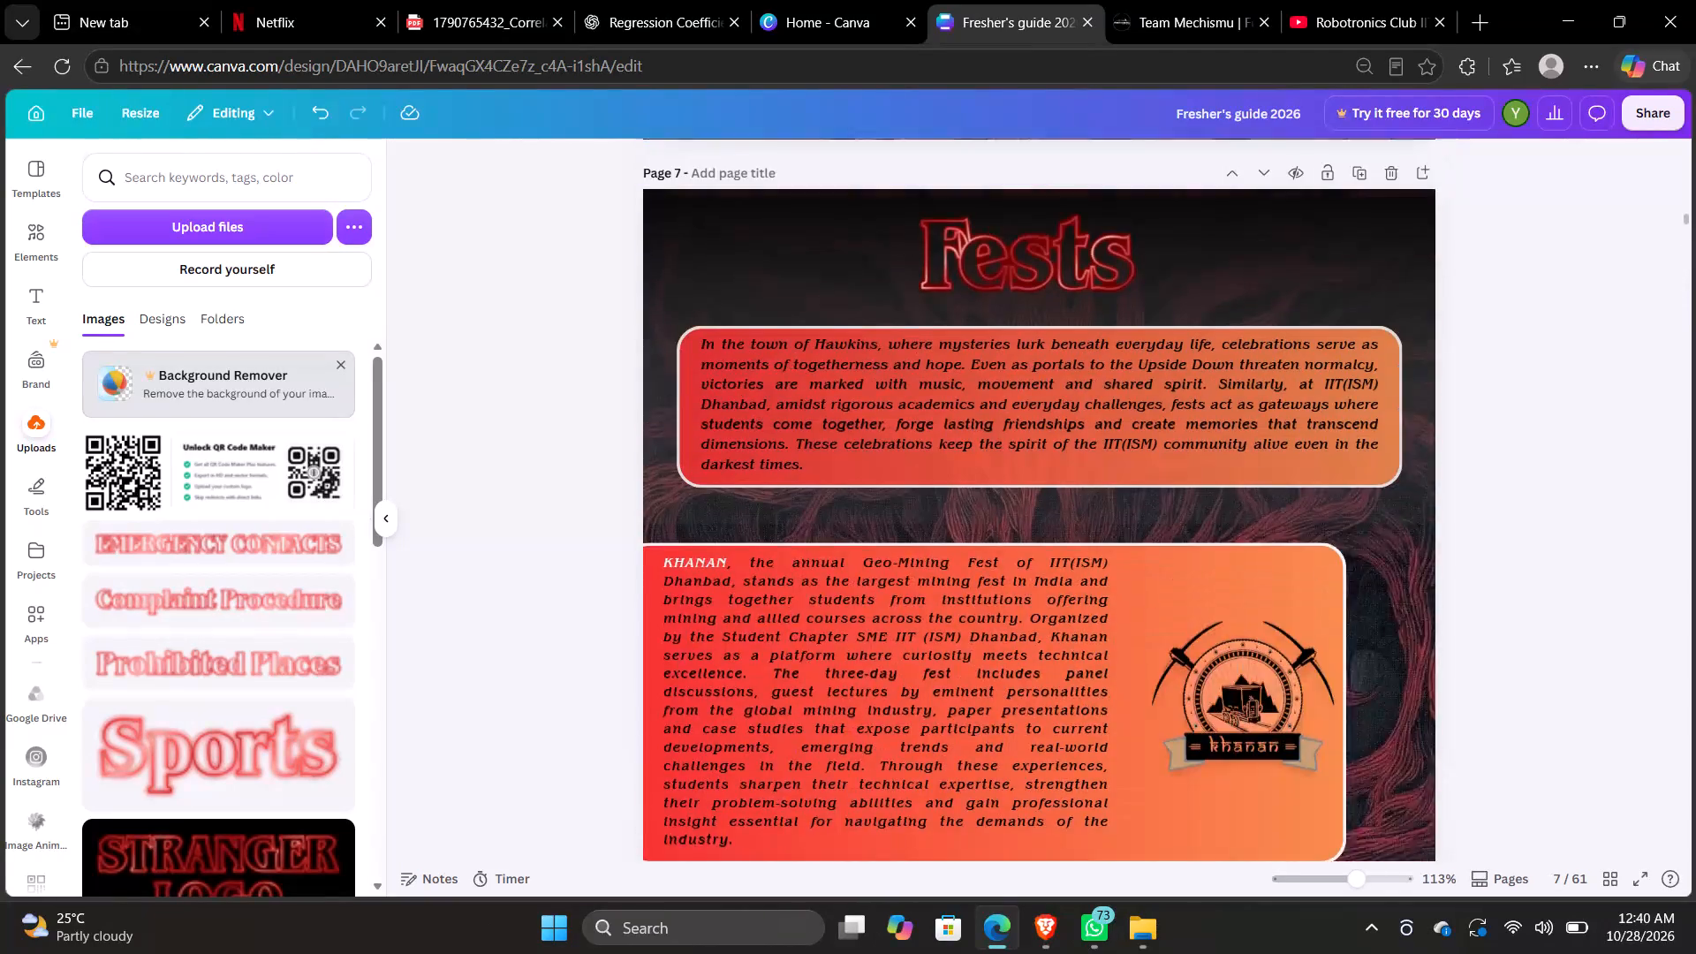
pyautogui.scroll(-7, 1631, 466)
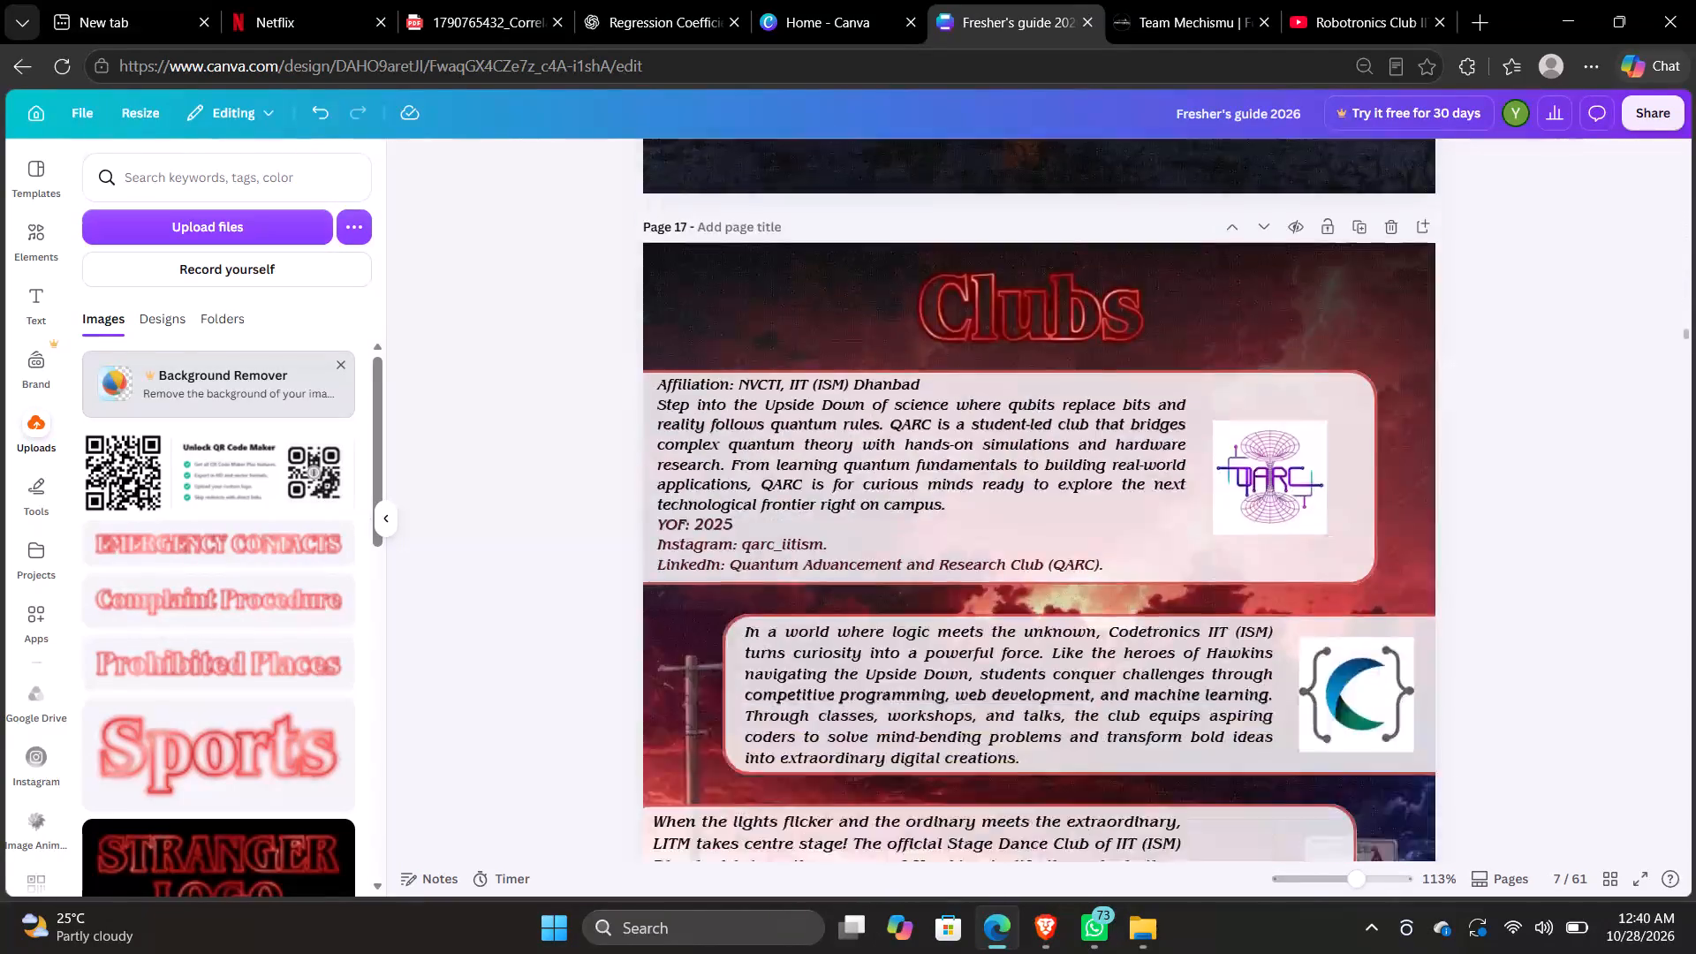
# Review the NGOs page and the Administrative Bodies pages, from page 19 to page 22, including descriptions, logos and contact links.
pyautogui.scroll(-7, 1631, 466)
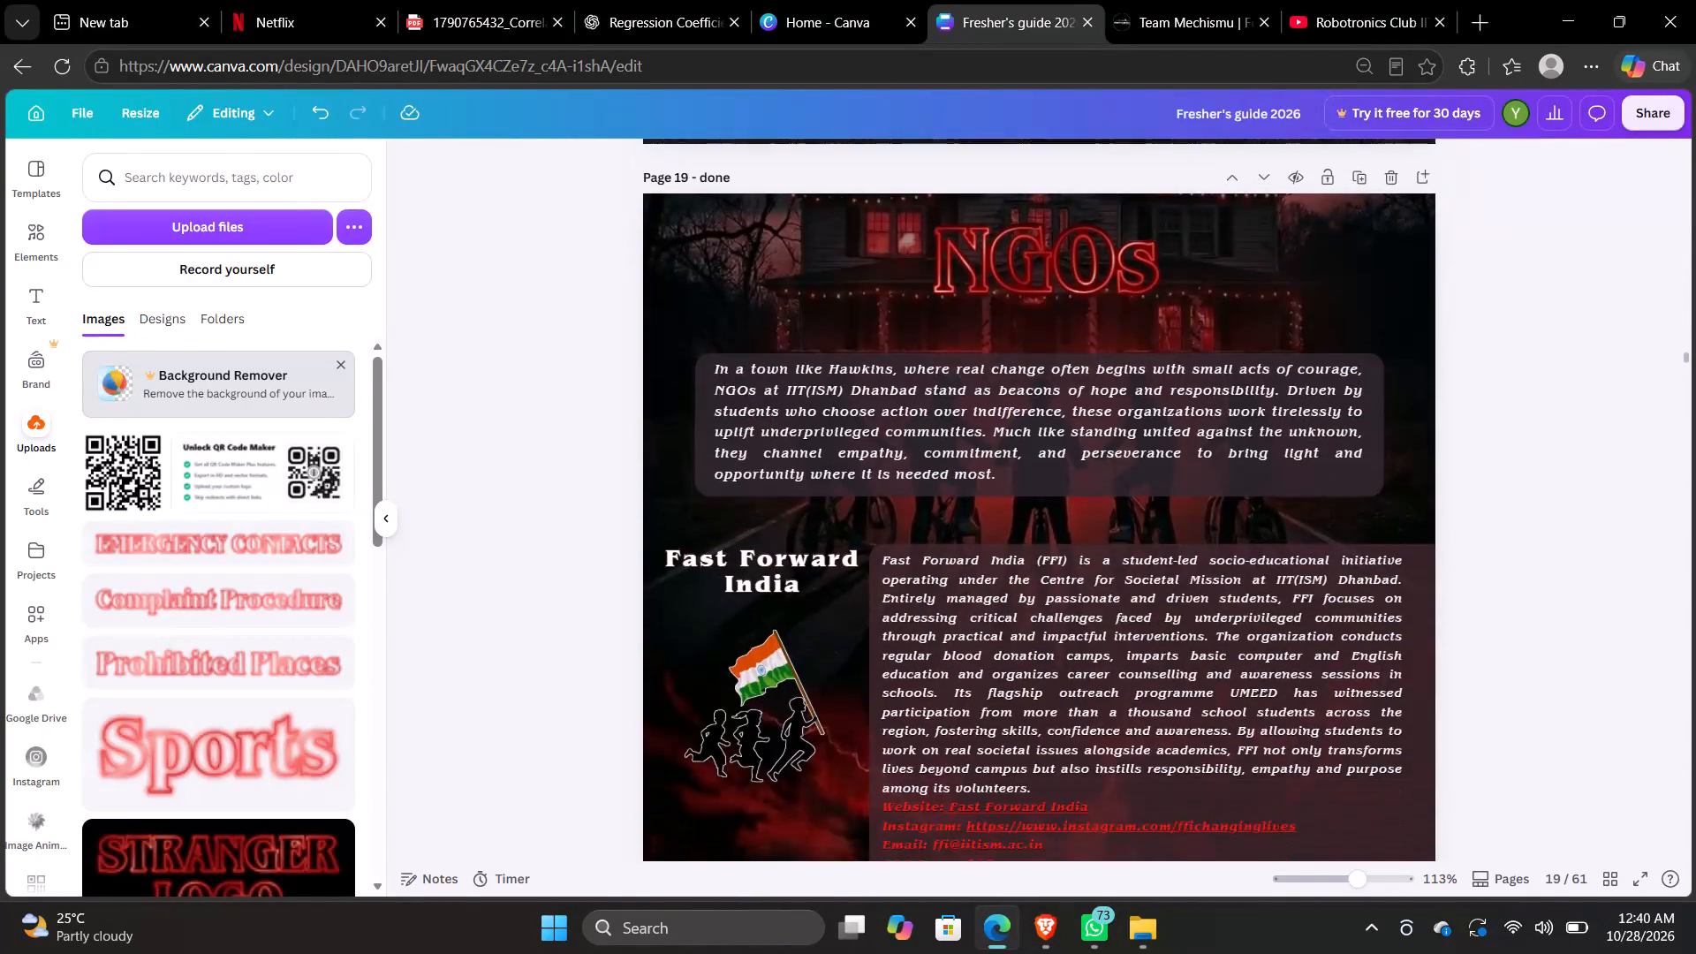
pyautogui.scroll(-3, 1631, 466)
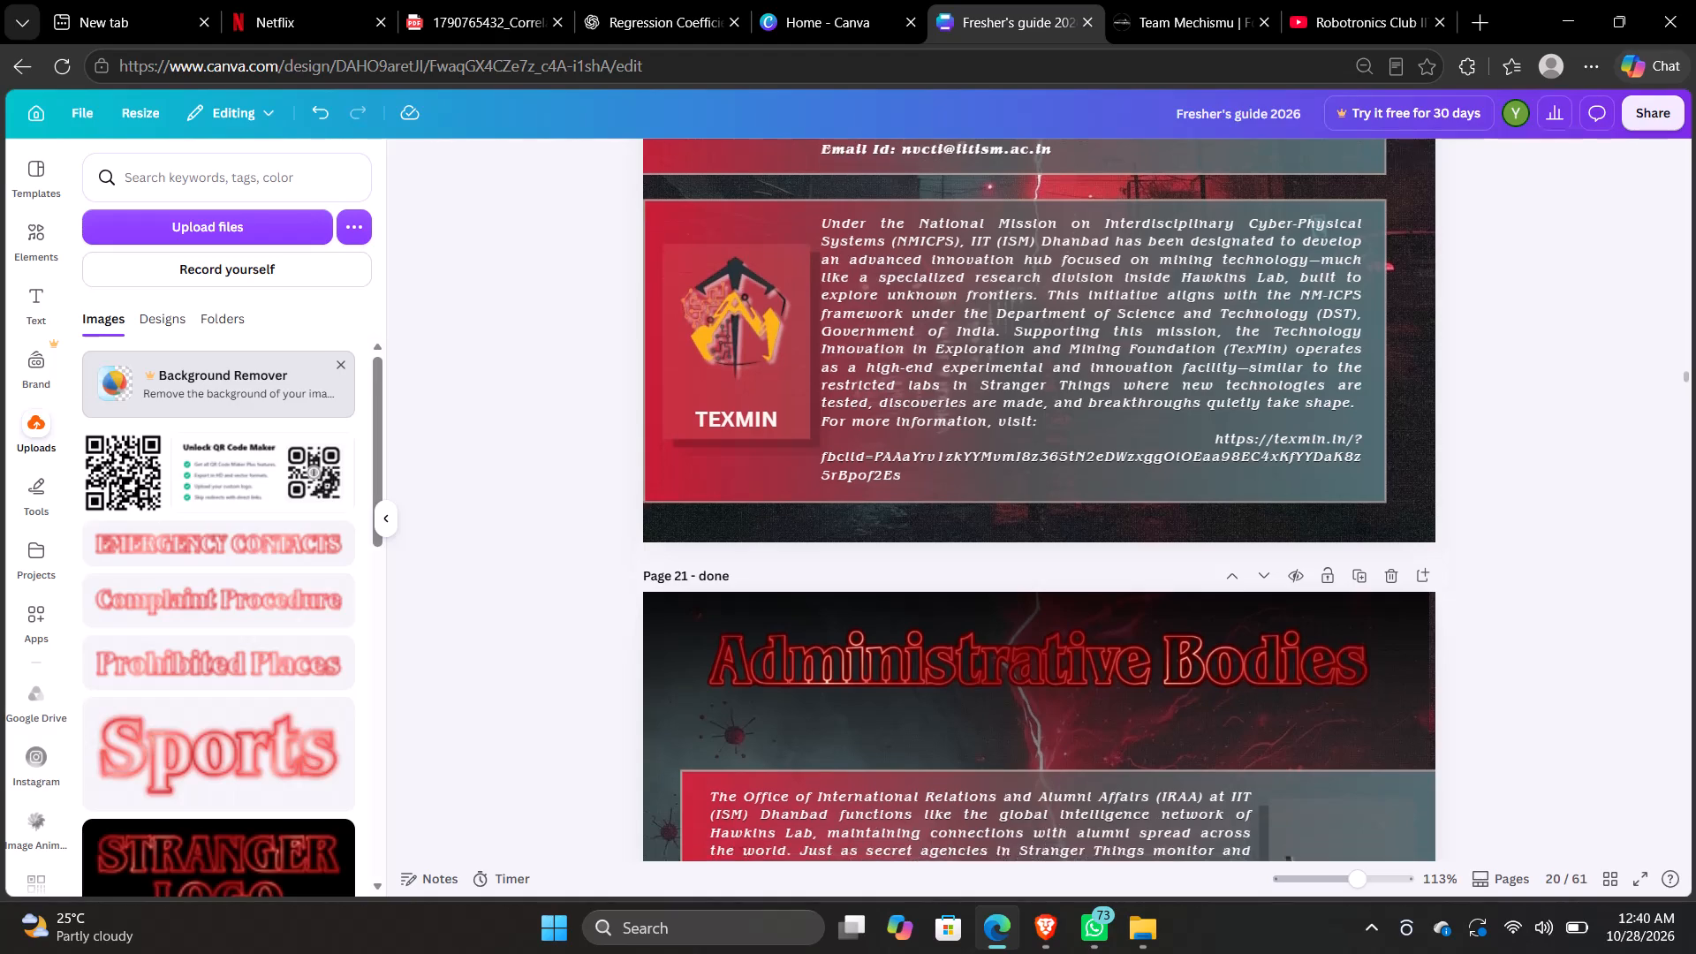
pyautogui.scroll(1, 1631, 466)
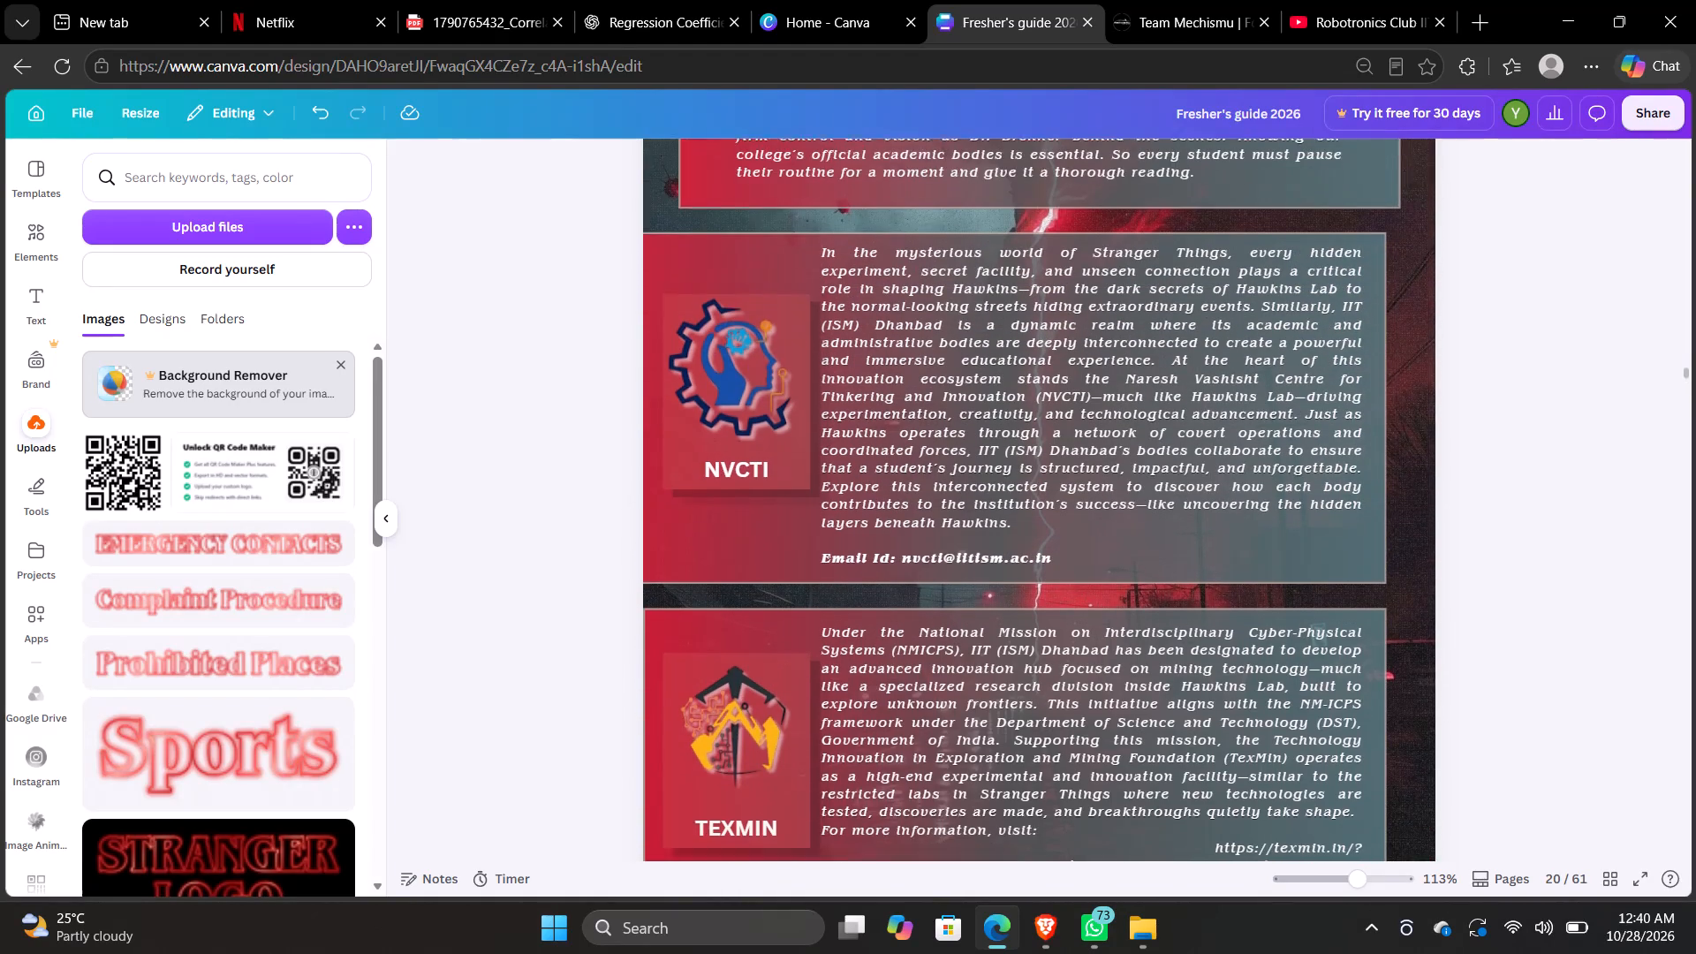
pyautogui.scroll(-6, 1631, 466)
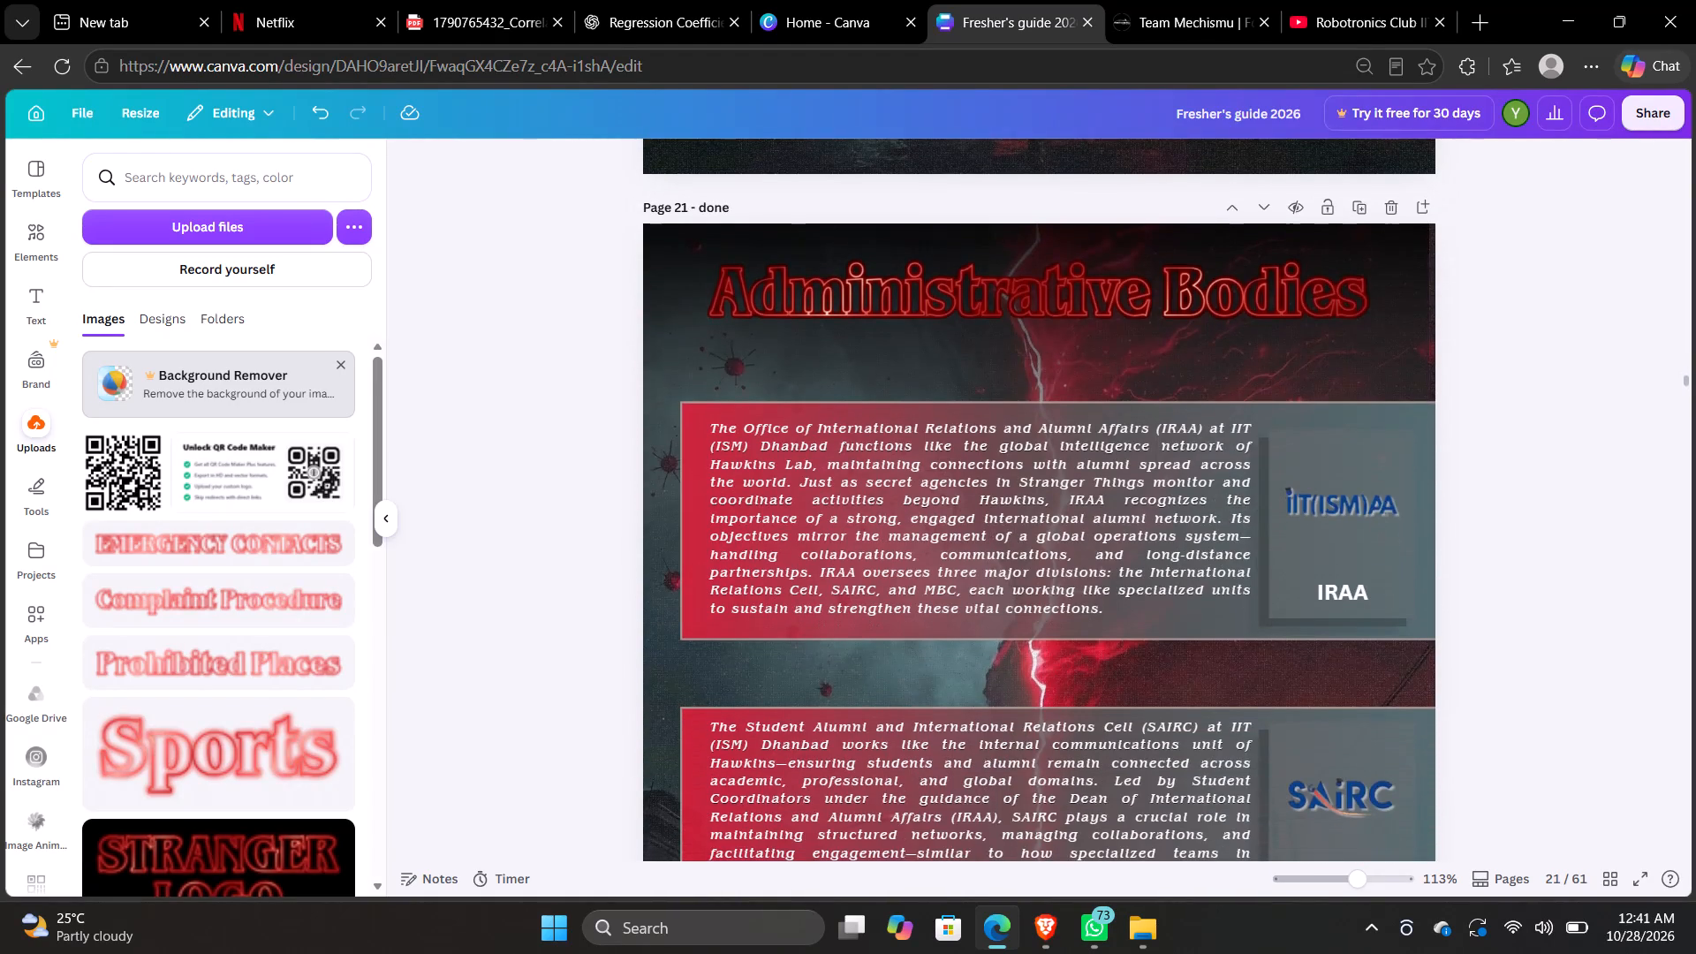
pyautogui.scroll(-8, 1631, 466)
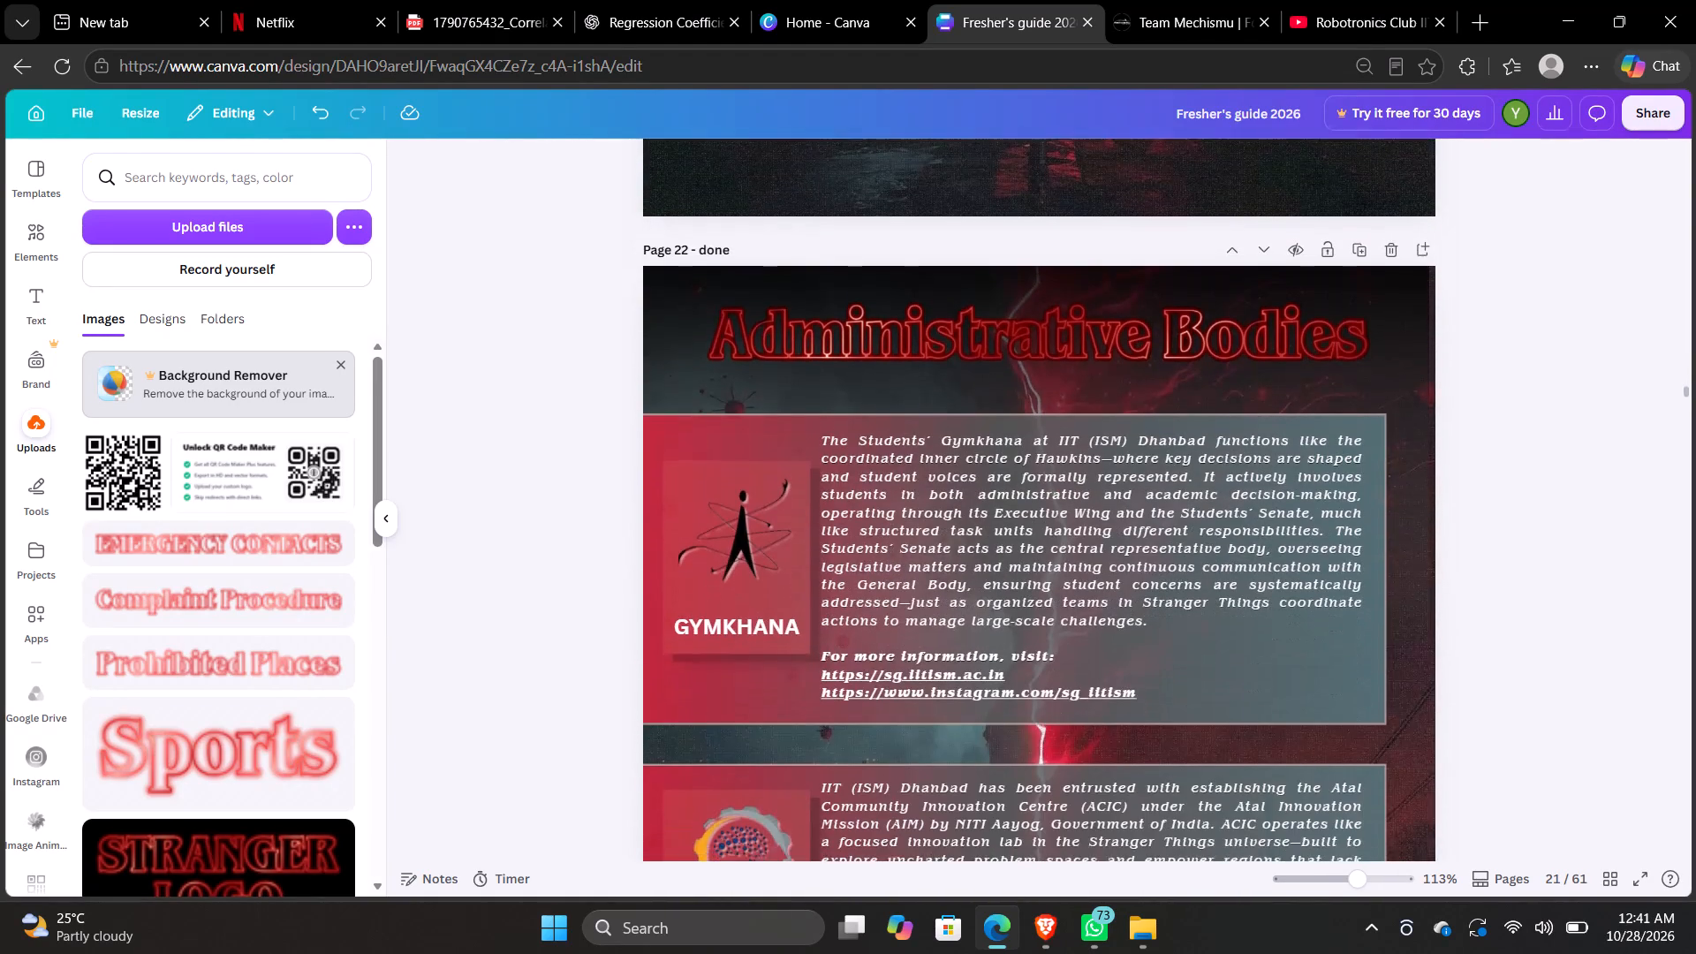
pyautogui.scroll(-8, 1631, 466)
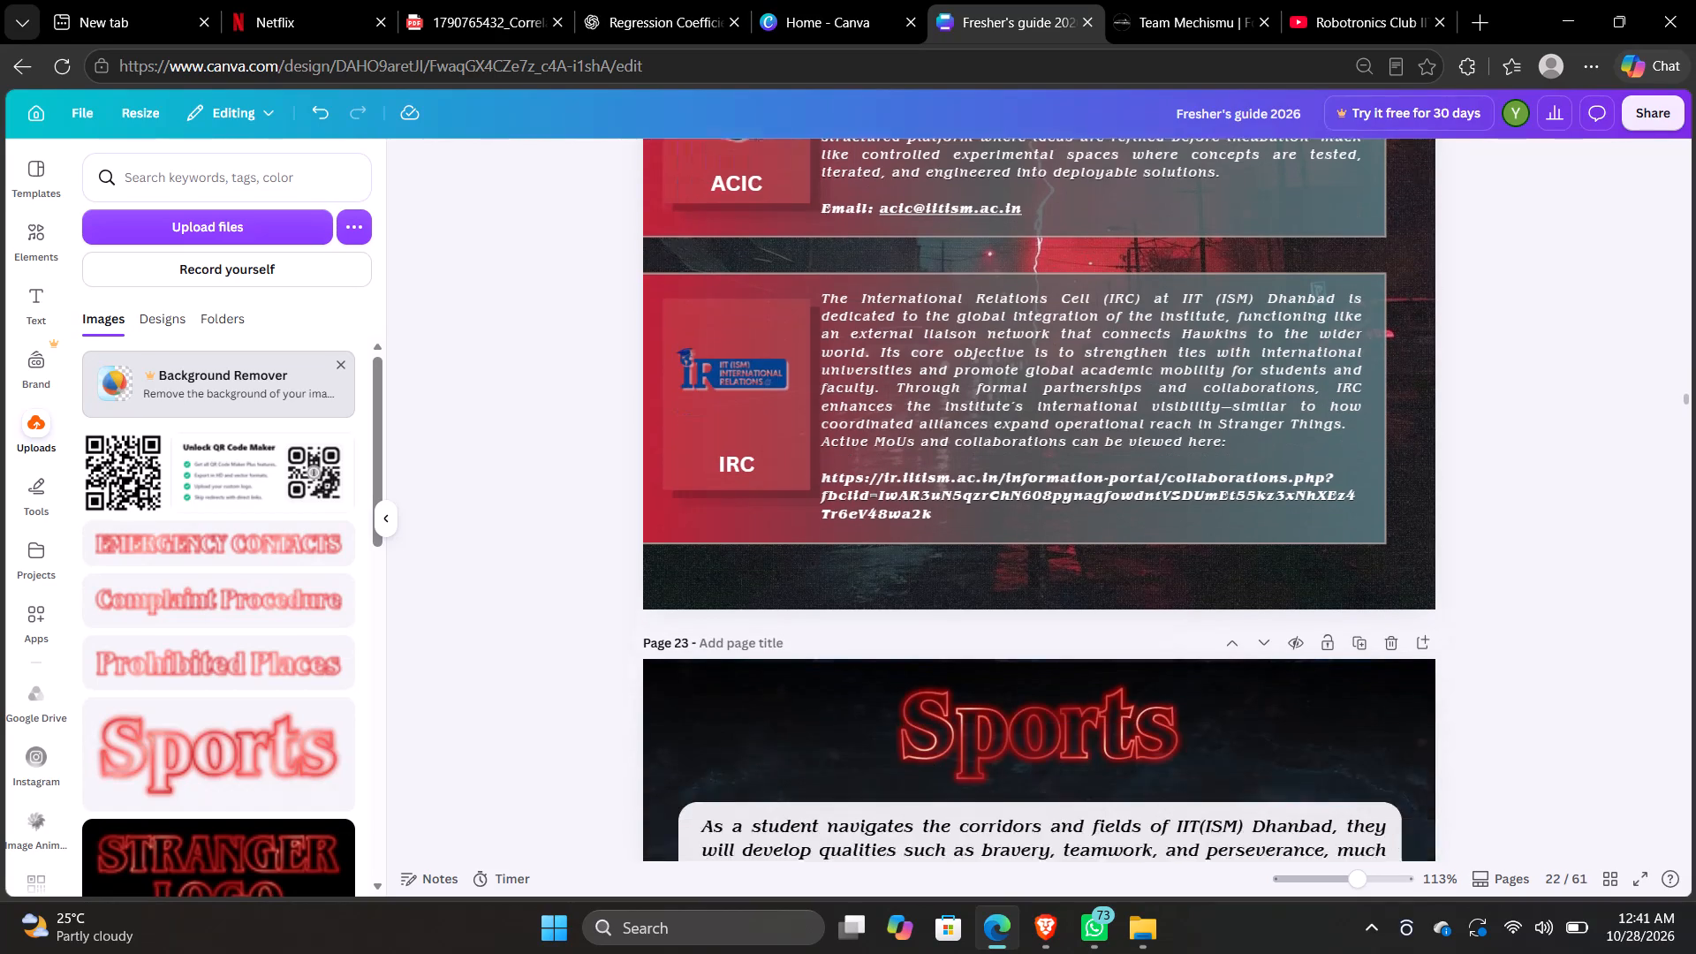
# Look through the Sports, Prohibited Places and student software benefits pages, going forward from page 23 past page 32.
pyautogui.scroll(-7, 1631, 466)
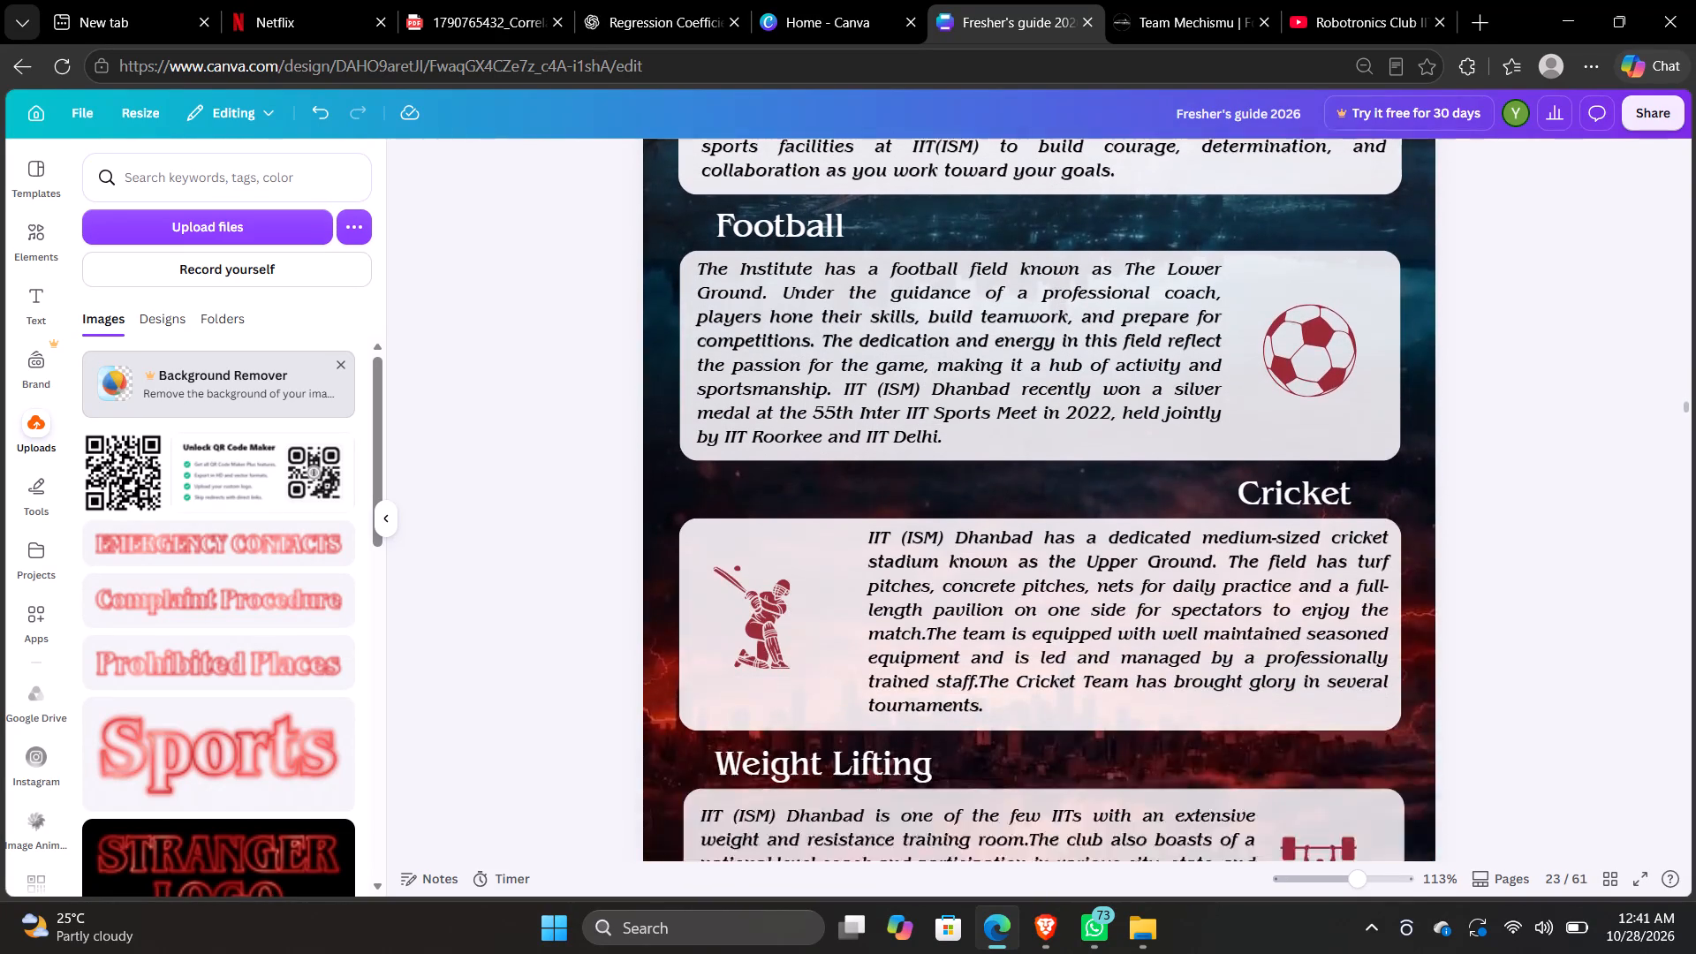
pyautogui.scroll(-10, 1631, 466)
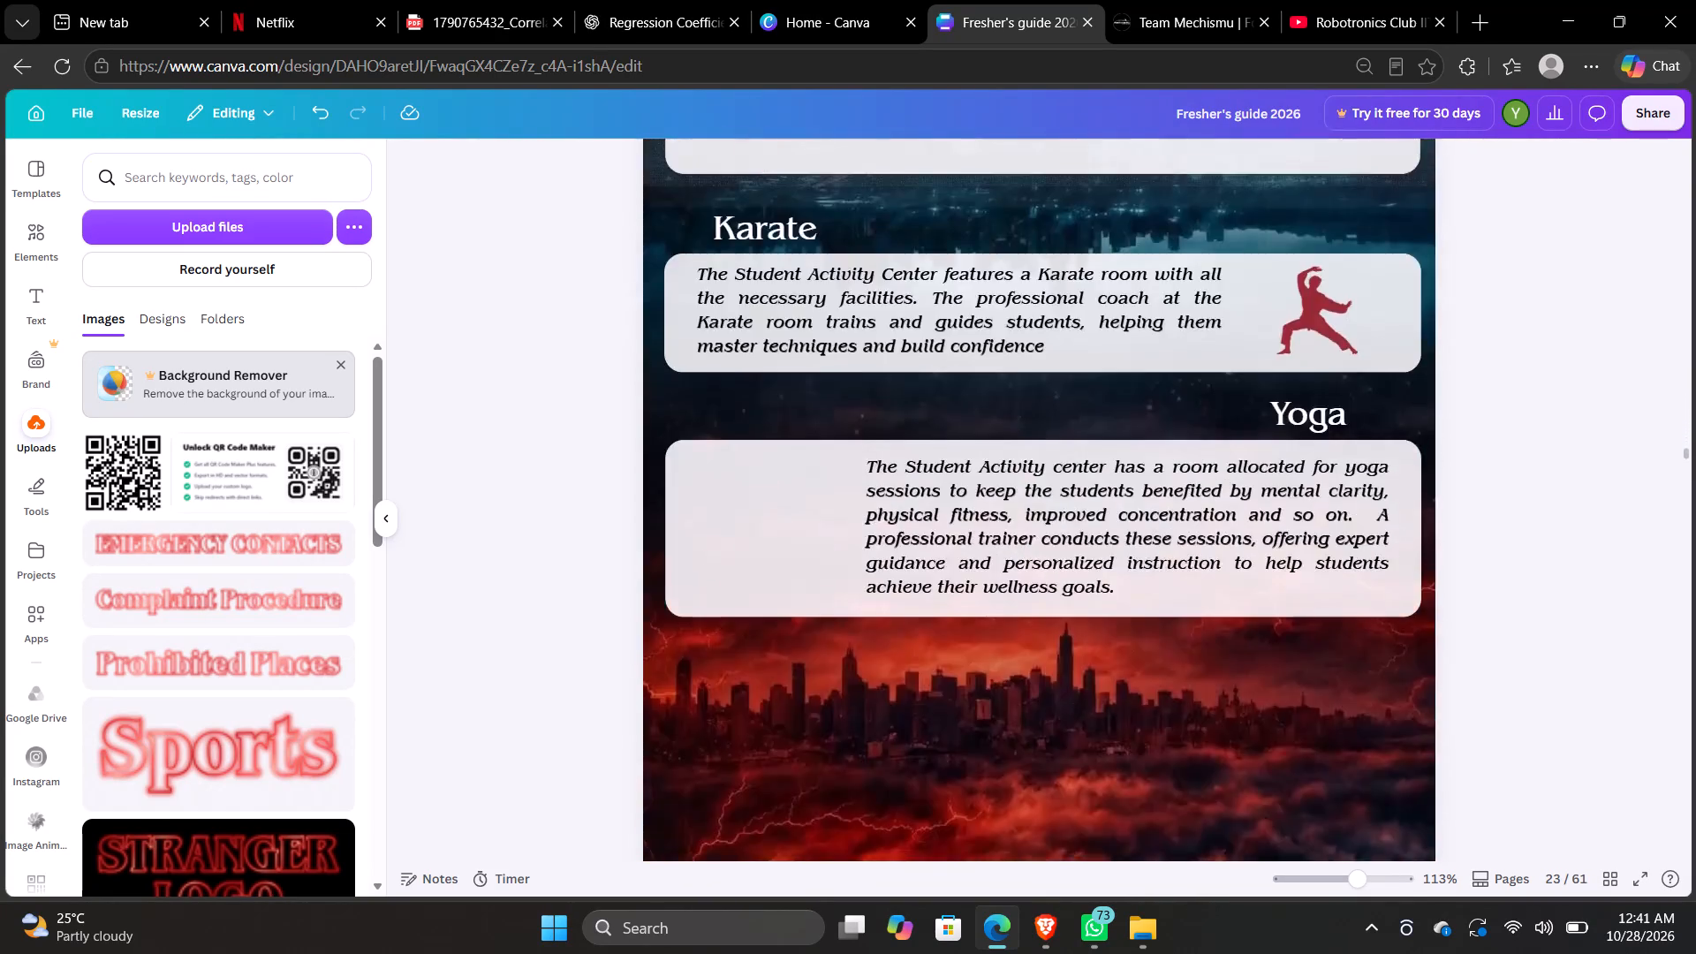
pyautogui.scroll(-5, 1631, 466)
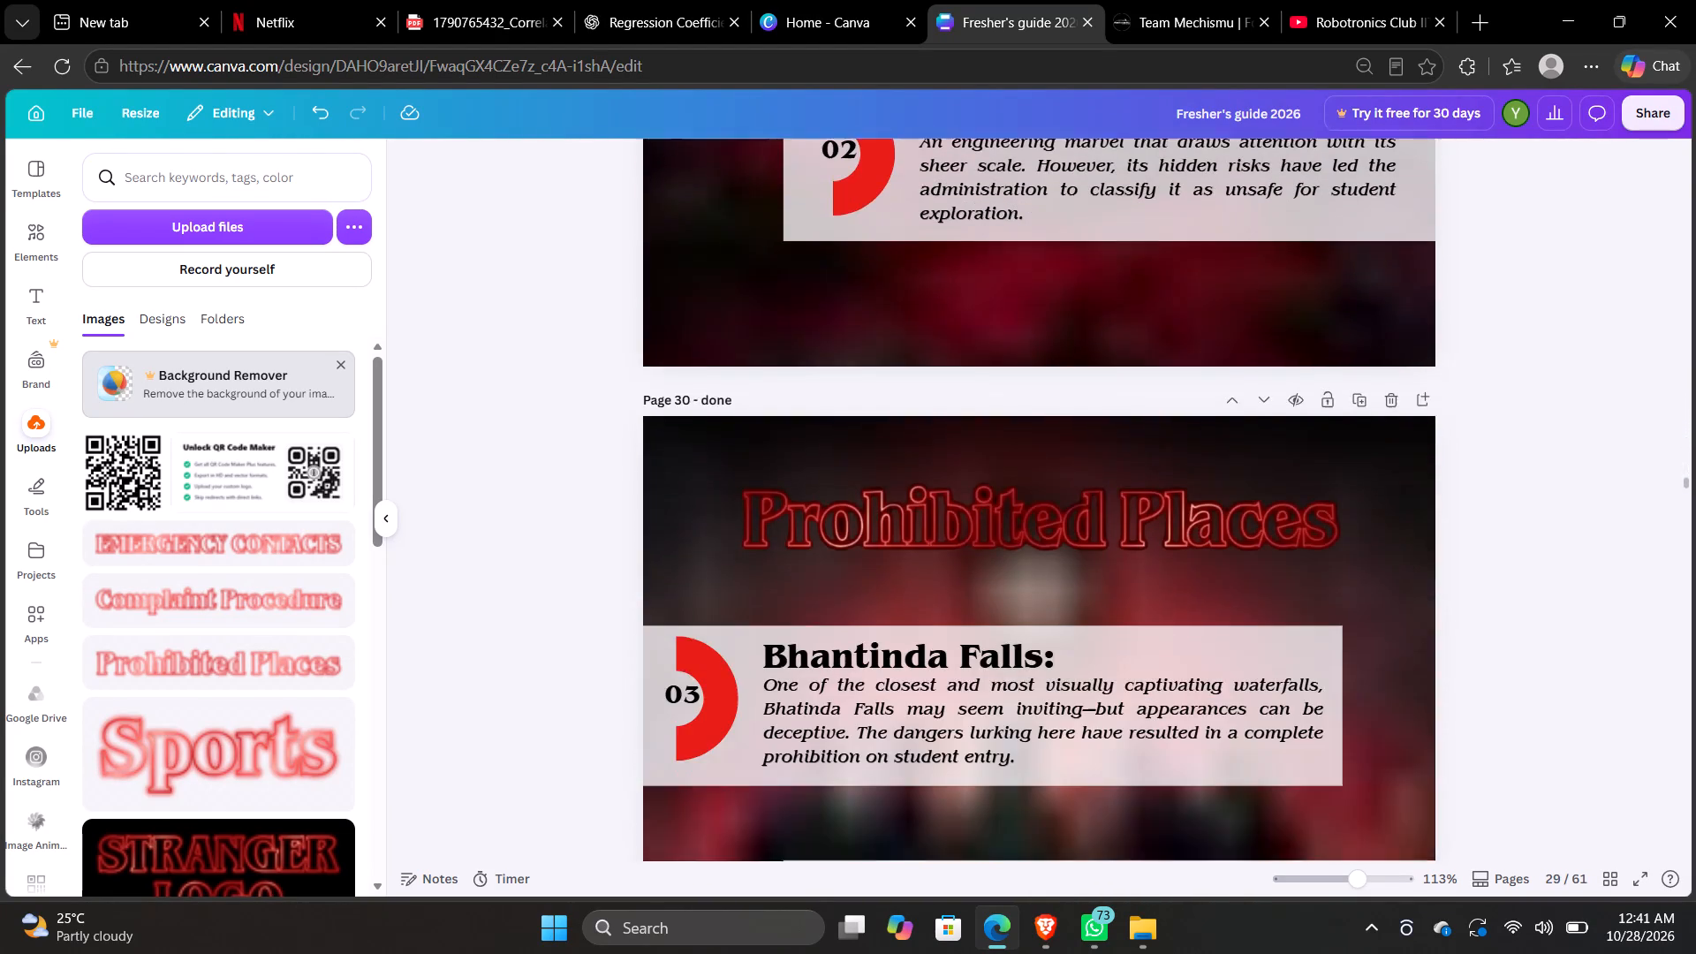
pyautogui.scroll(-10, 1631, 466)
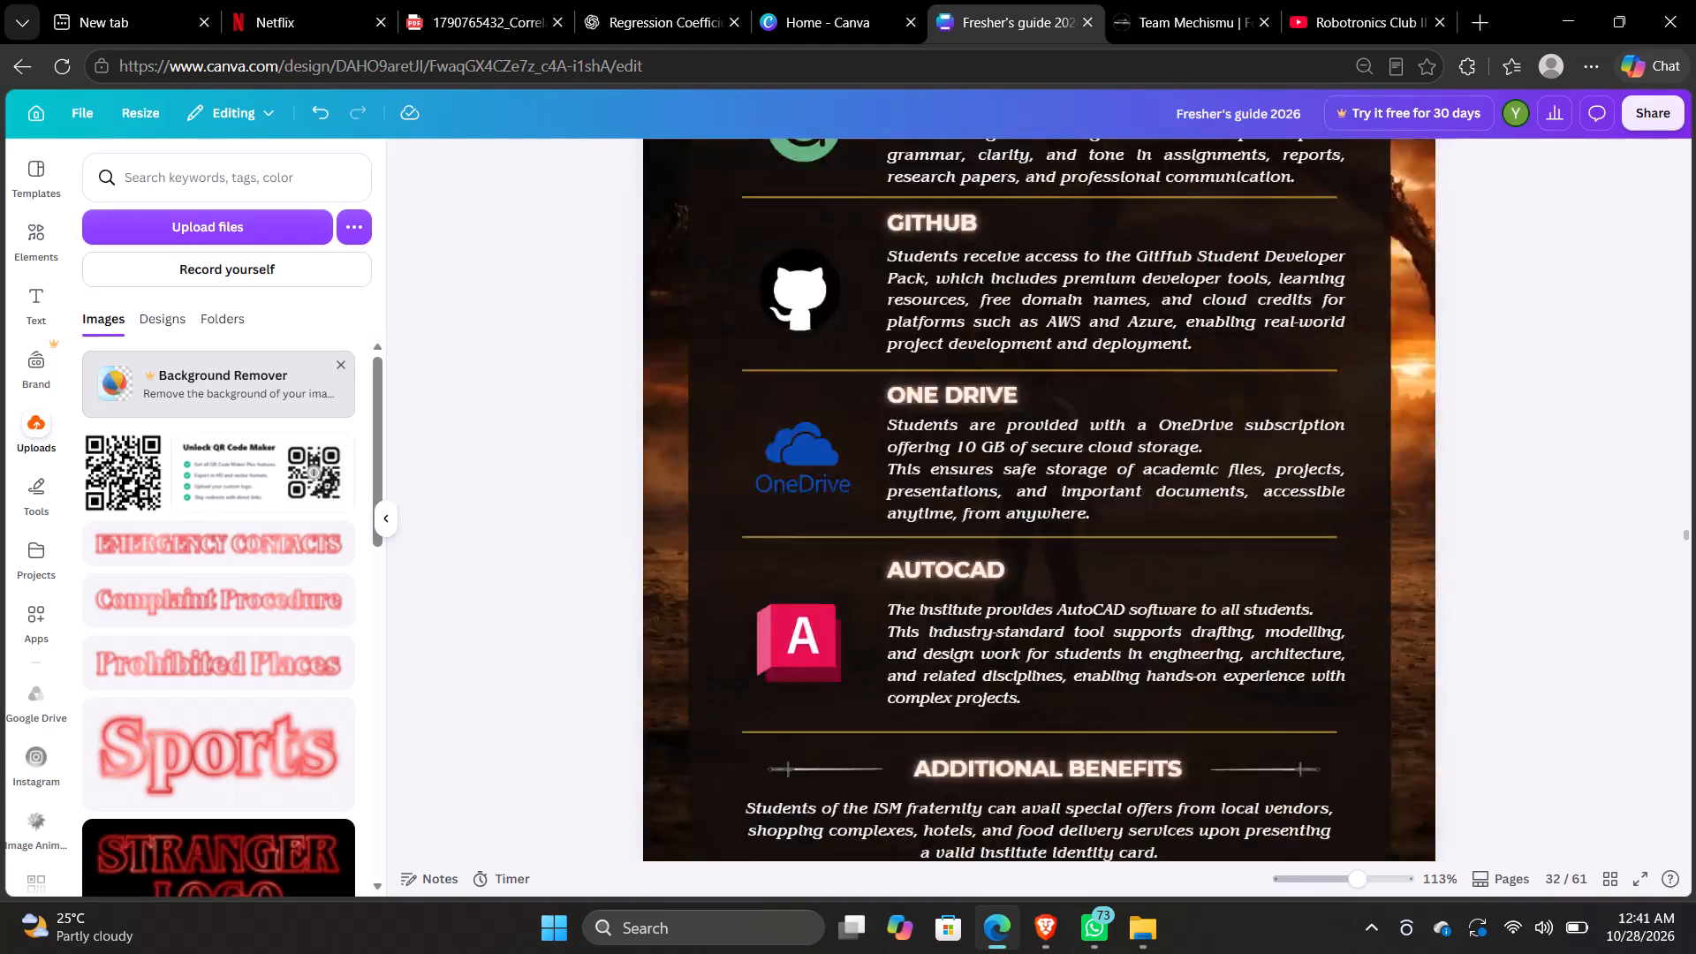
pyautogui.scroll(-1, 1631, 466)
# Go back to the opening advertisement pages and look through from page 2 to the Fests descriptions on page 8.
pyautogui.scroll(6, 1631, 466)
pyautogui.scroll(20, 1631, 466)
pyautogui.scroll(5, 1631, 466)
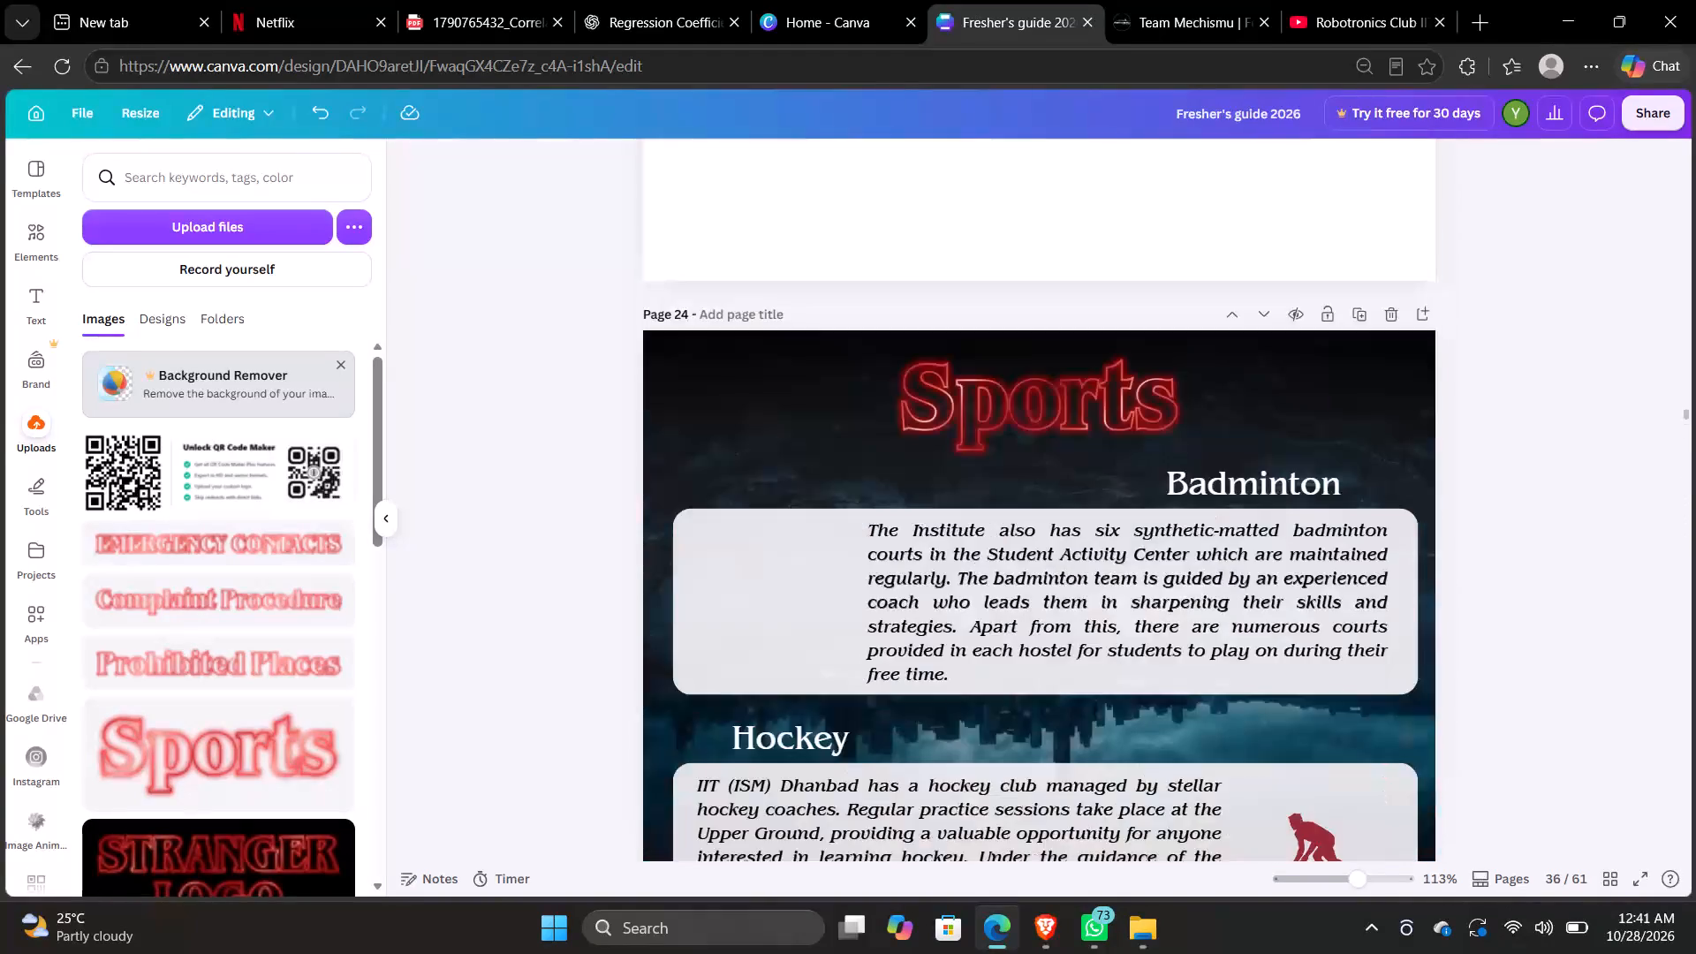
pyautogui.scroll(20, 1631, 466)
pyautogui.scroll(4, 1631, 466)
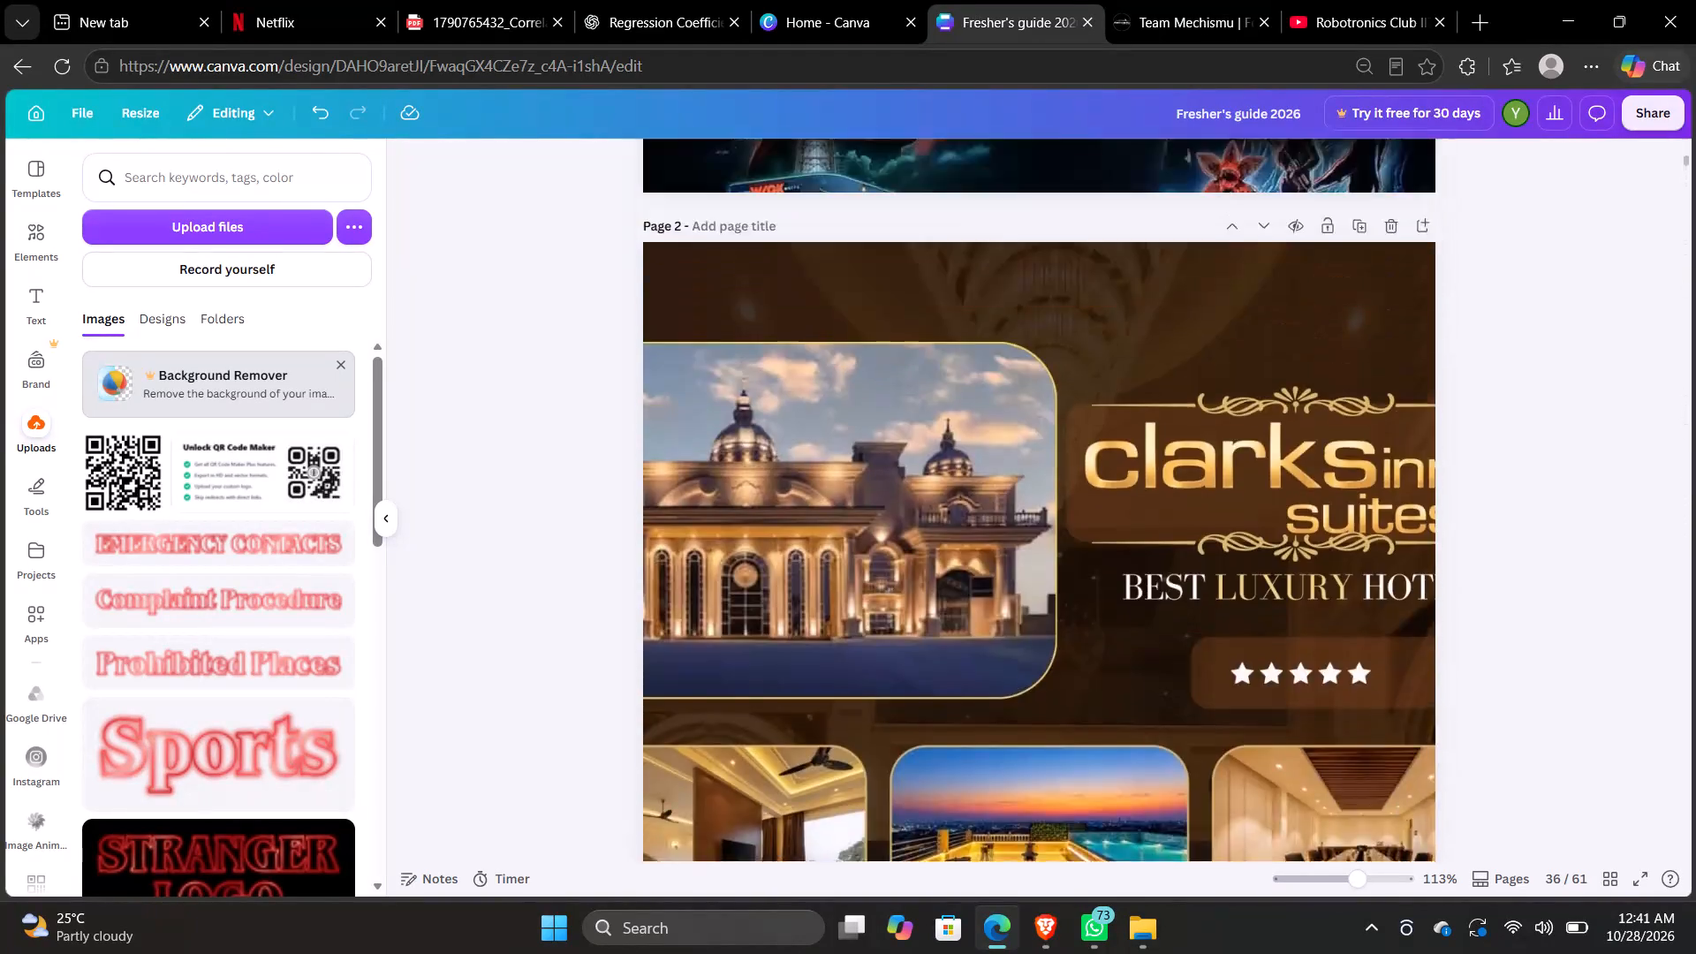
pyautogui.scroll(7, 1631, 466)
pyautogui.scroll(-11, 1631, 466)
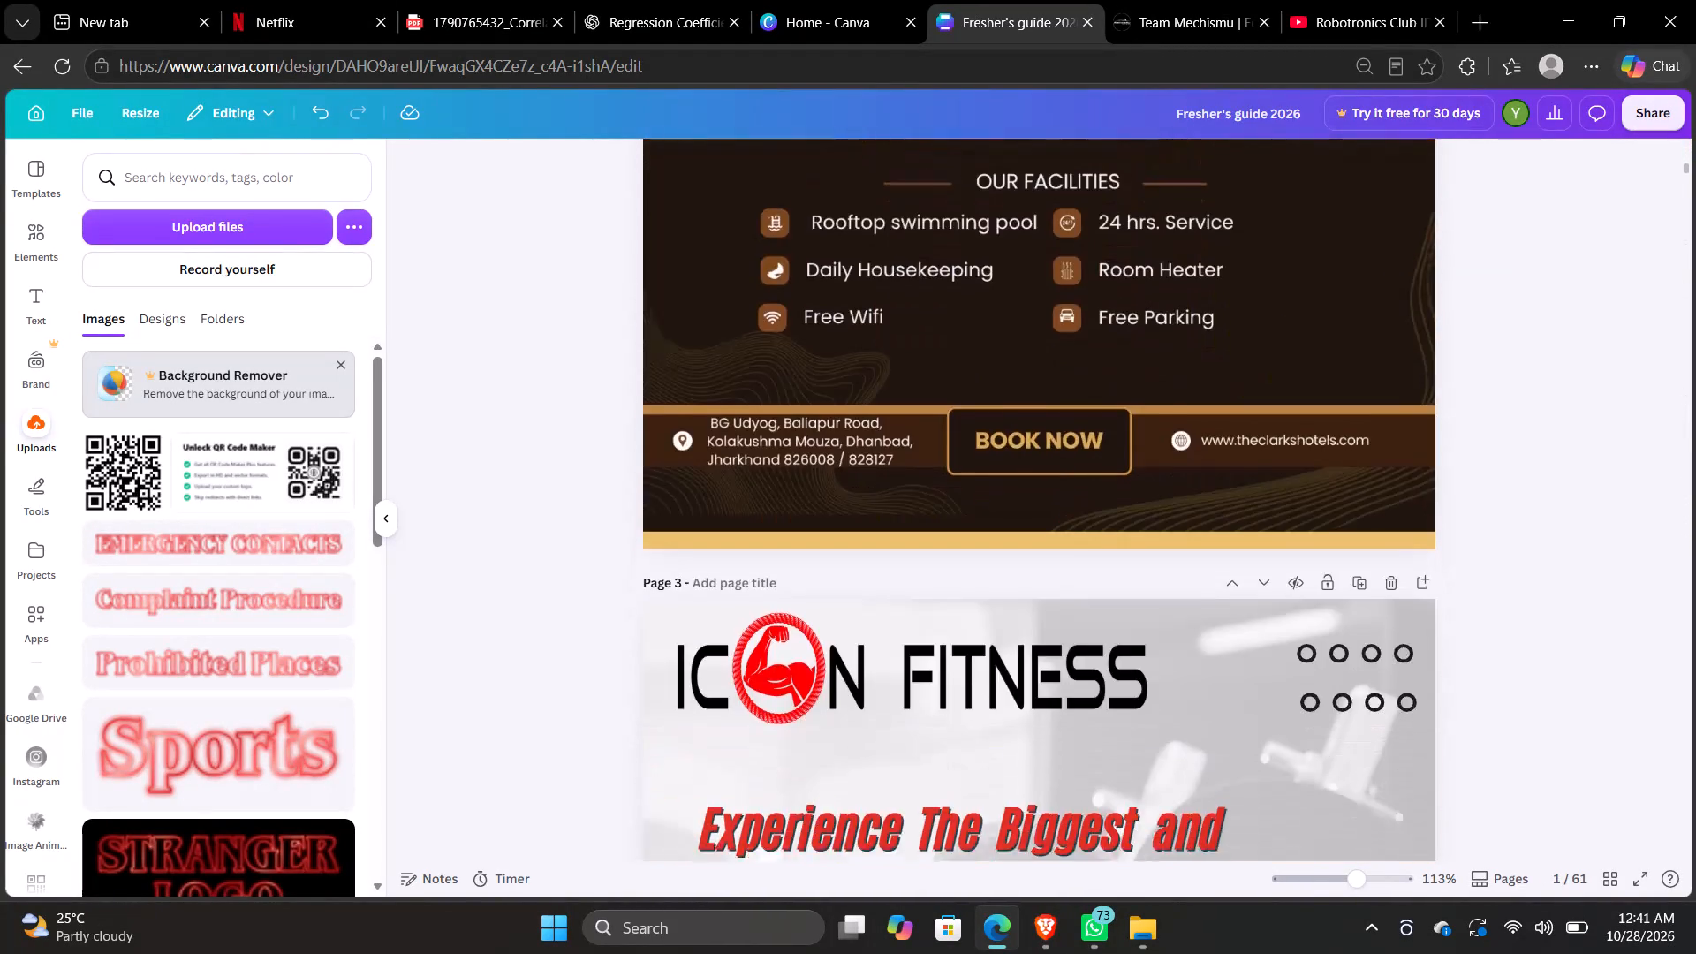
pyautogui.scroll(-11, 1631, 466)
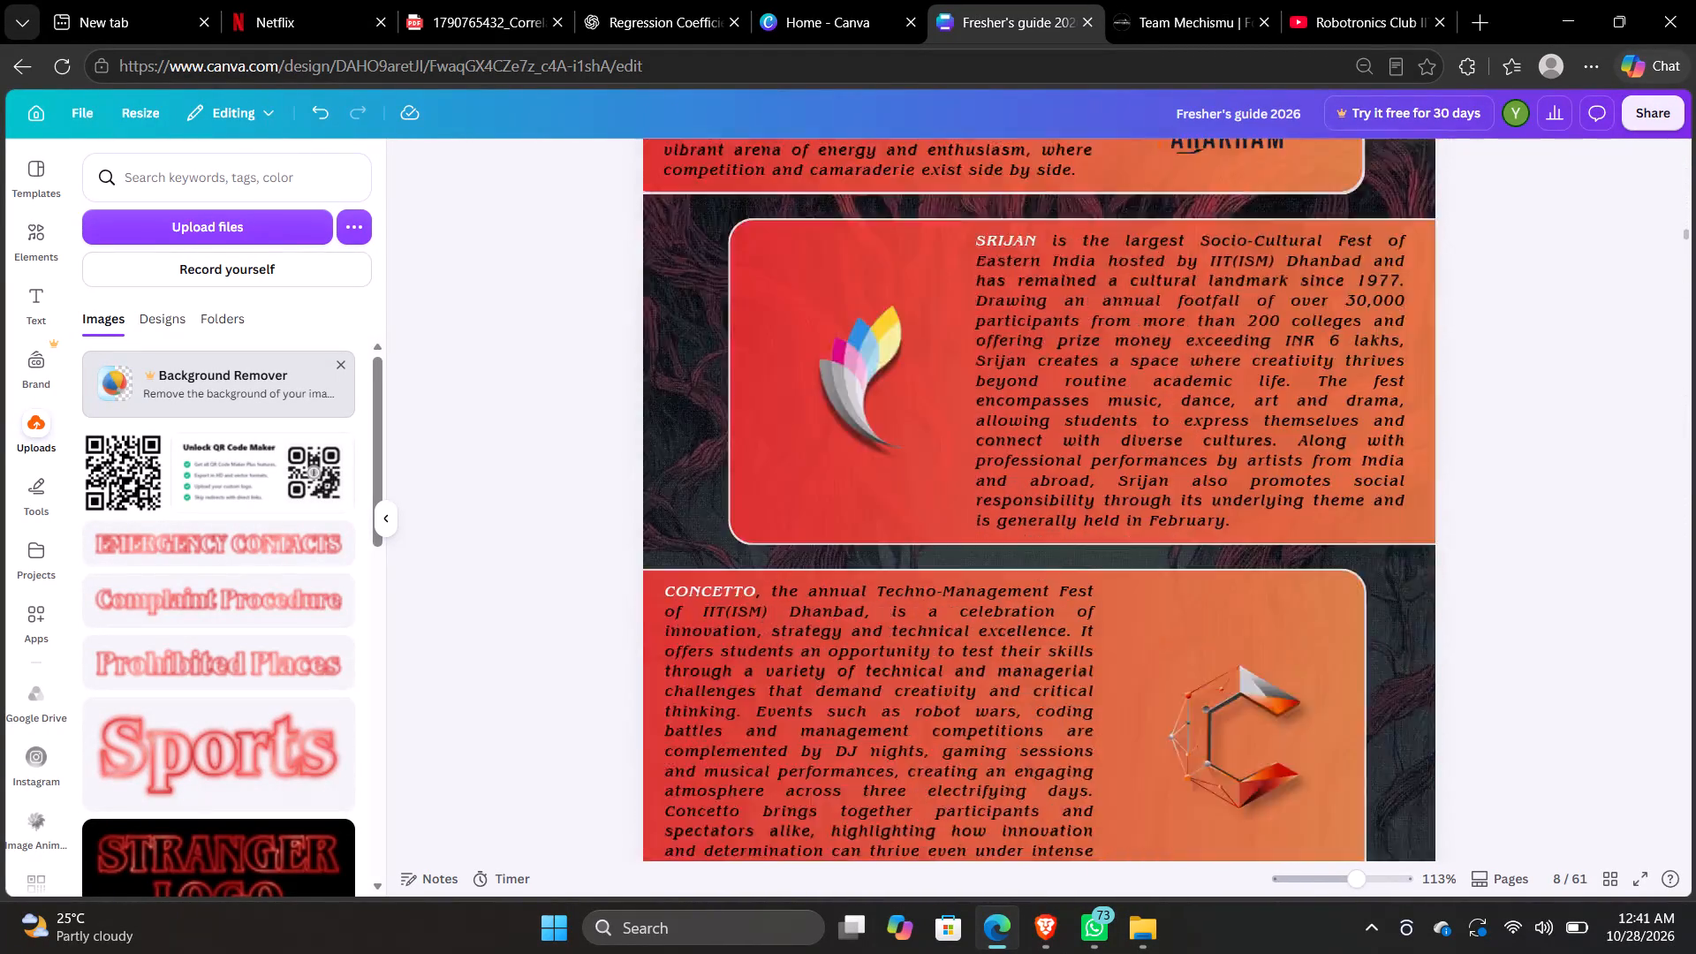
pyautogui.scroll(-1, 1631, 466)
pyautogui.scroll(1, 1631, 466)
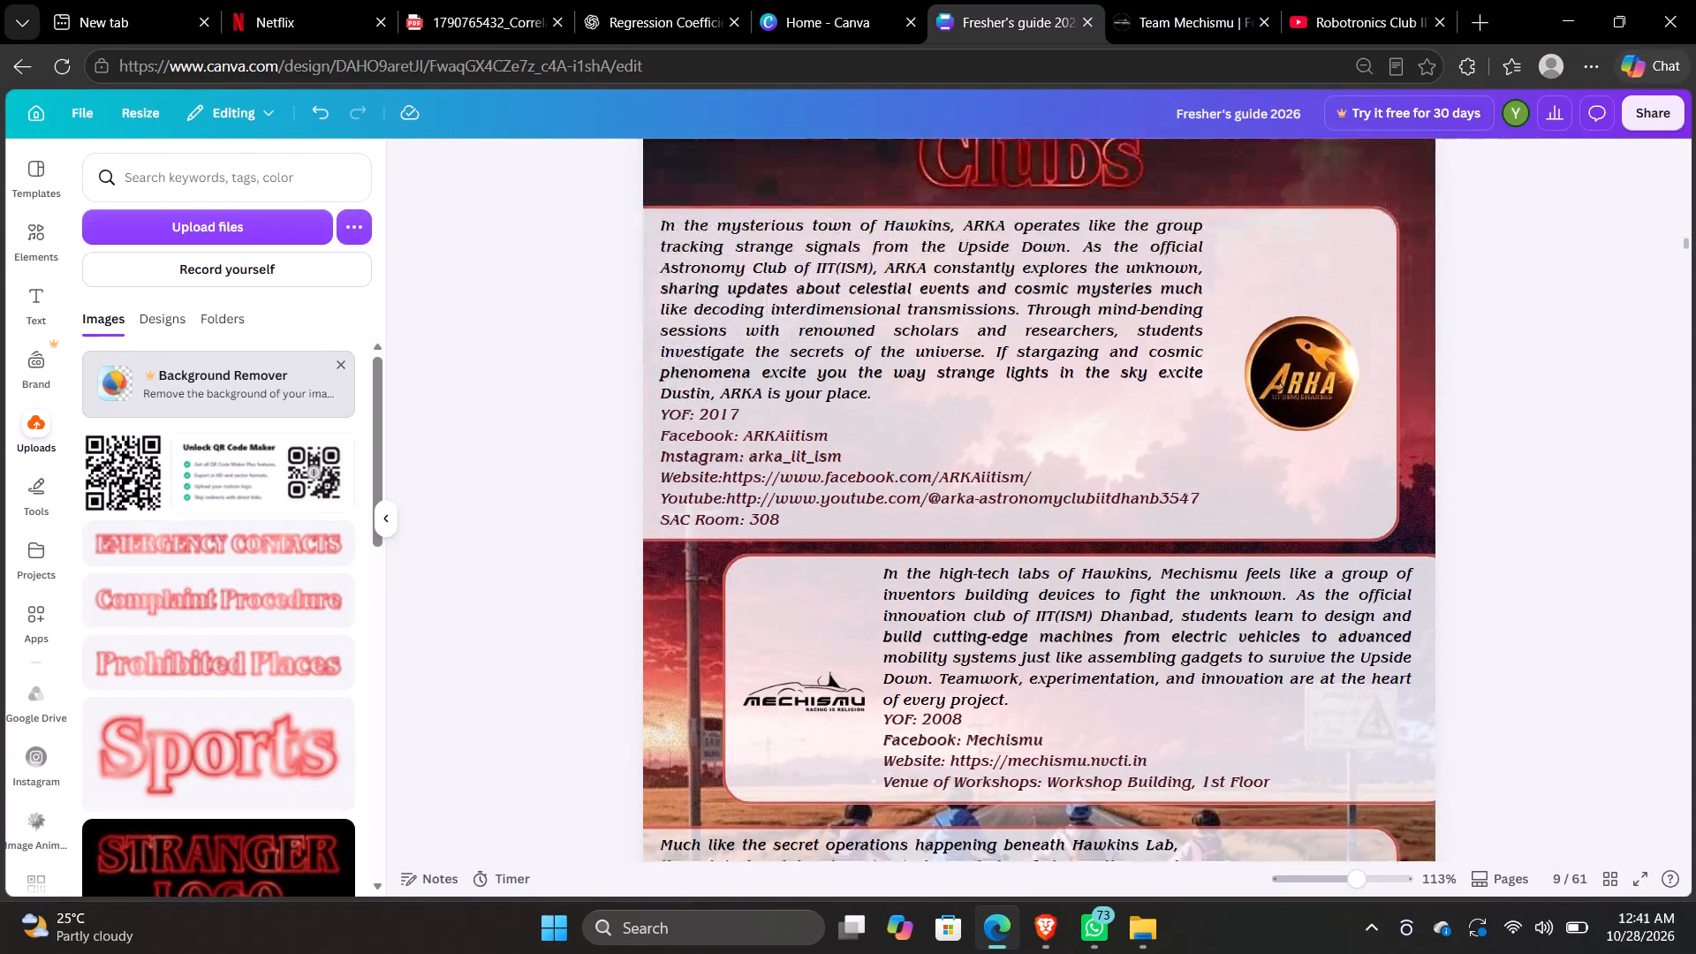
pyautogui.scroll(-1, 1631, 466)
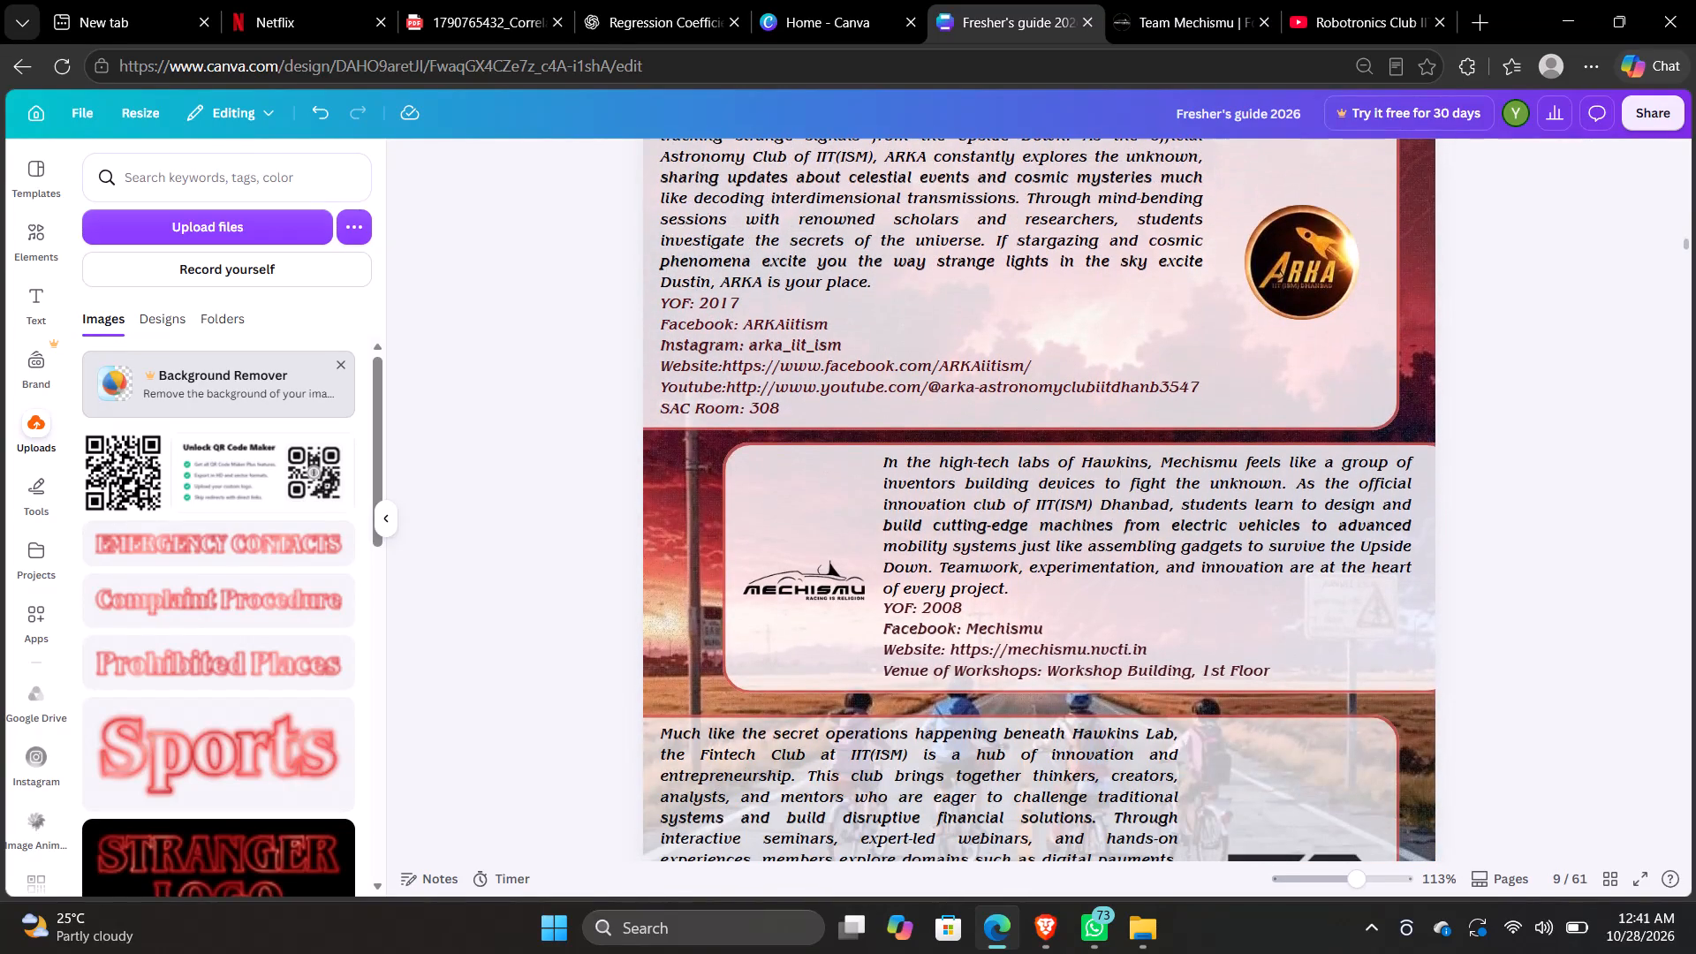
pyautogui.scroll(-2, 1631, 466)
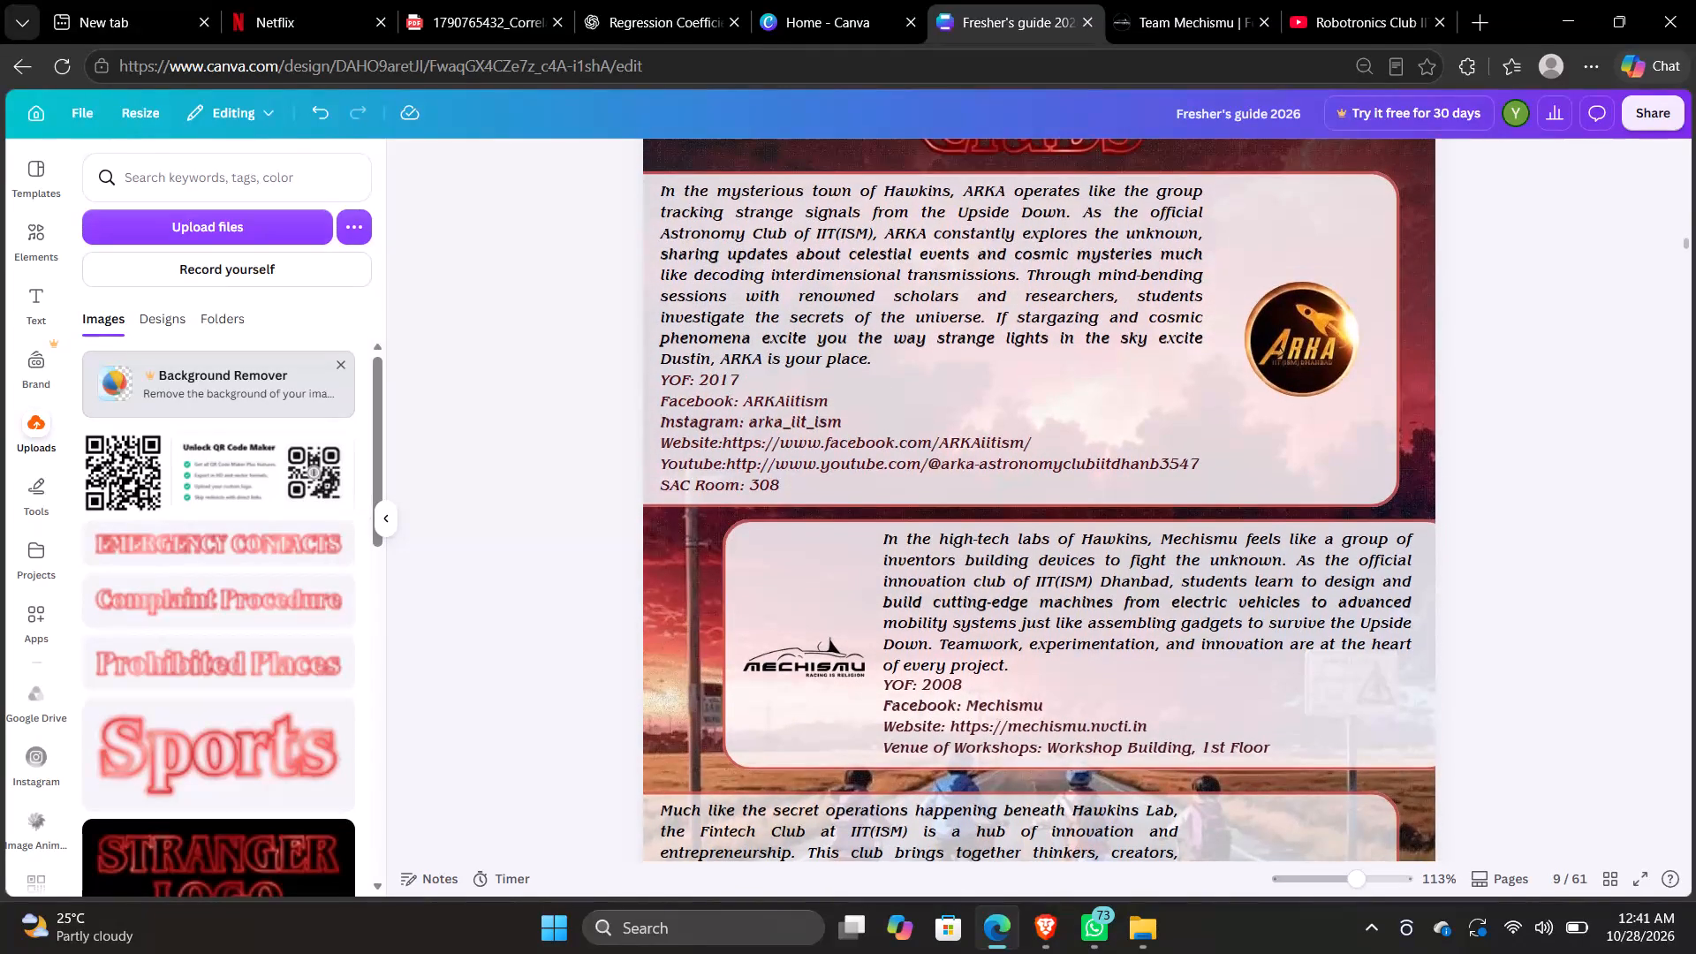
pyautogui.scroll(-3, 1631, 466)
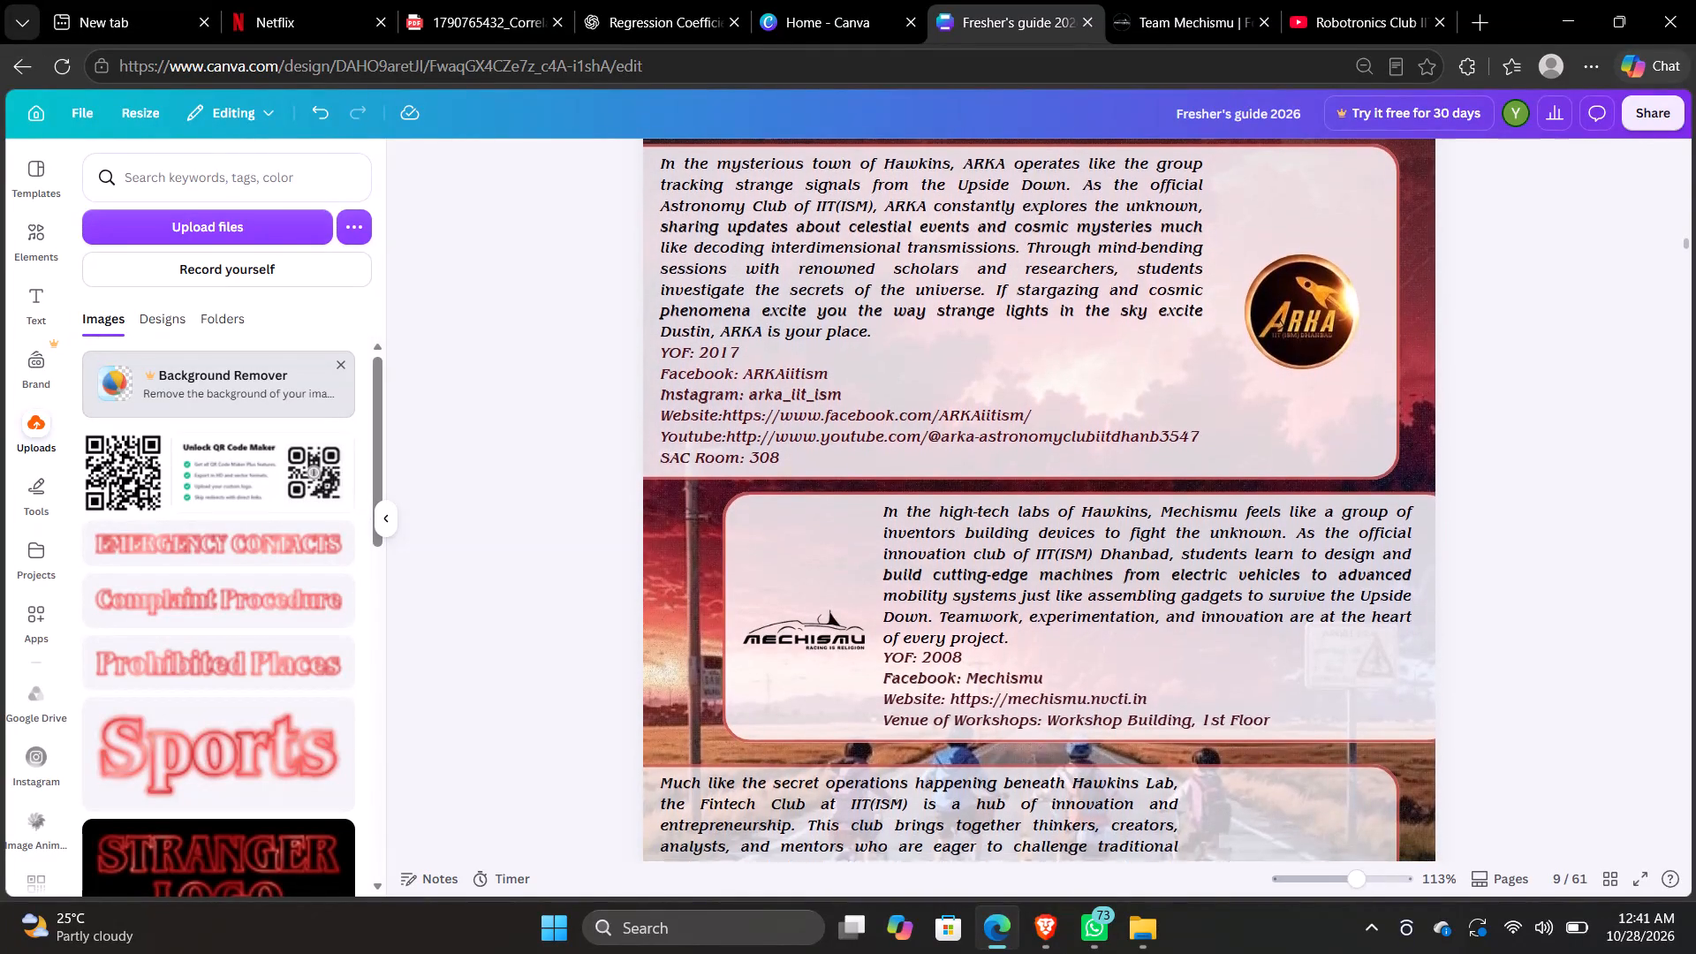
pyautogui.scroll(-5, 1631, 466)
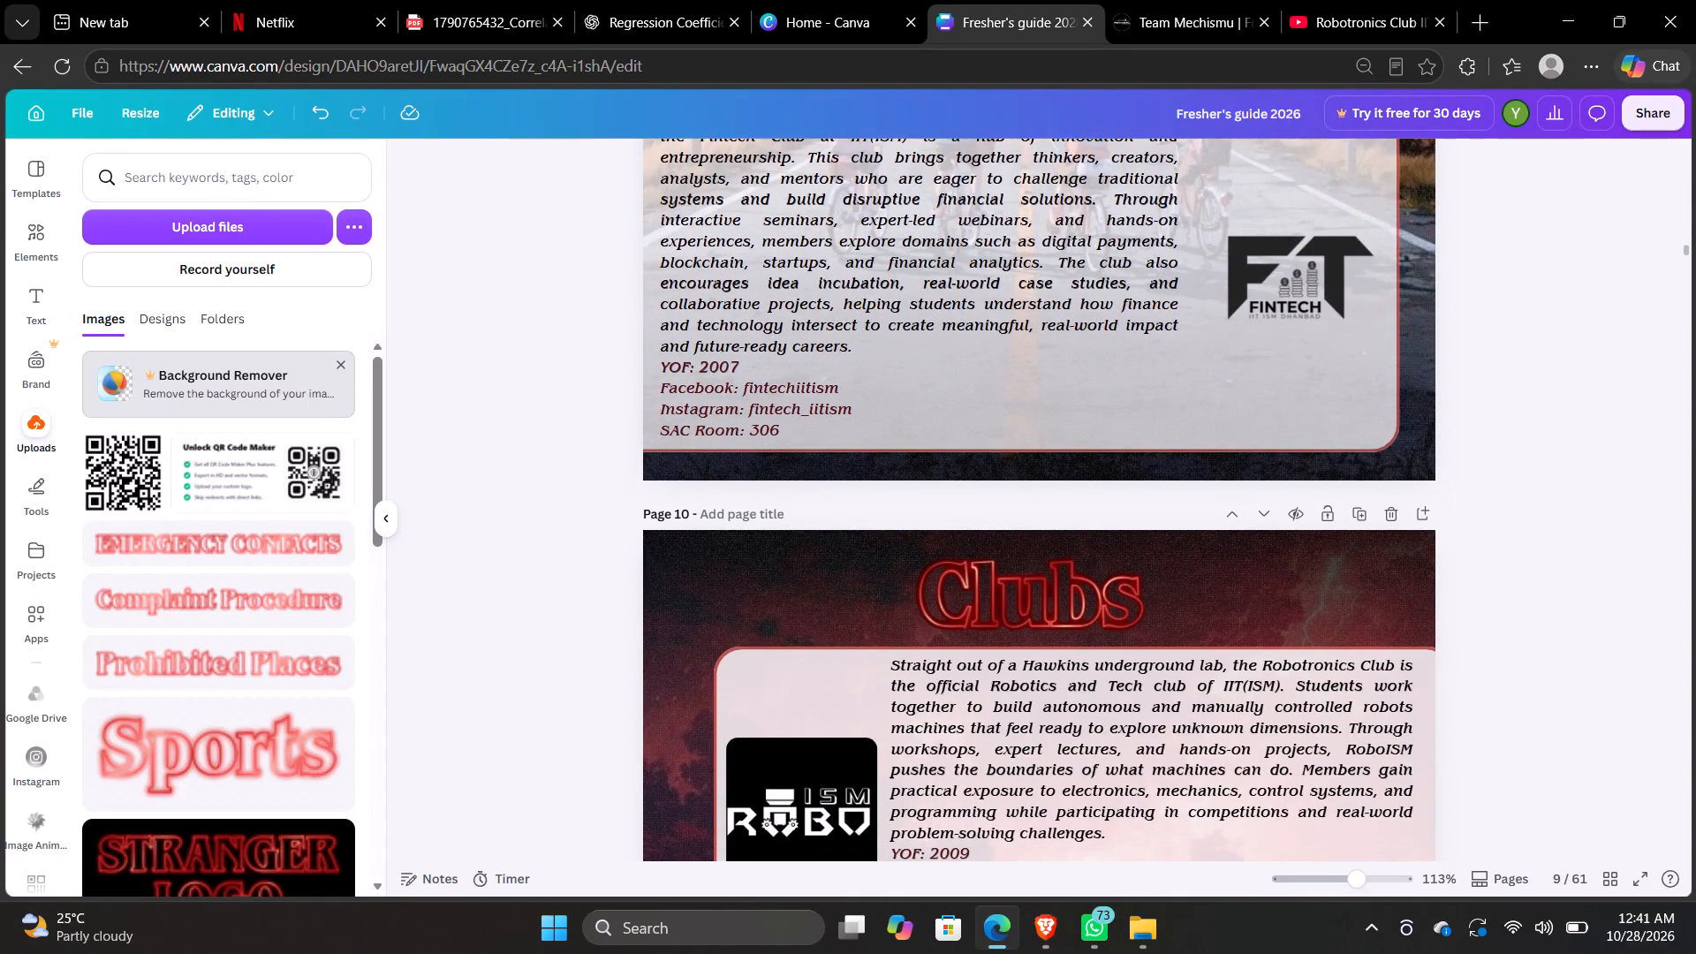
pyautogui.scroll(-4, 1631, 466)
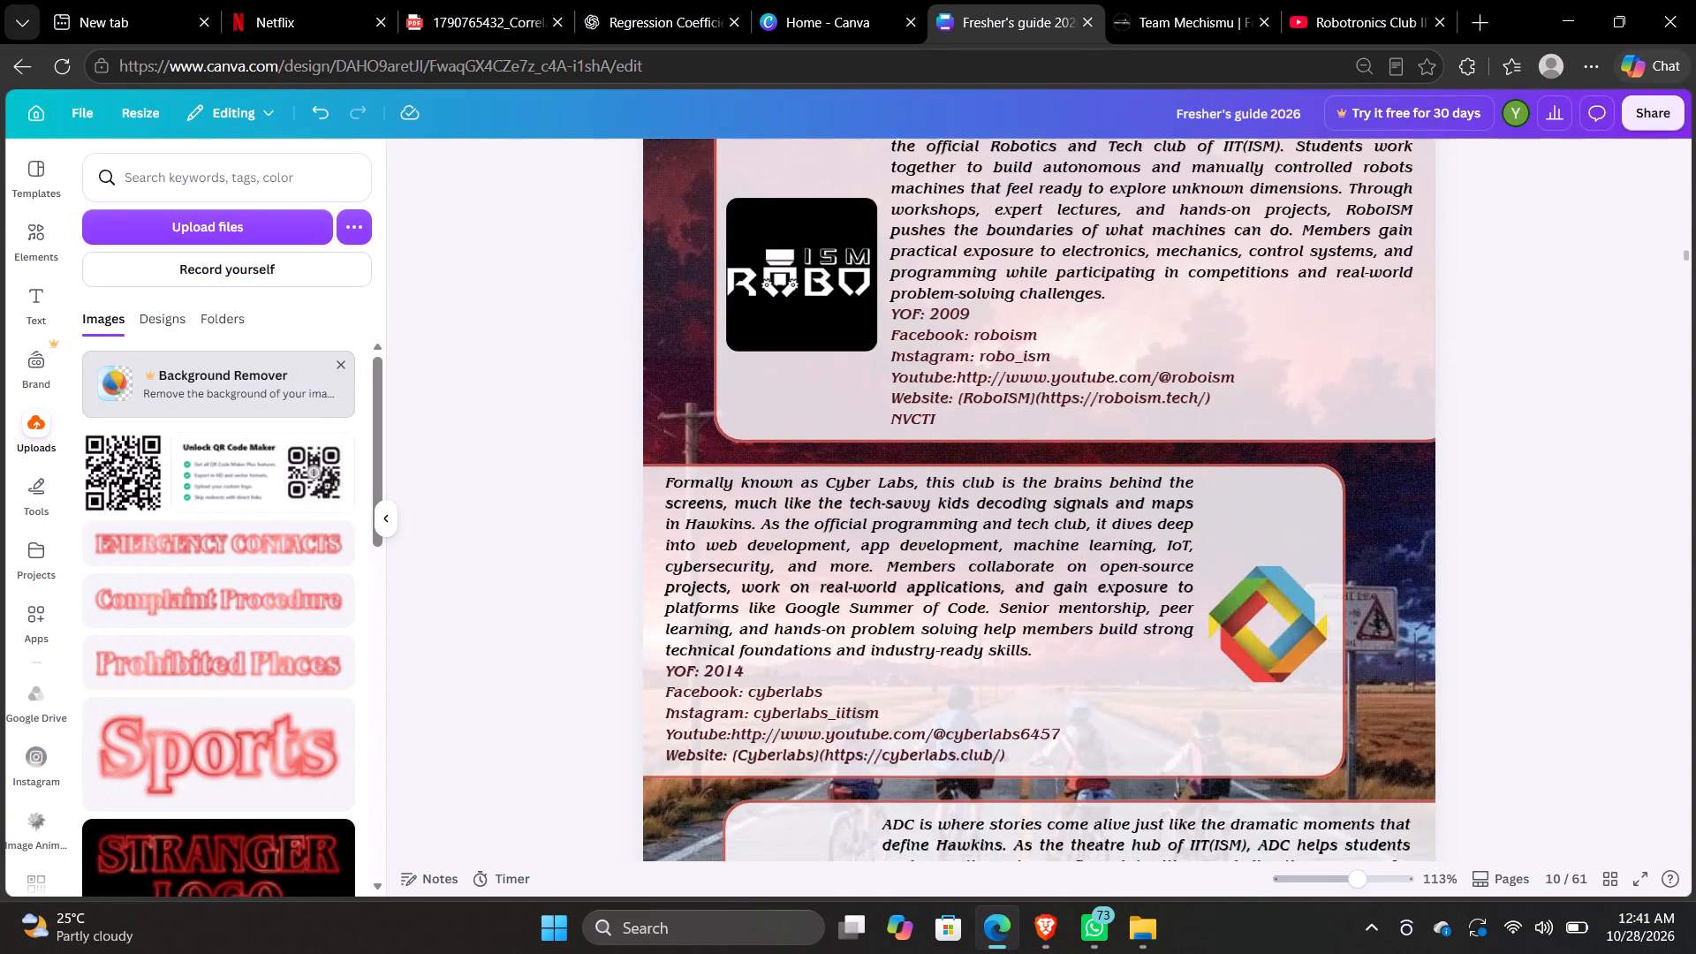
pyautogui.scroll(-1, 1631, 466)
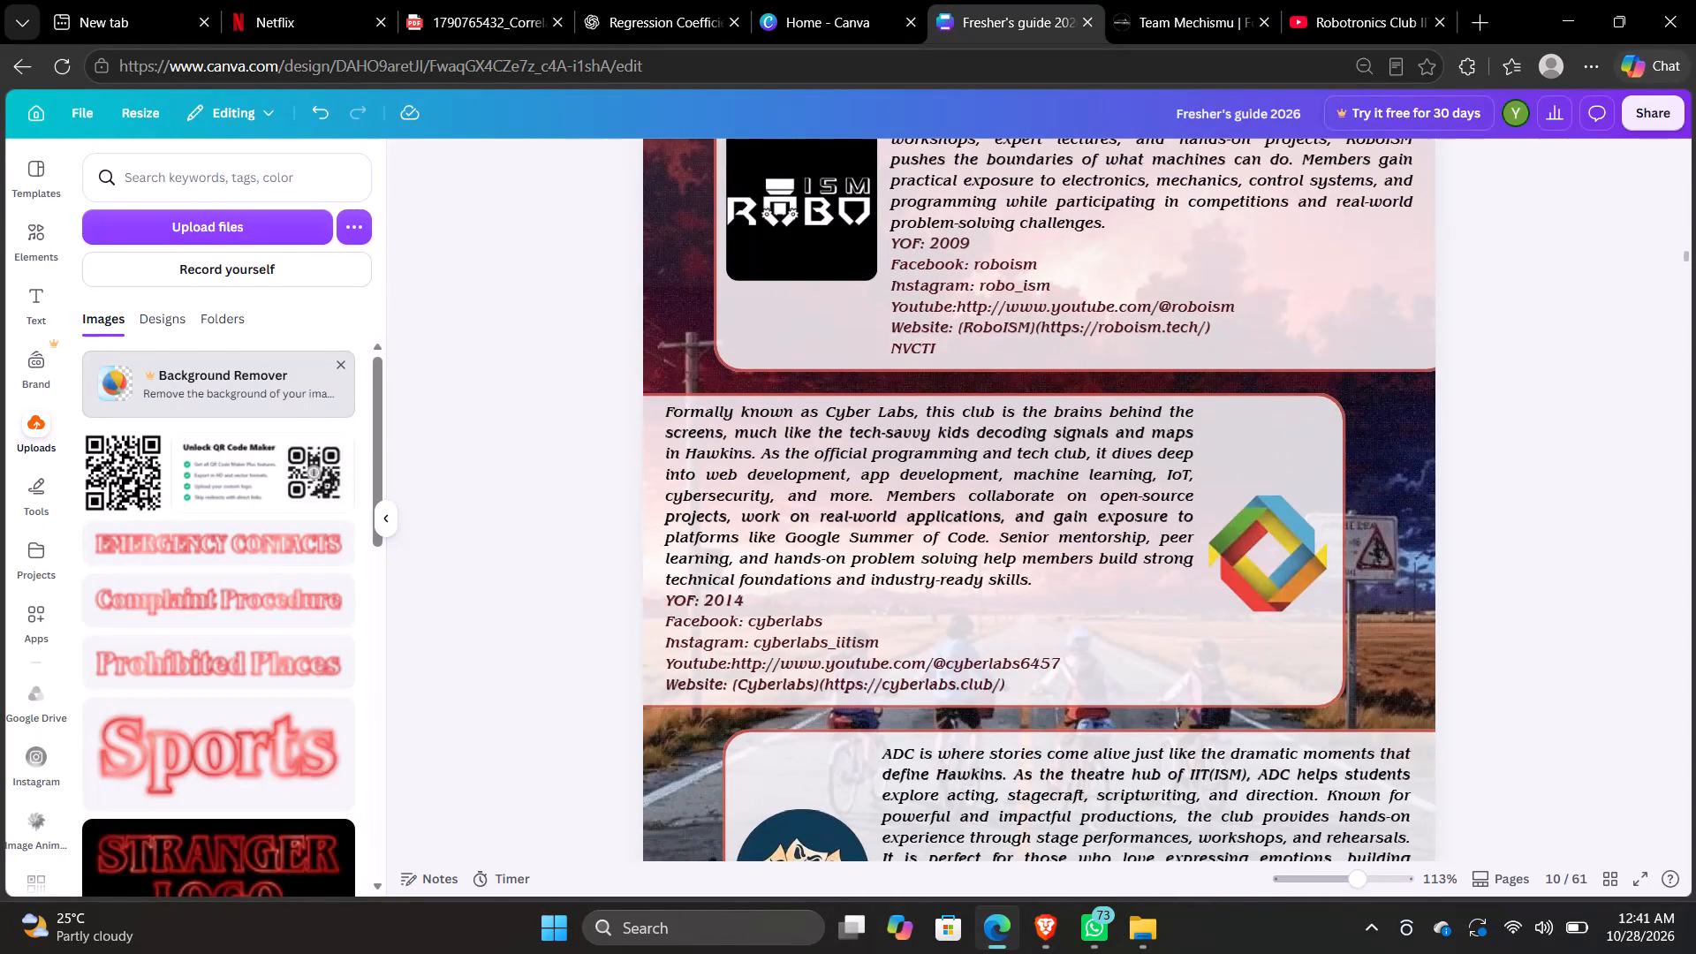
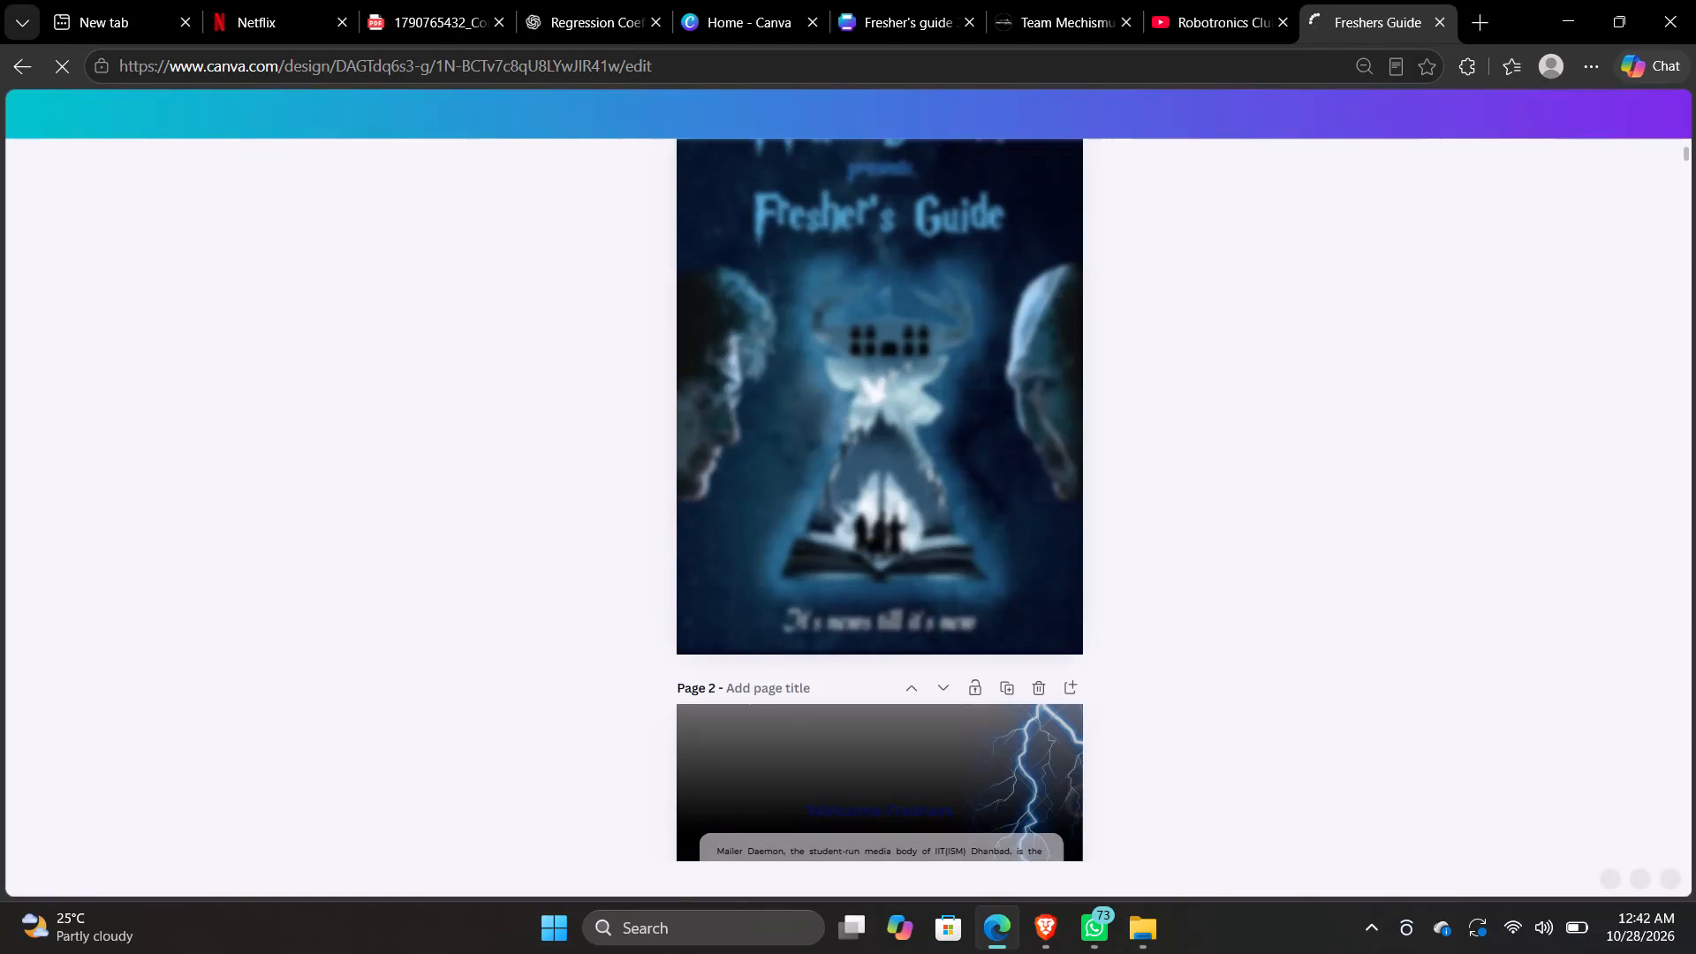
# Look through the older Freshers Guide design from its cover through the Fest pages to the Clubs entries on page 11.
pyautogui.scroll(1, 1237, 519)
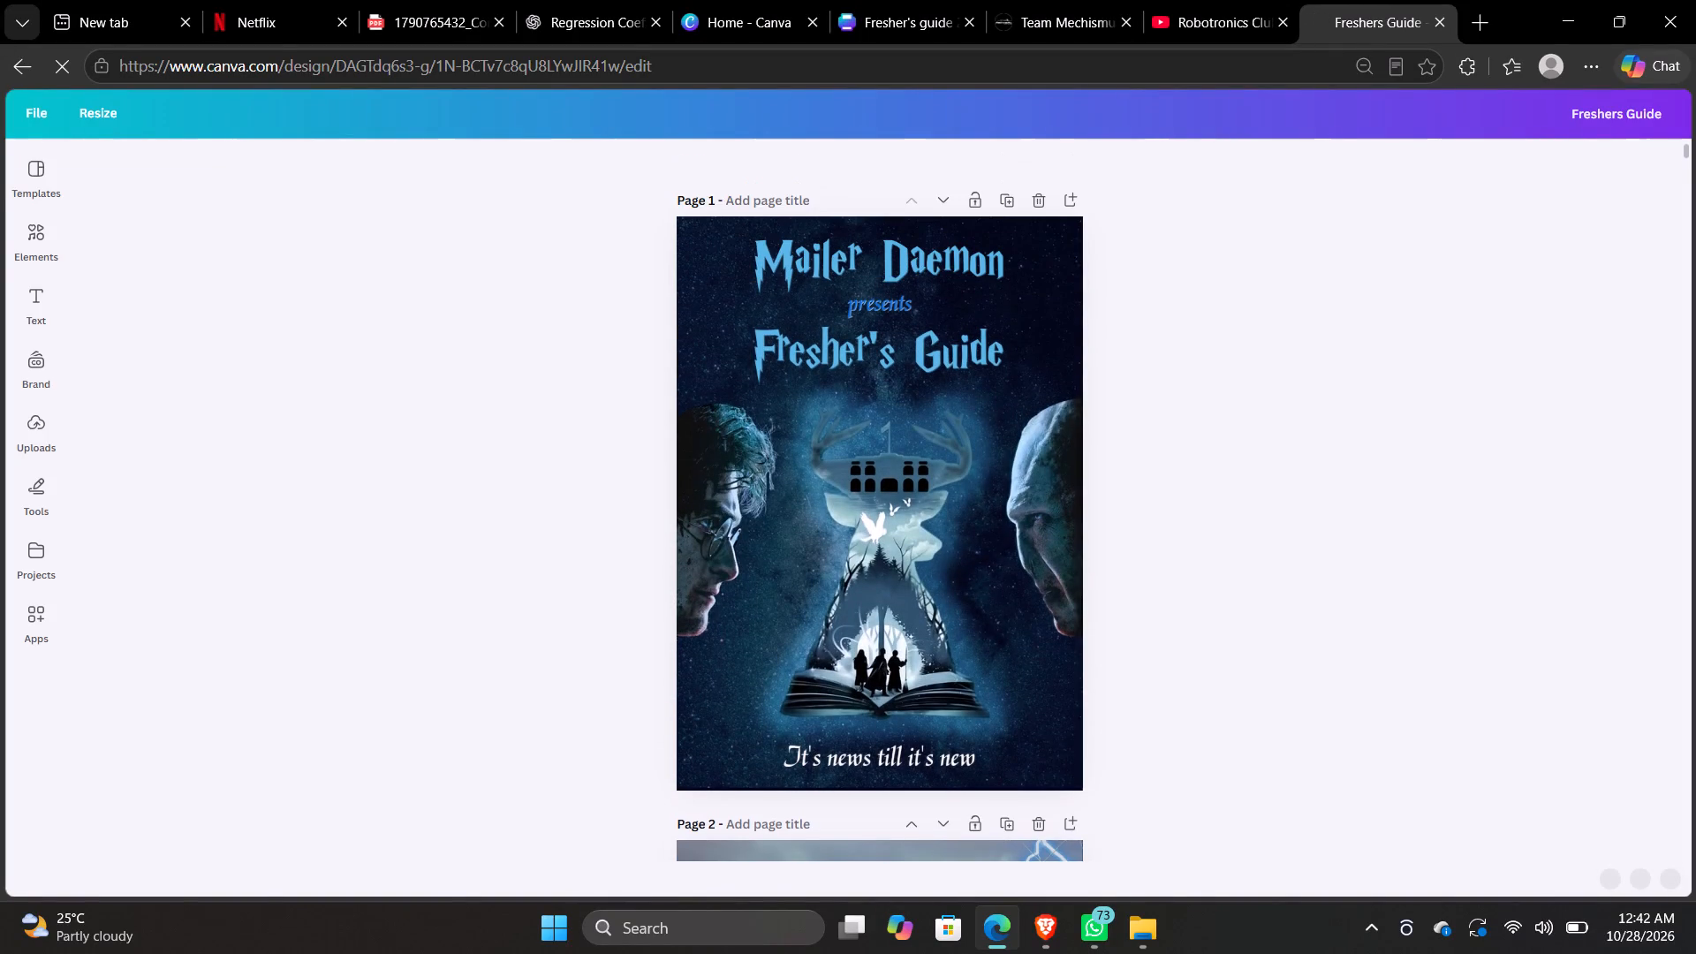
pyautogui.scroll(-9, 1237, 519)
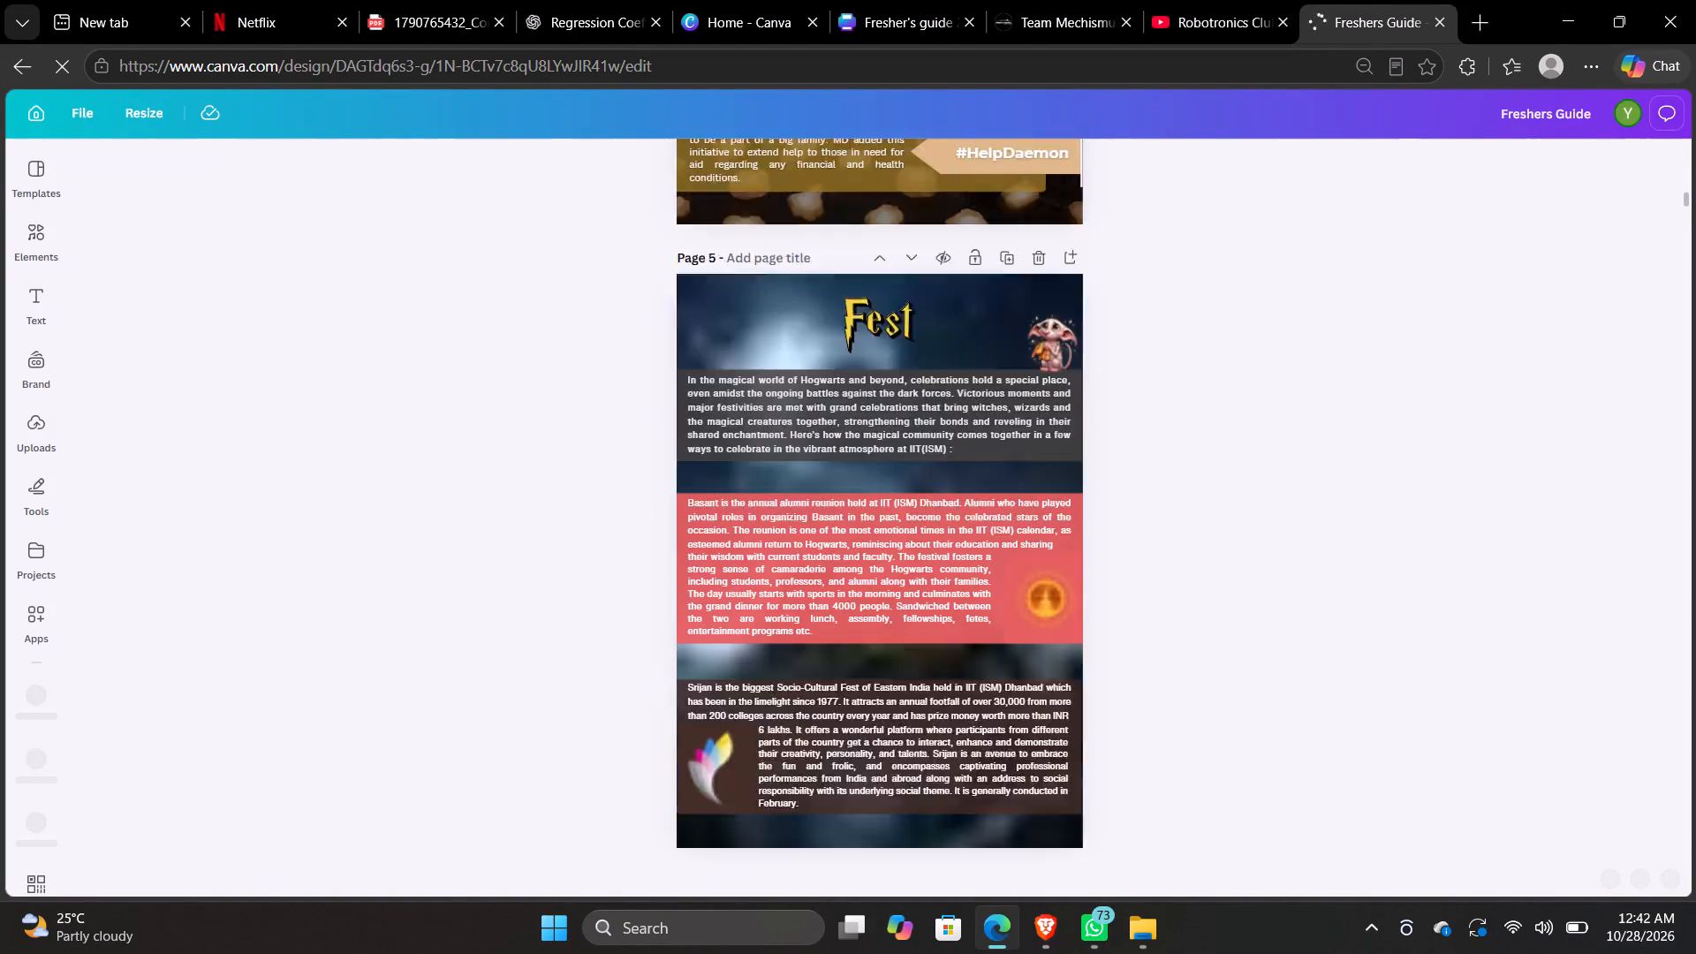
pyautogui.scroll(-4, 1237, 519)
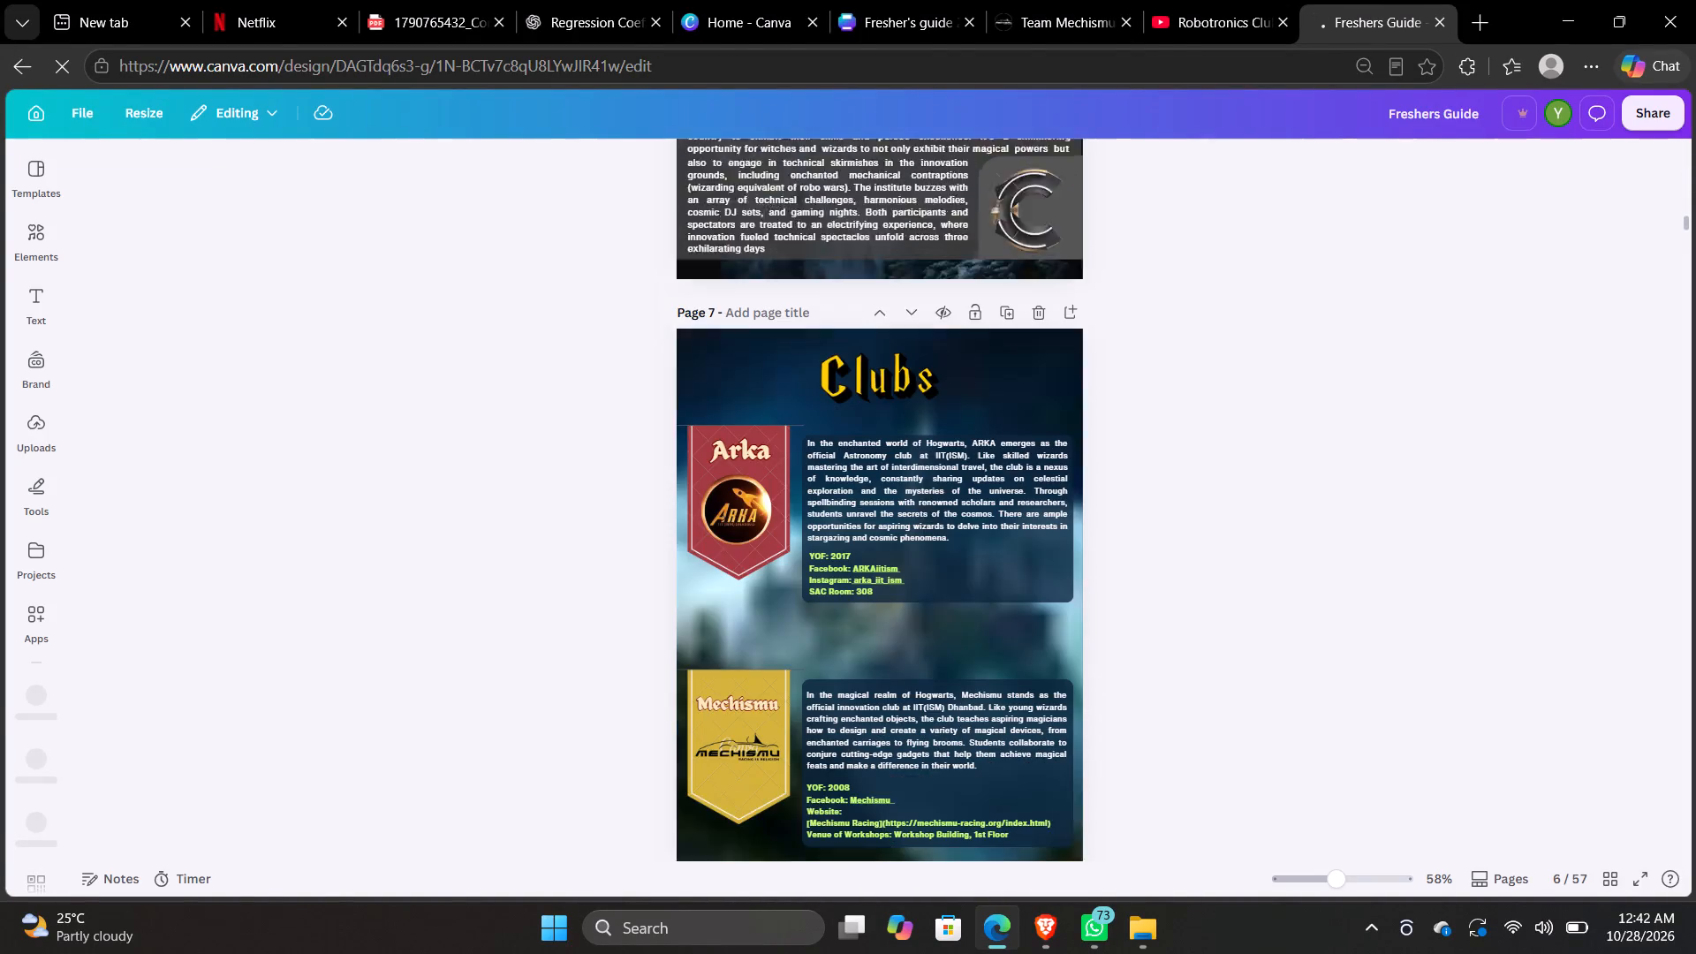
pyautogui.scroll(-2, 1237, 519)
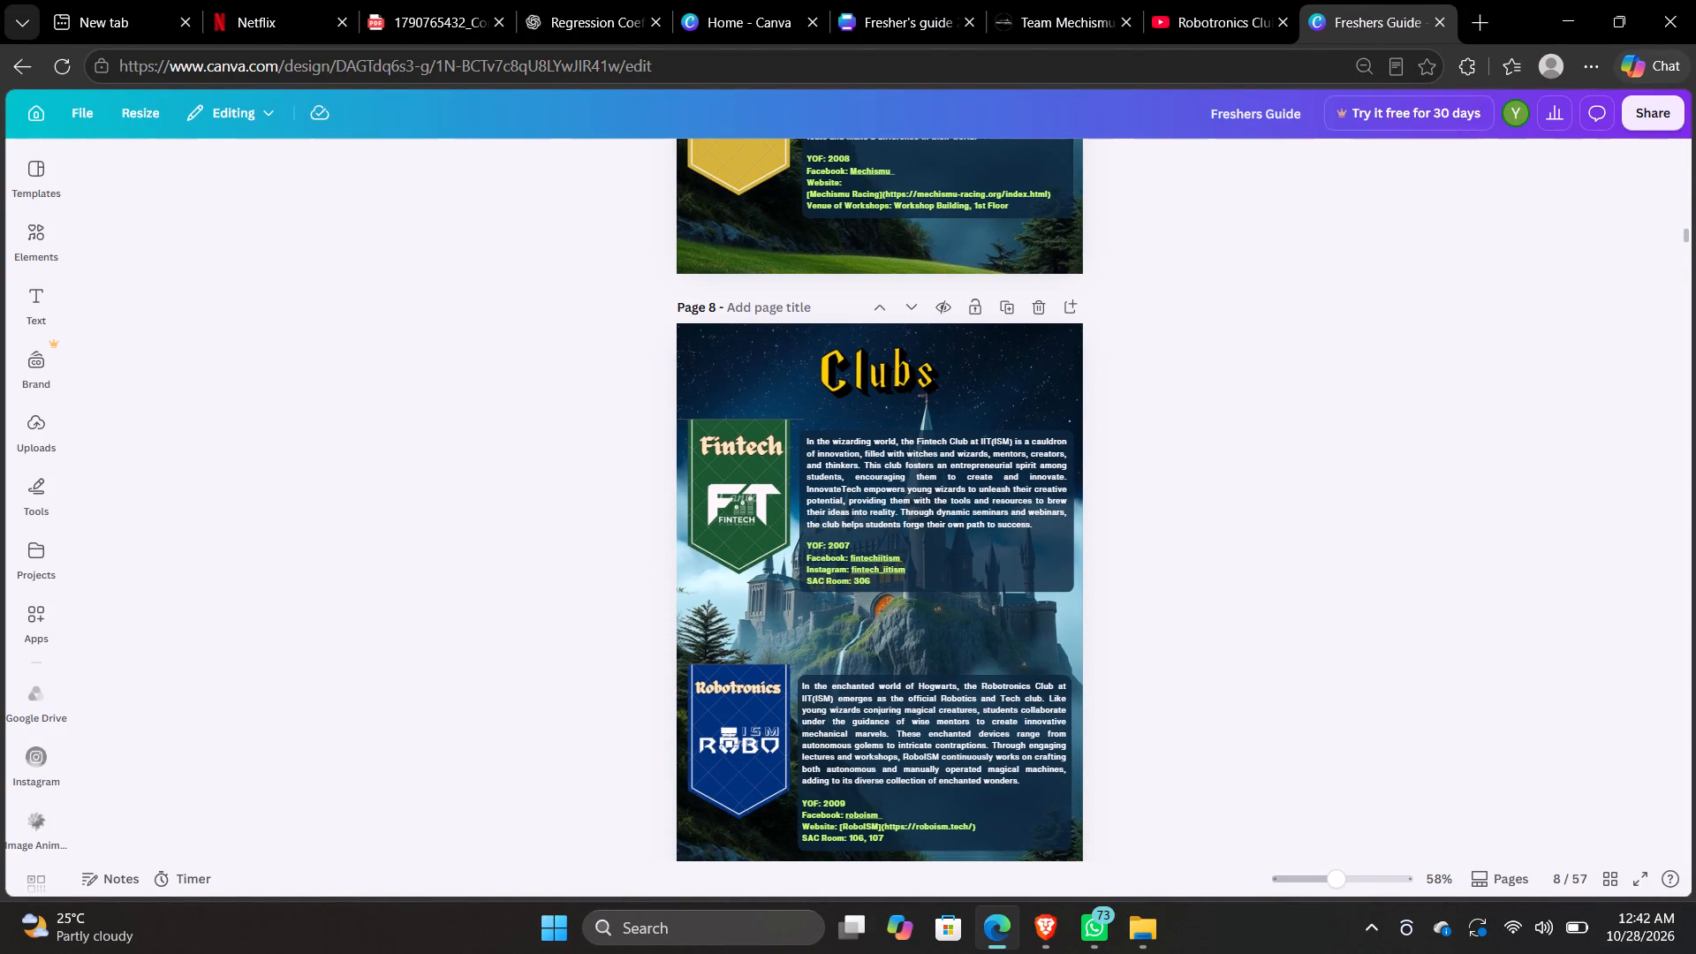
pyautogui.scroll(-5, 1237, 519)
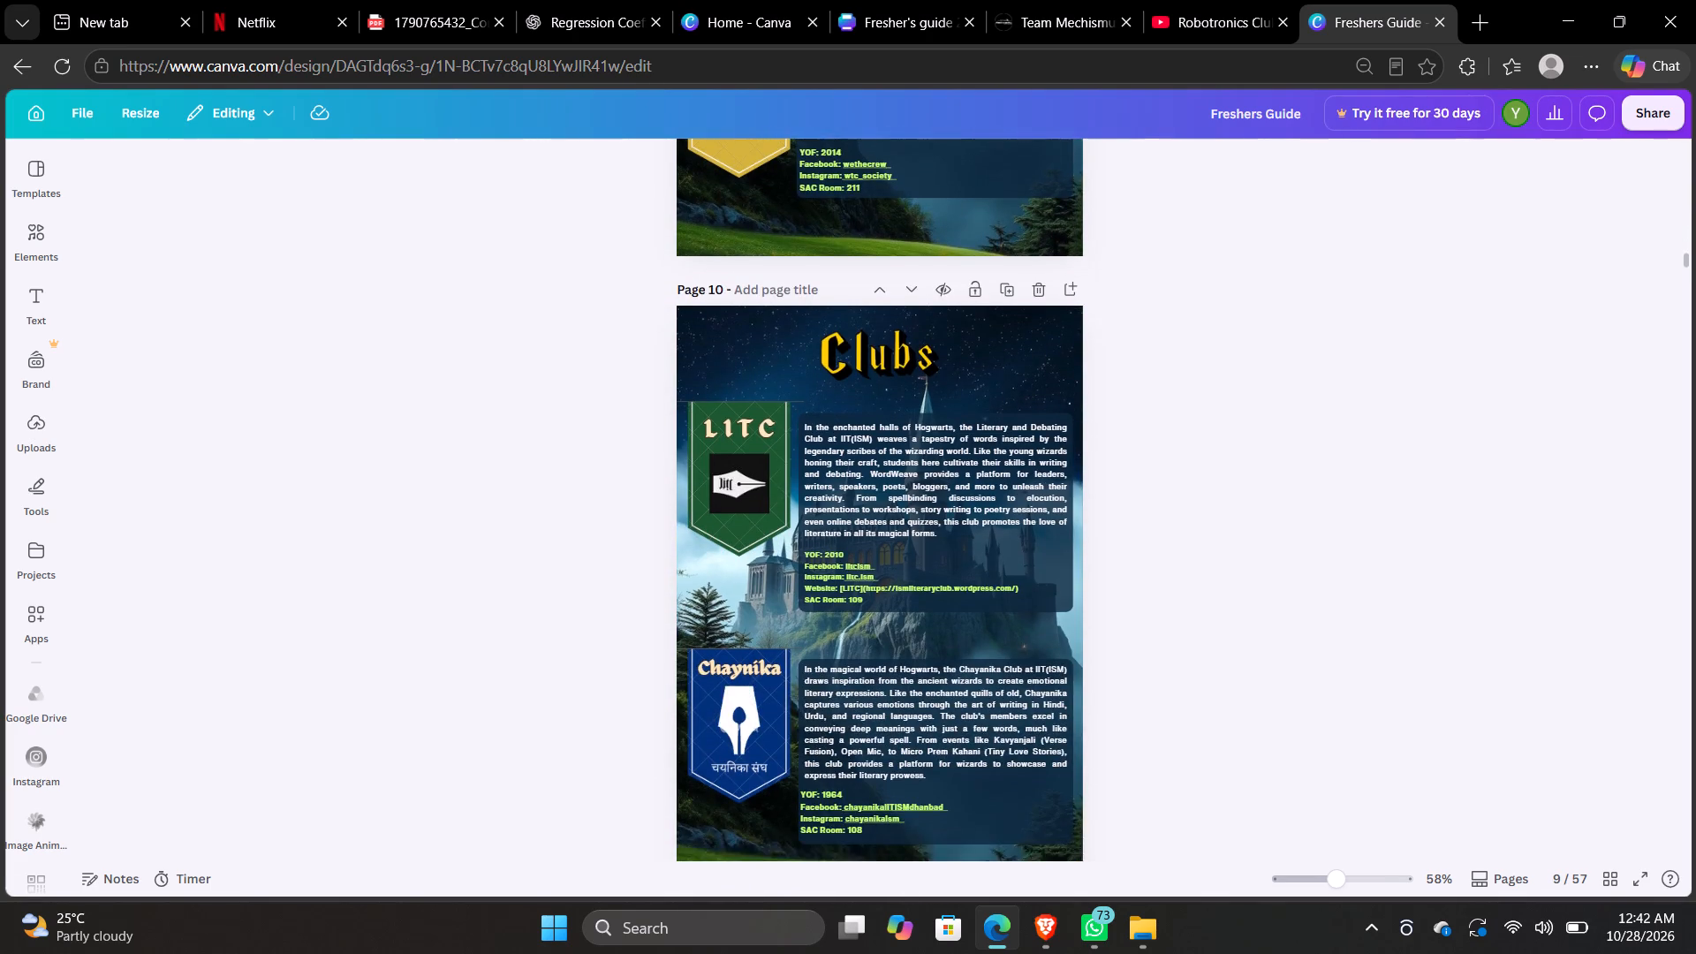
pyautogui.scroll(-1, 1237, 519)
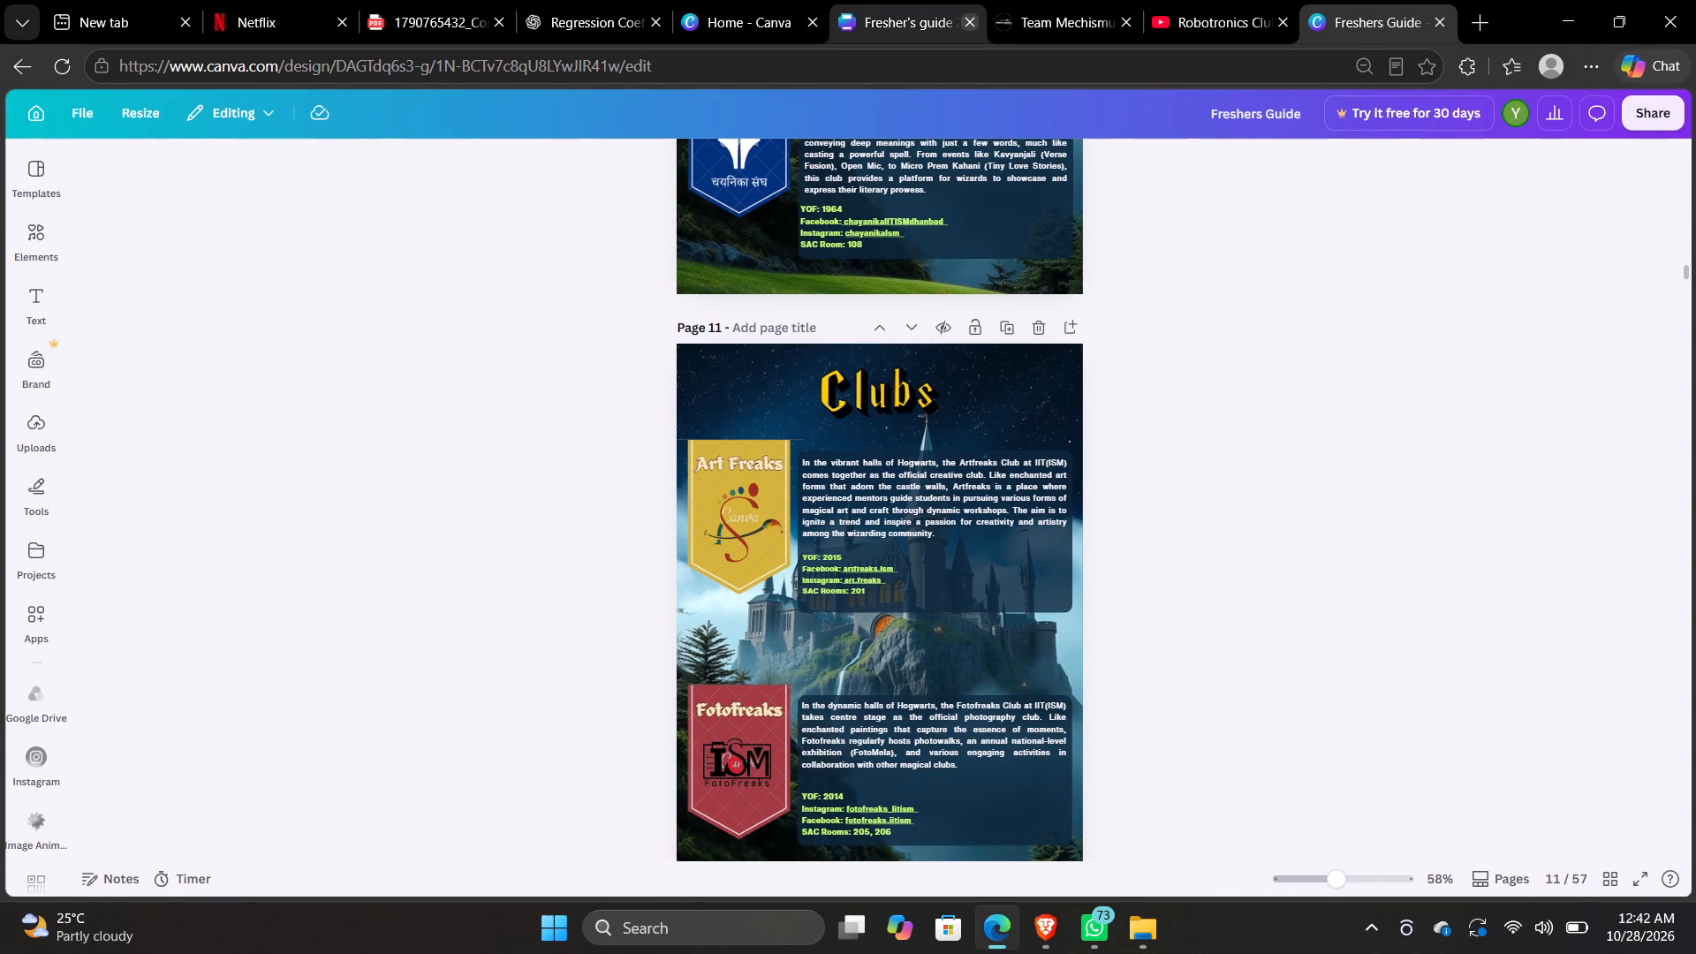
# Return to the Fresher's guide 2026 design and review the club descriptions and contact links on pages 10 and 11.
pyautogui.click(897, 11)
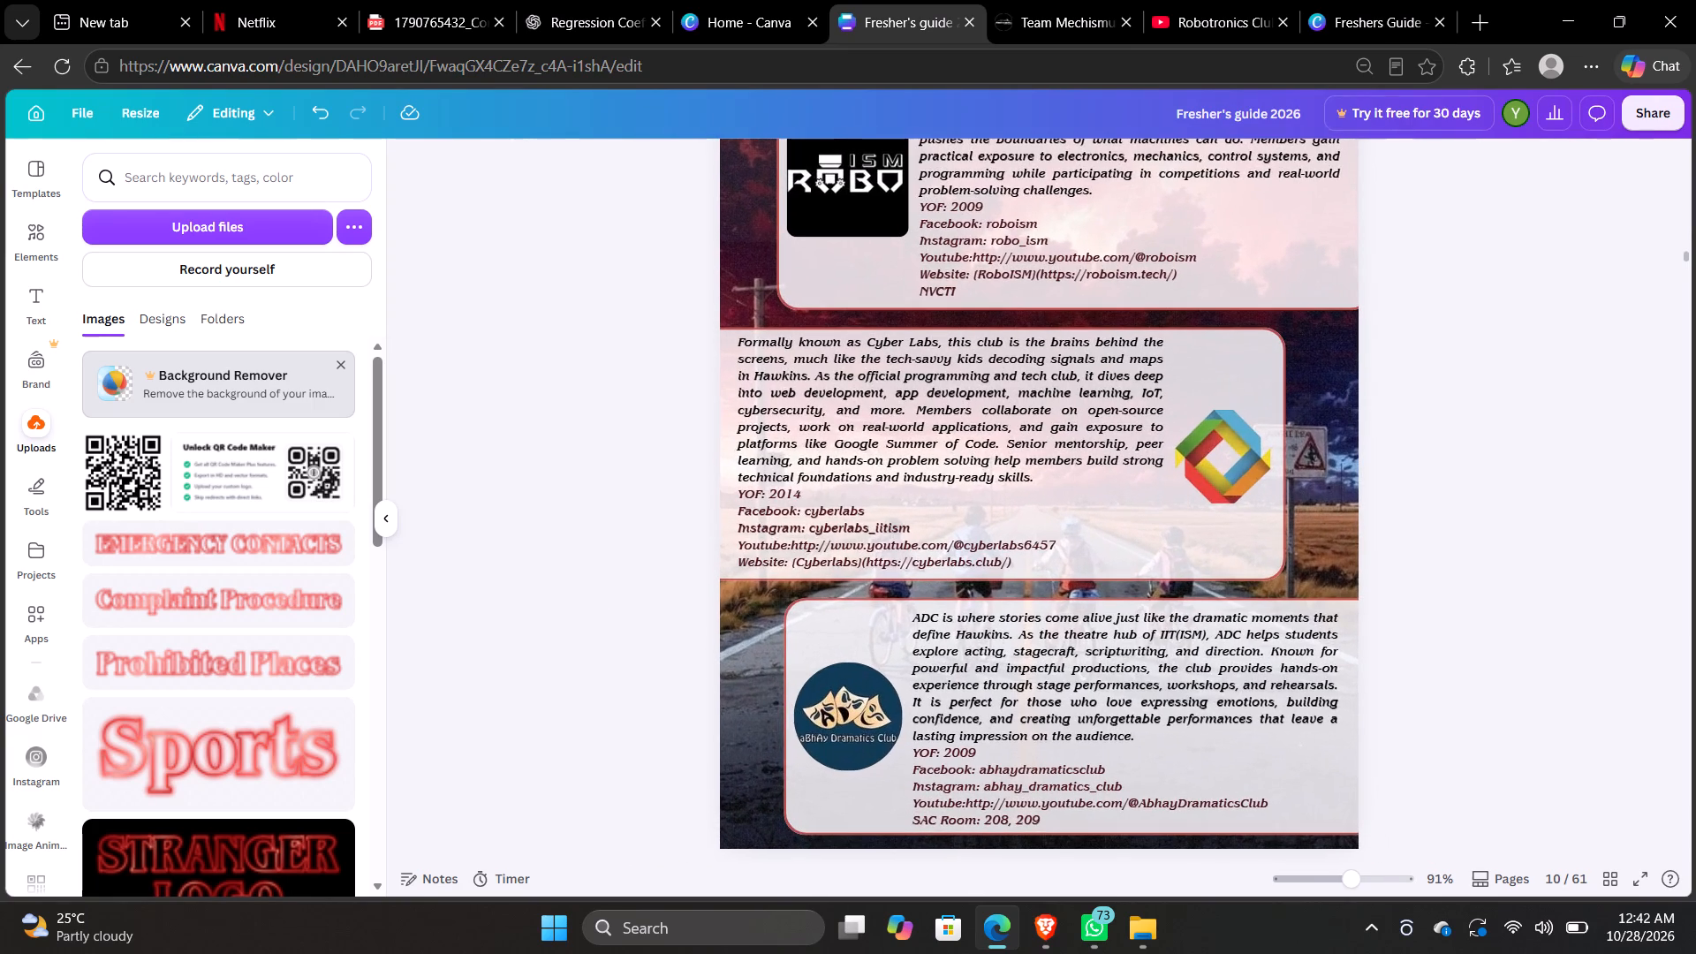
pyautogui.scroll(-4, 1481, 486)
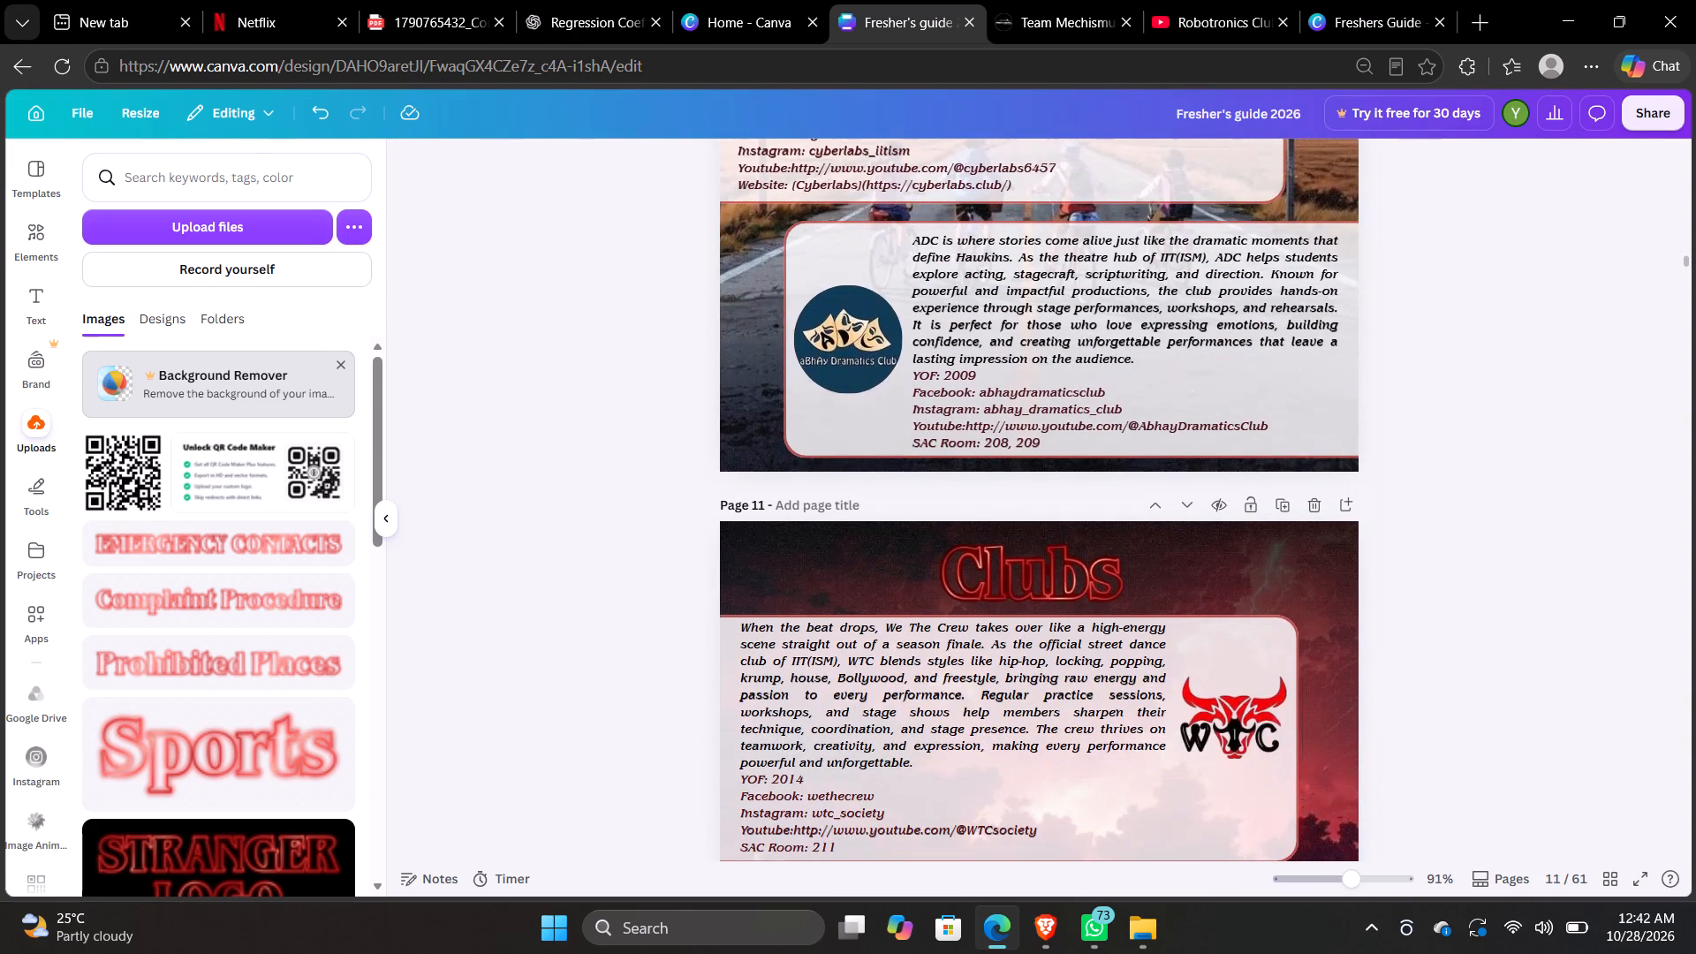
pyautogui.scroll(-1, 1481, 486)
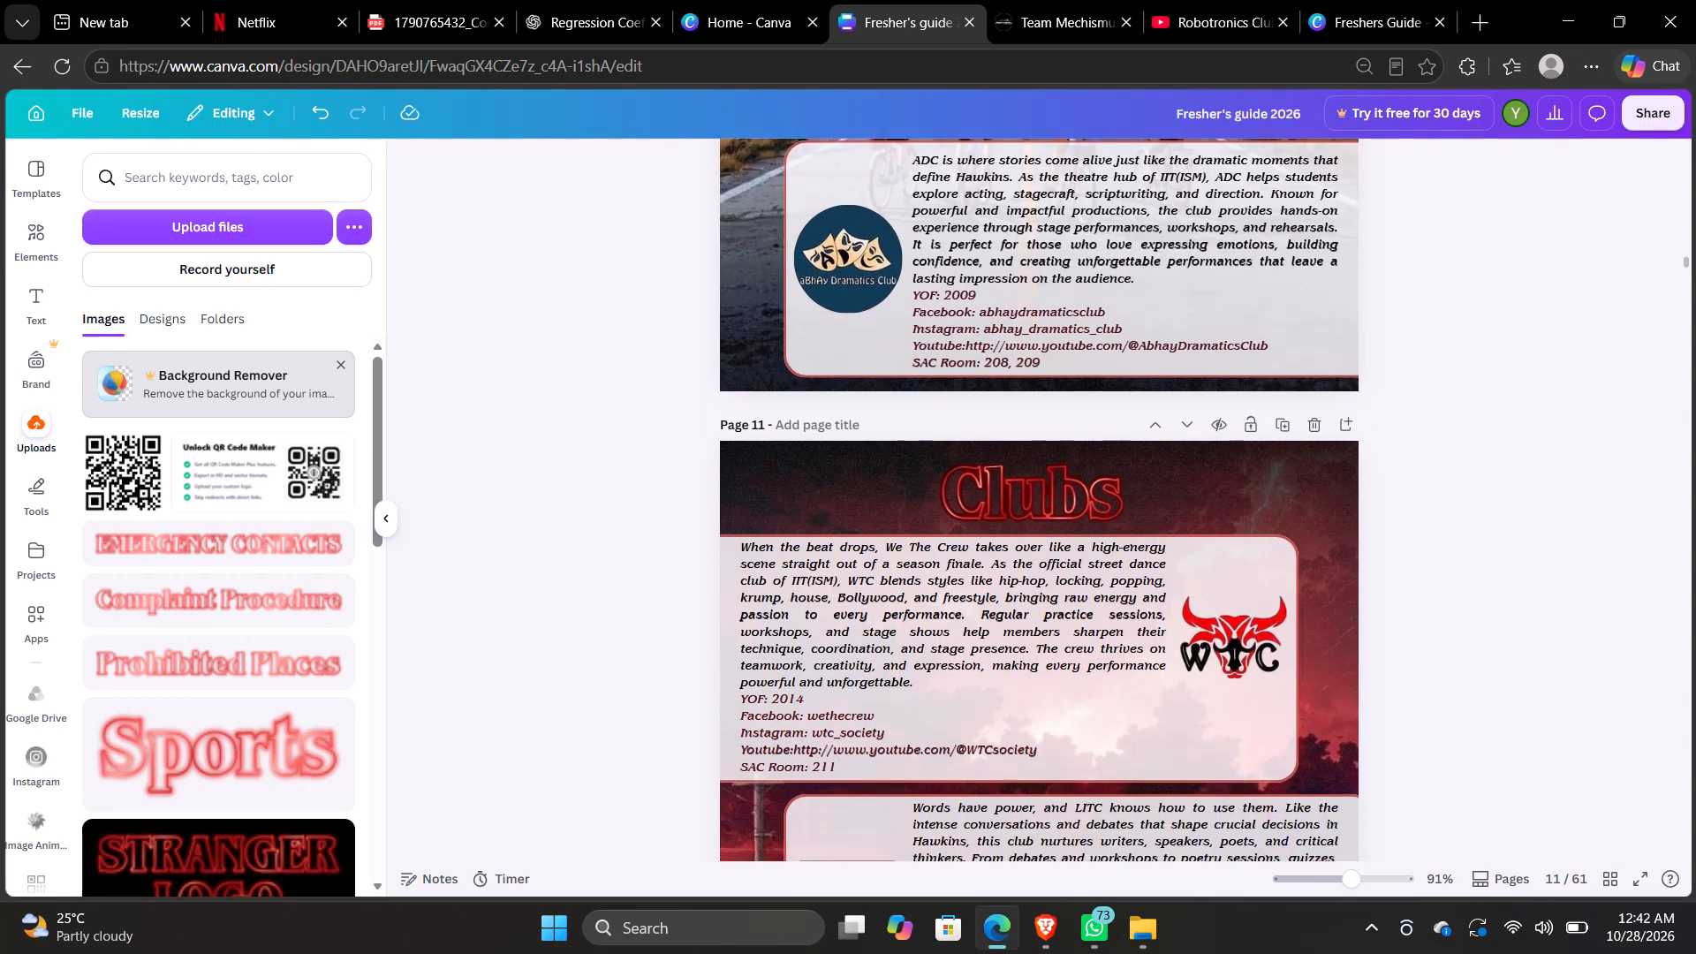
pyautogui.scroll(-2, 1481, 486)
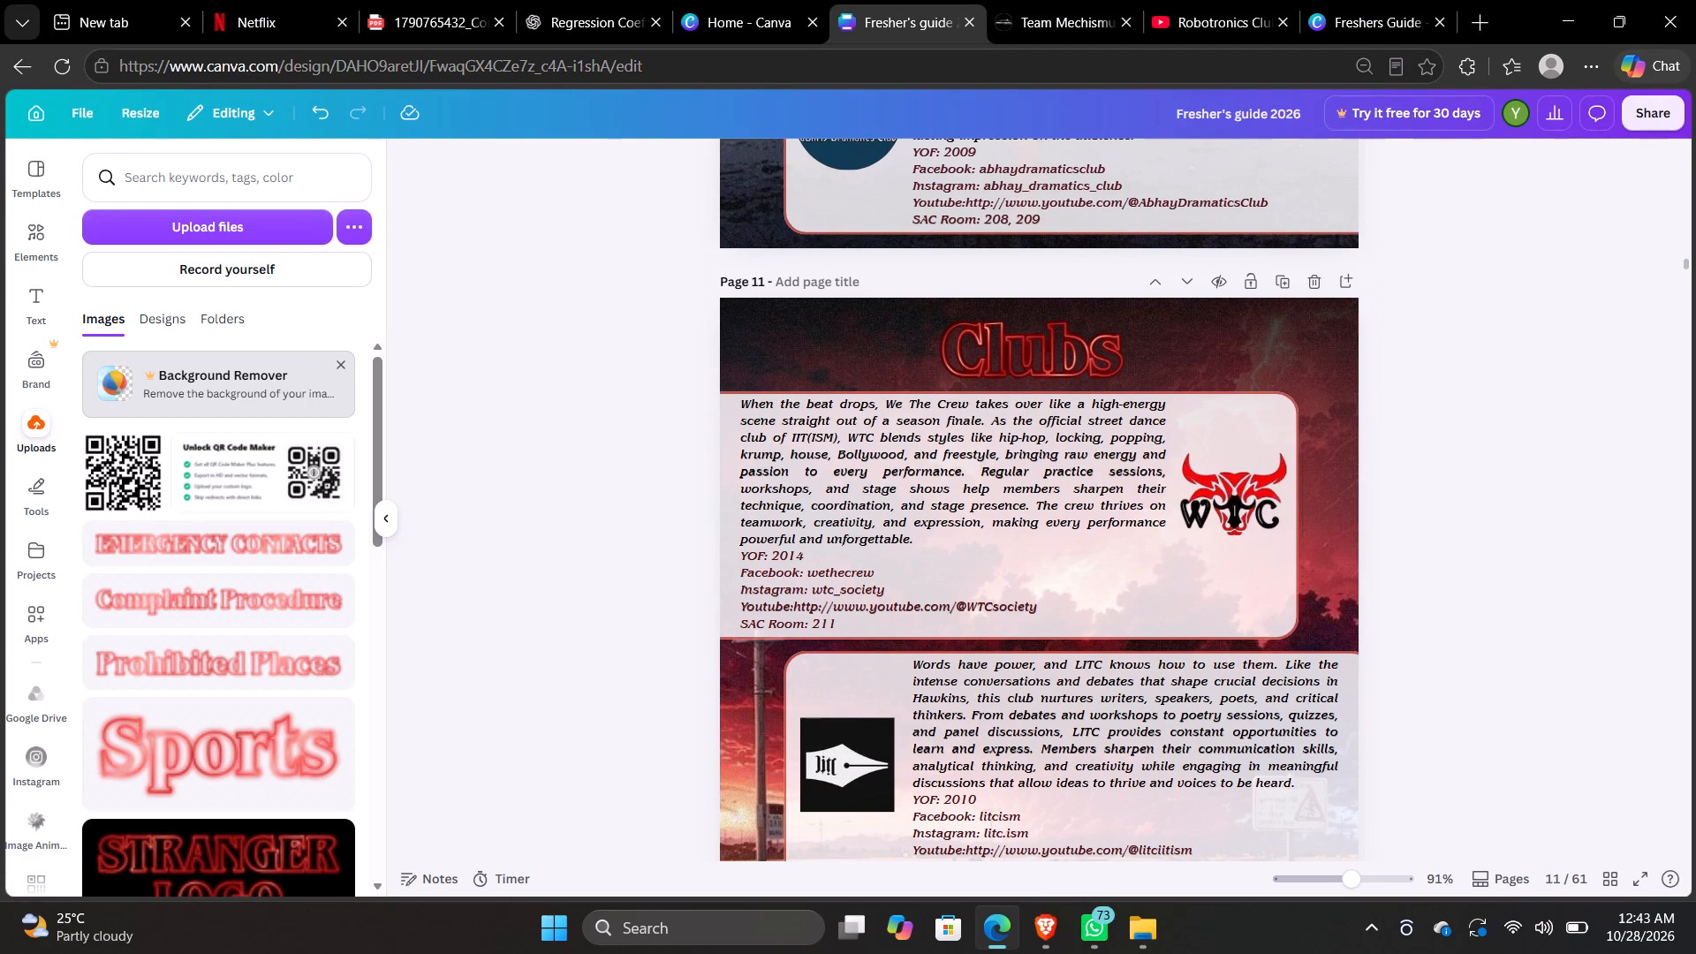
pyautogui.scroll(-7, 1481, 486)
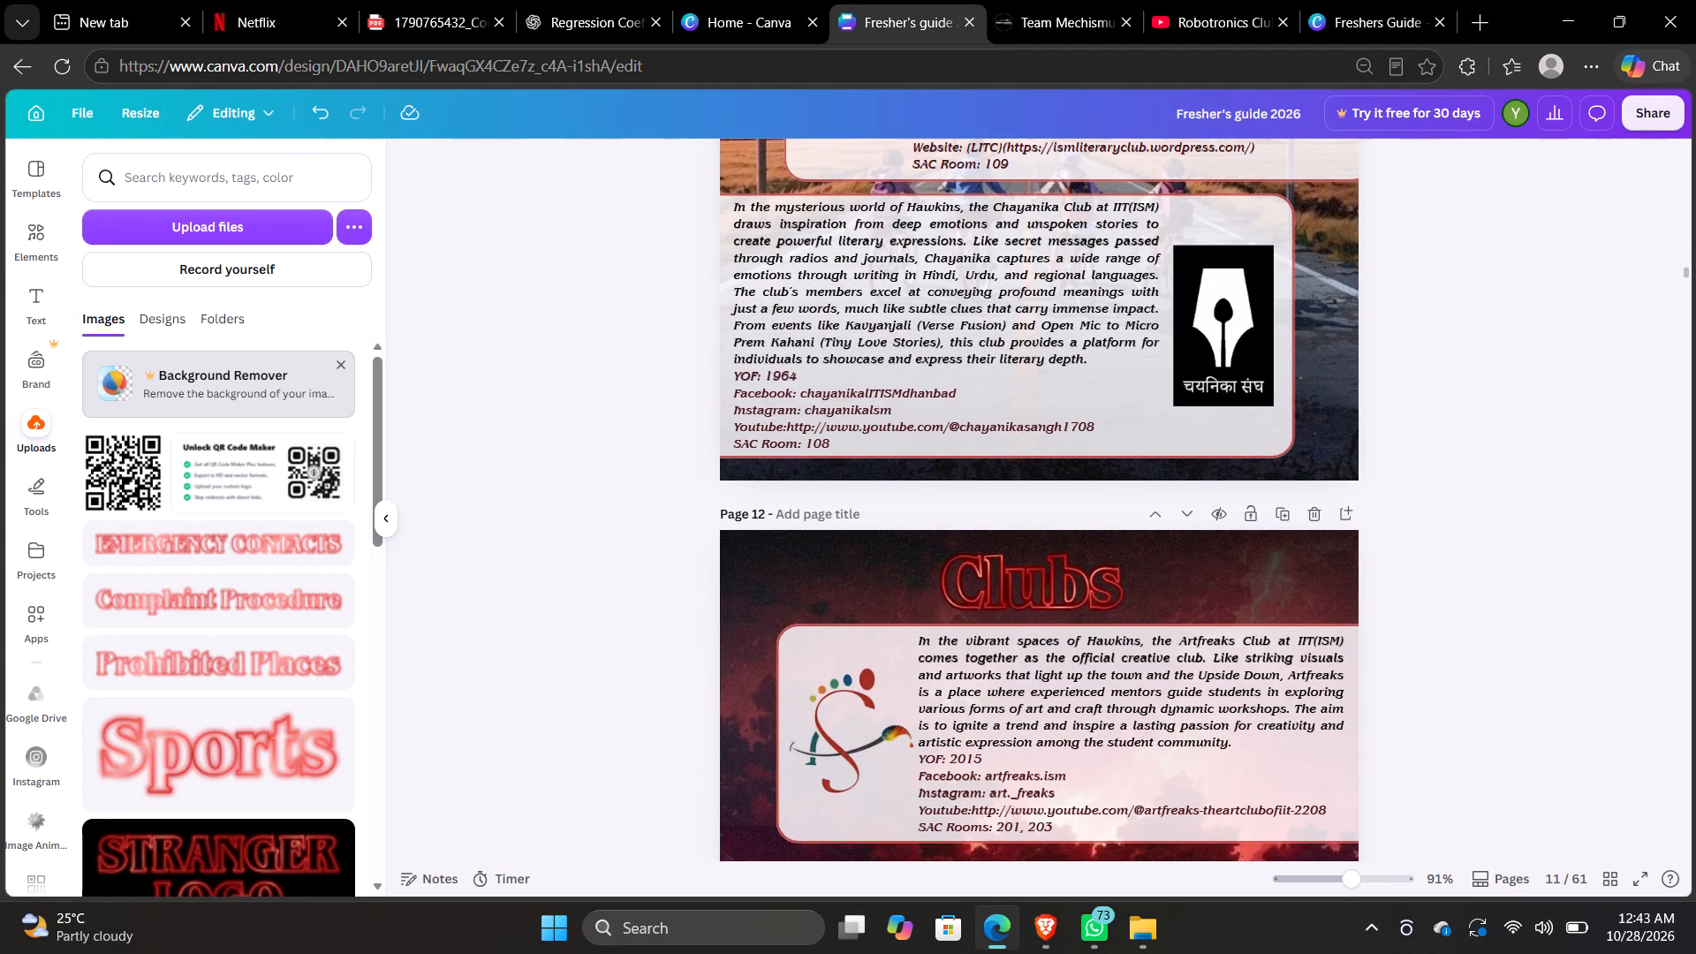
# Review the club descriptions, logos and social media links from Artfreaks on page 12 to Design In Genesis on page 14.
pyautogui.scroll(-1, 1481, 486)
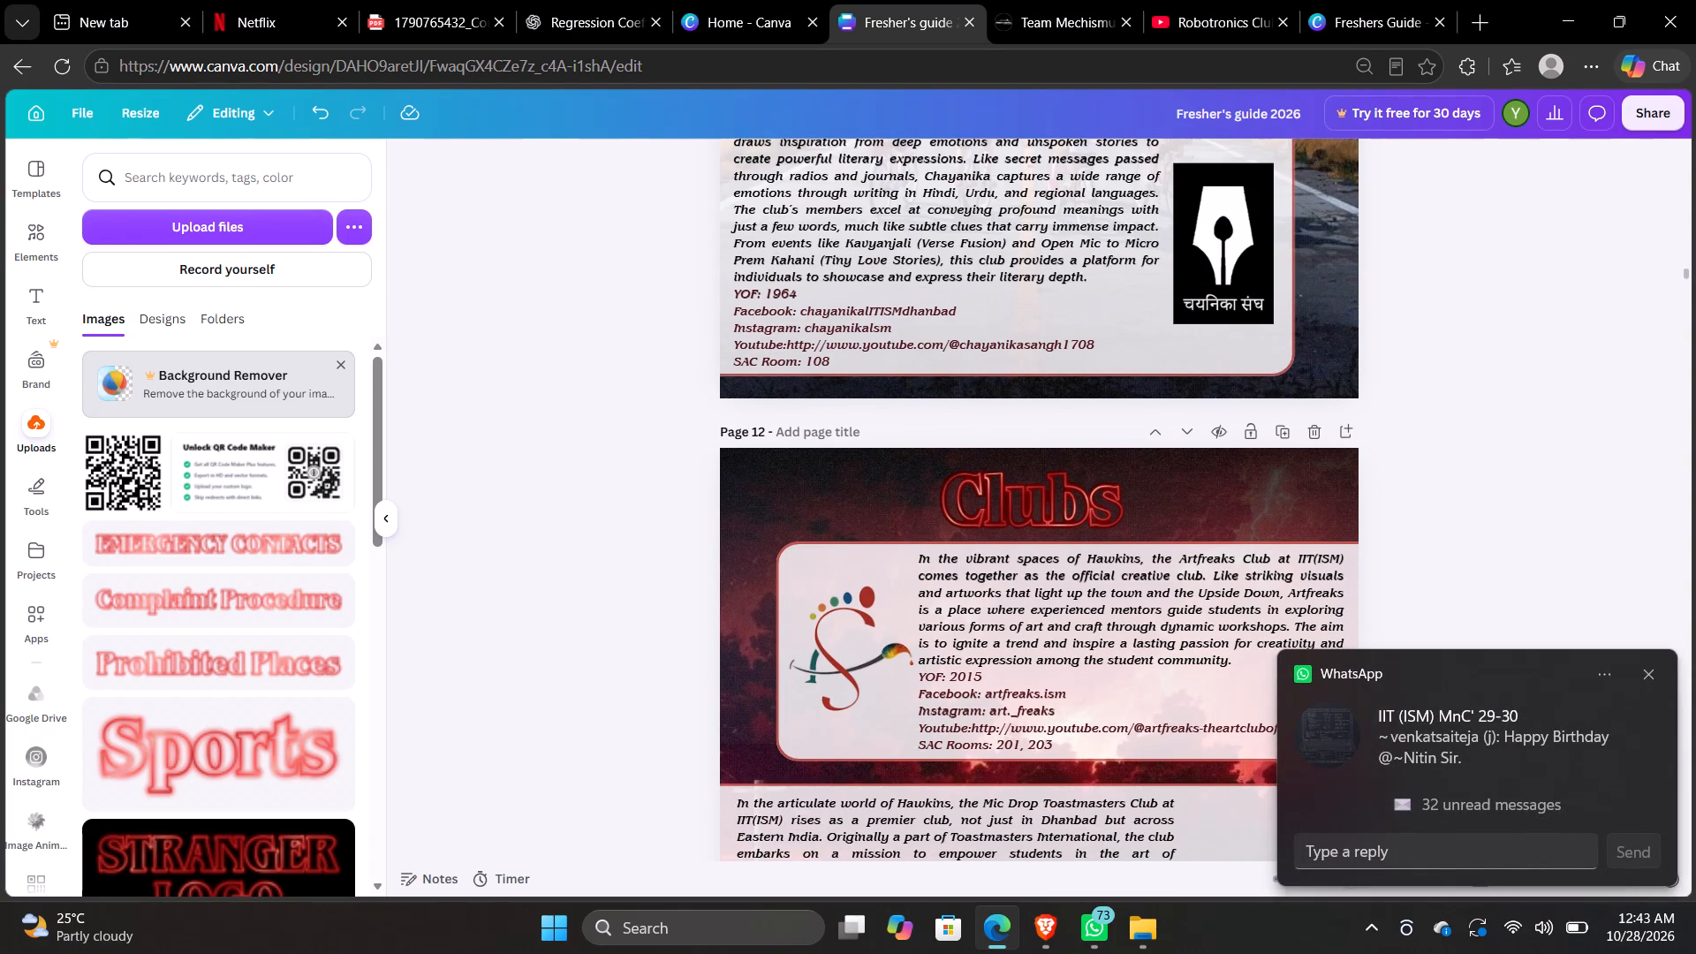
pyautogui.scroll(-2, 1481, 486)
pyautogui.scroll(2, 1481, 486)
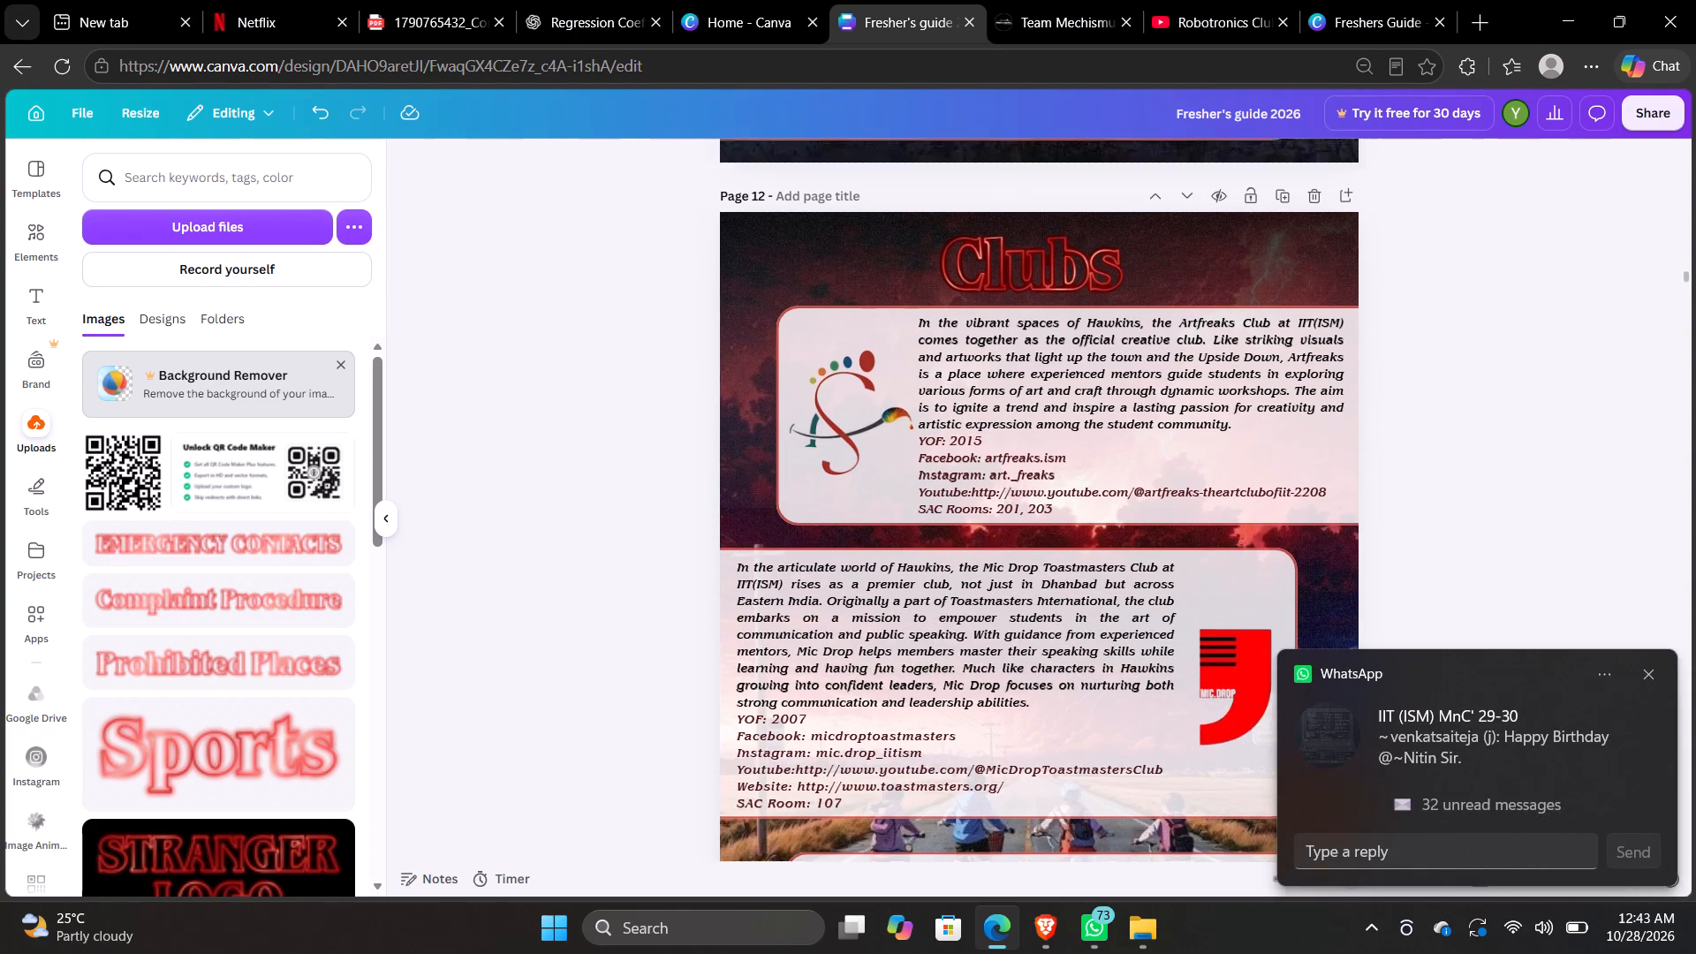
pyautogui.scroll(1, 1481, 486)
pyautogui.scroll(-3, 1481, 486)
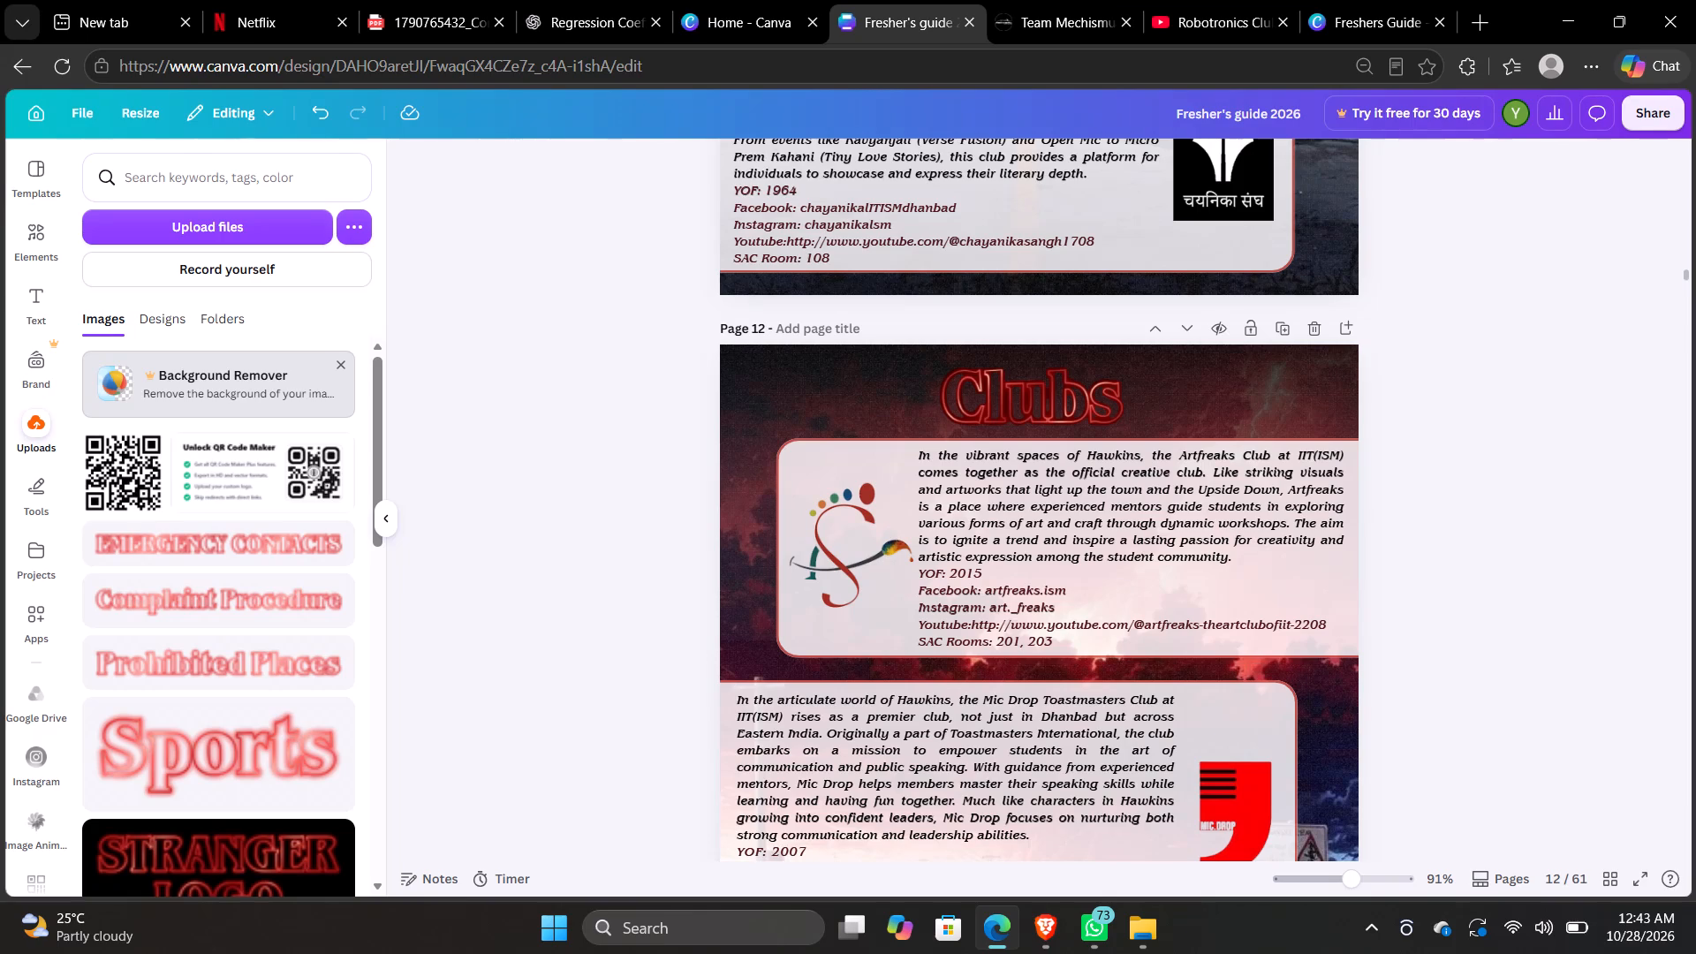
pyautogui.scroll(-2, 1481, 486)
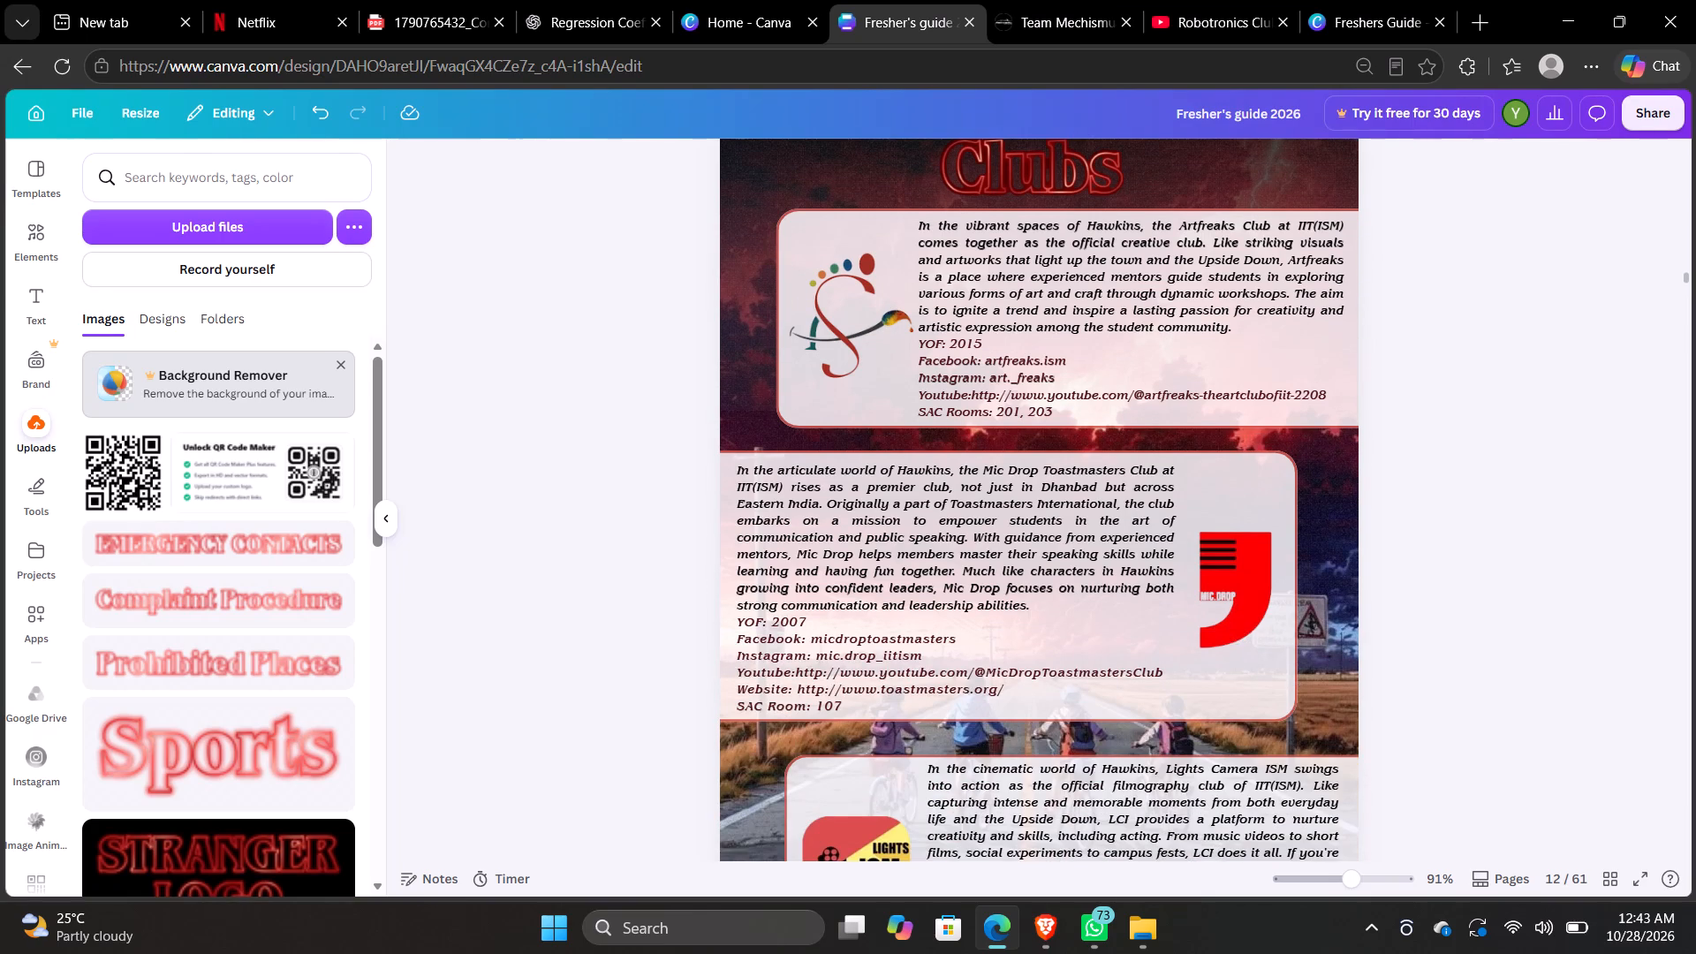
pyautogui.scroll(-1, 1481, 476)
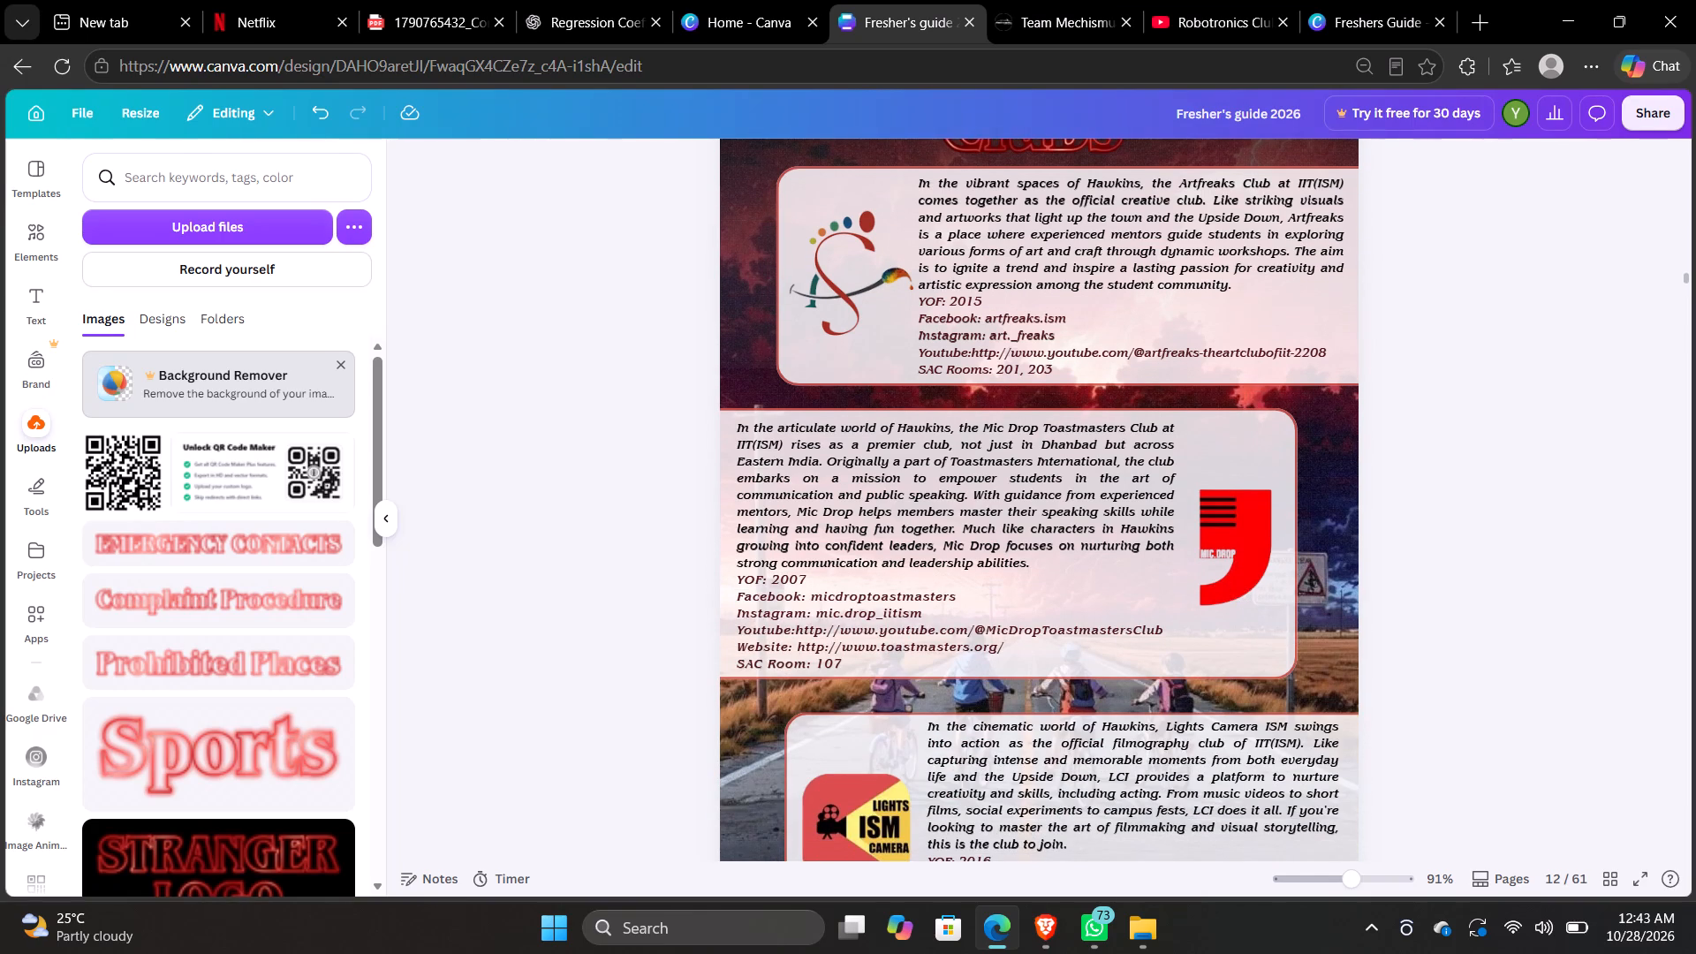
pyautogui.scroll(-4, 1481, 476)
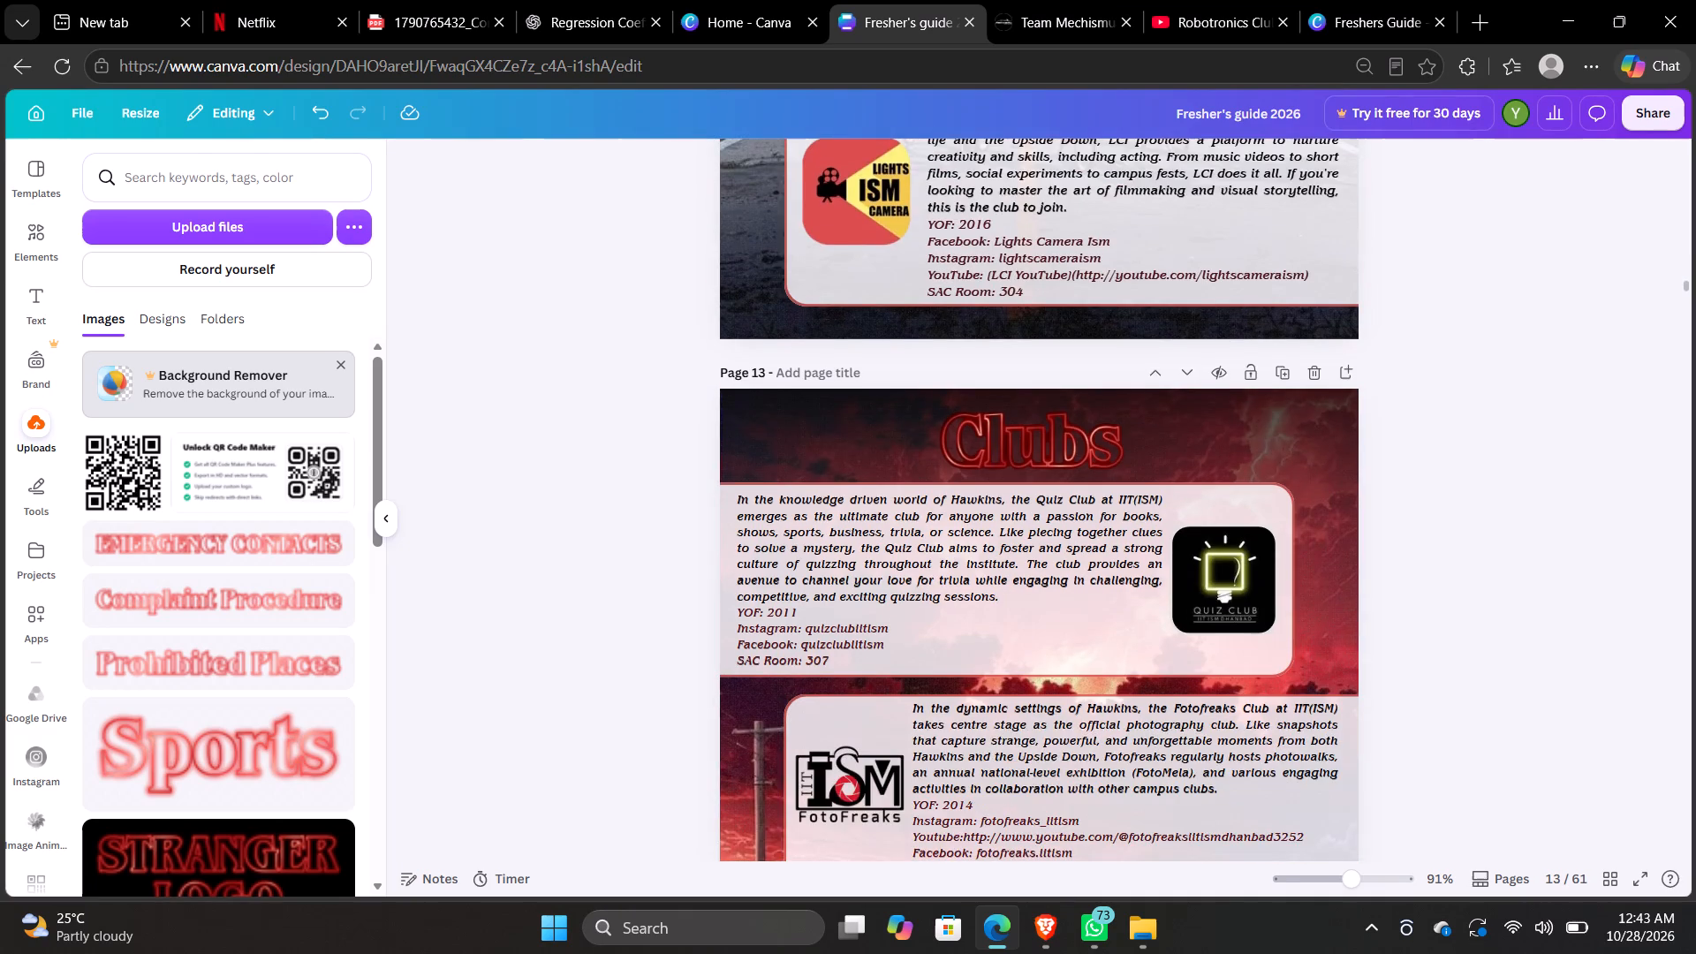
pyautogui.scroll(-3, 1481, 476)
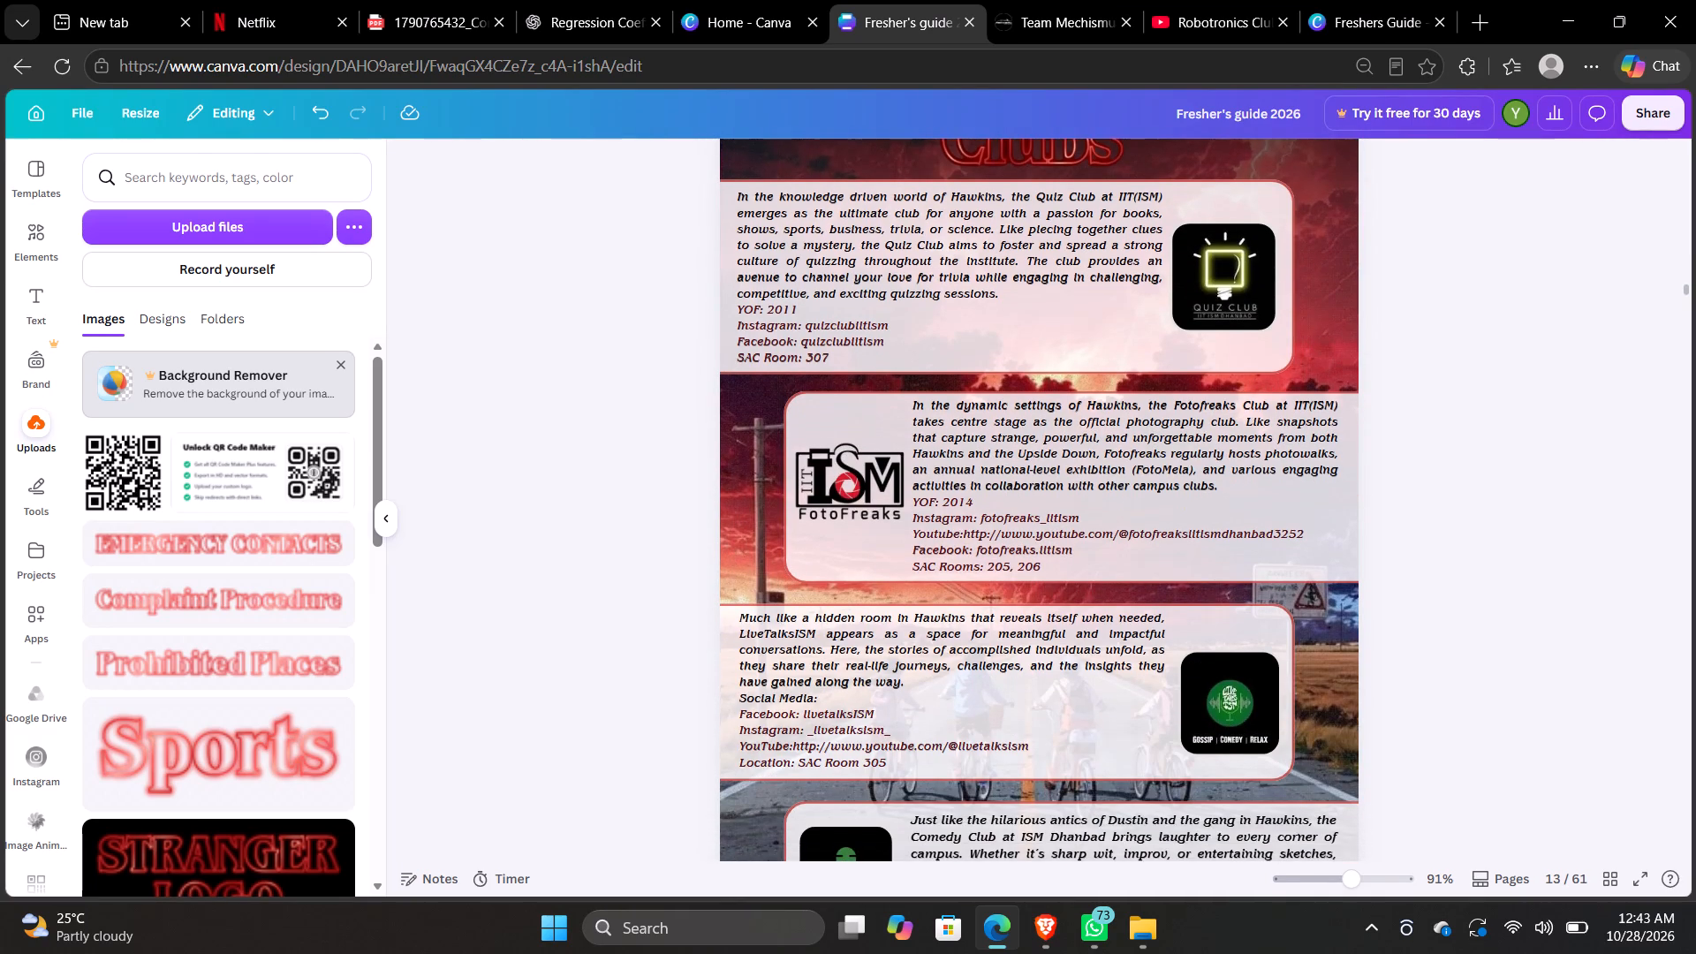
pyautogui.scroll(-1, 1481, 476)
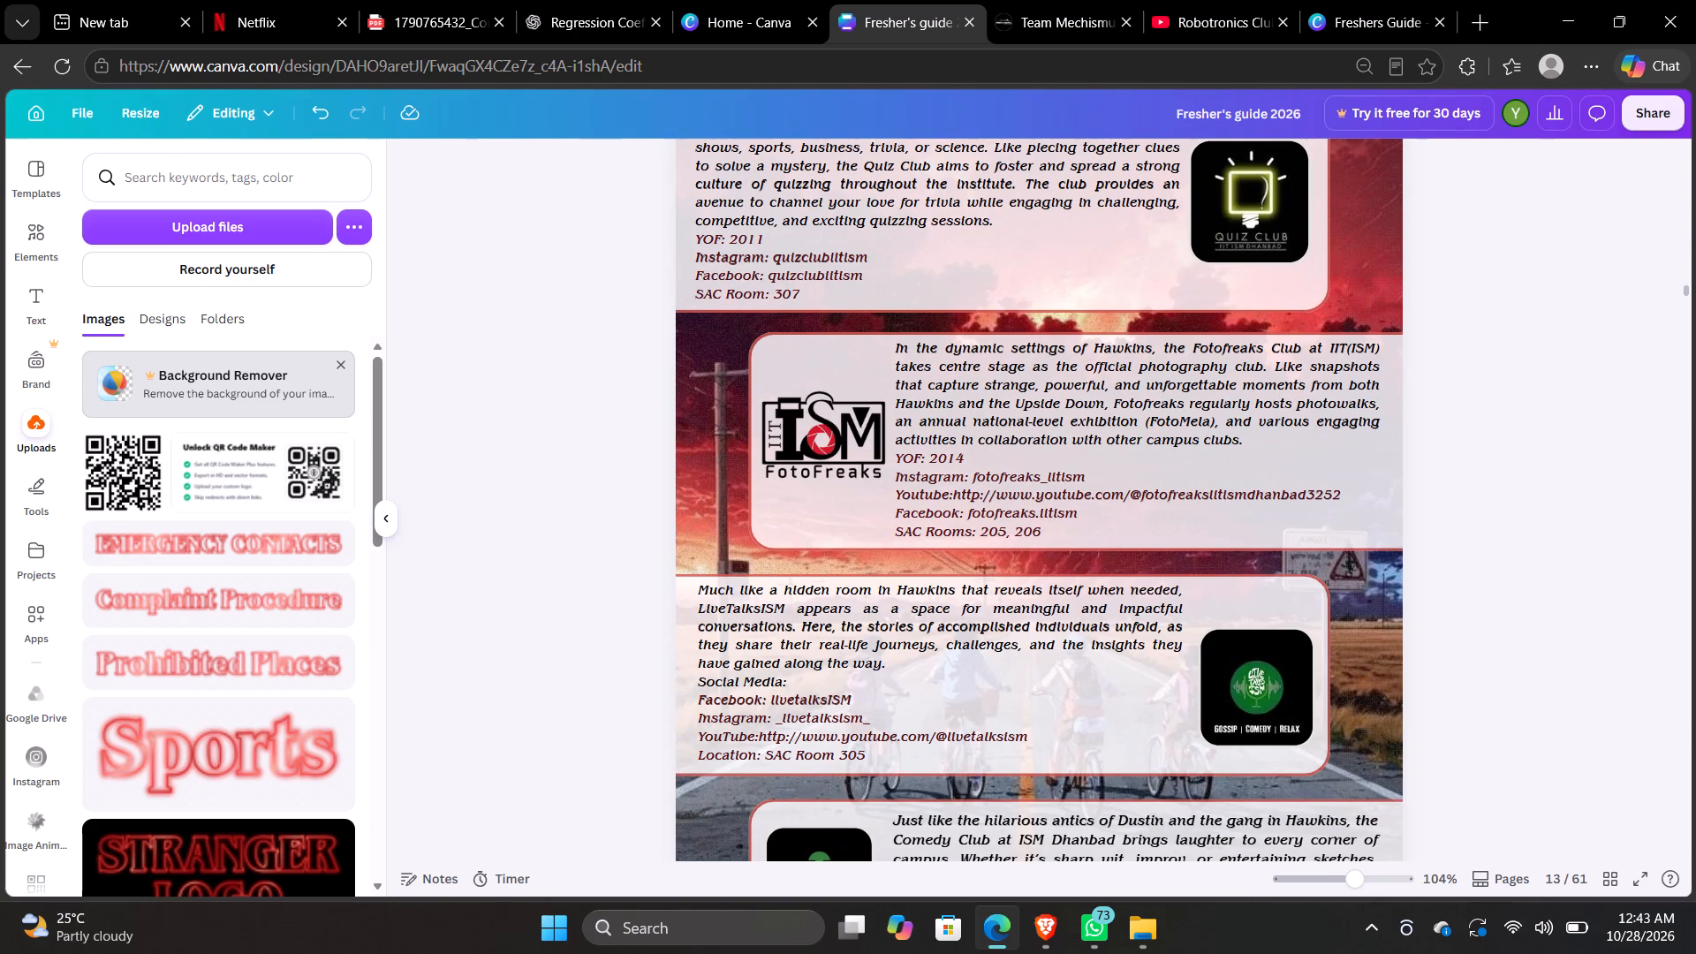
pyautogui.scroll(-5, 1481, 476)
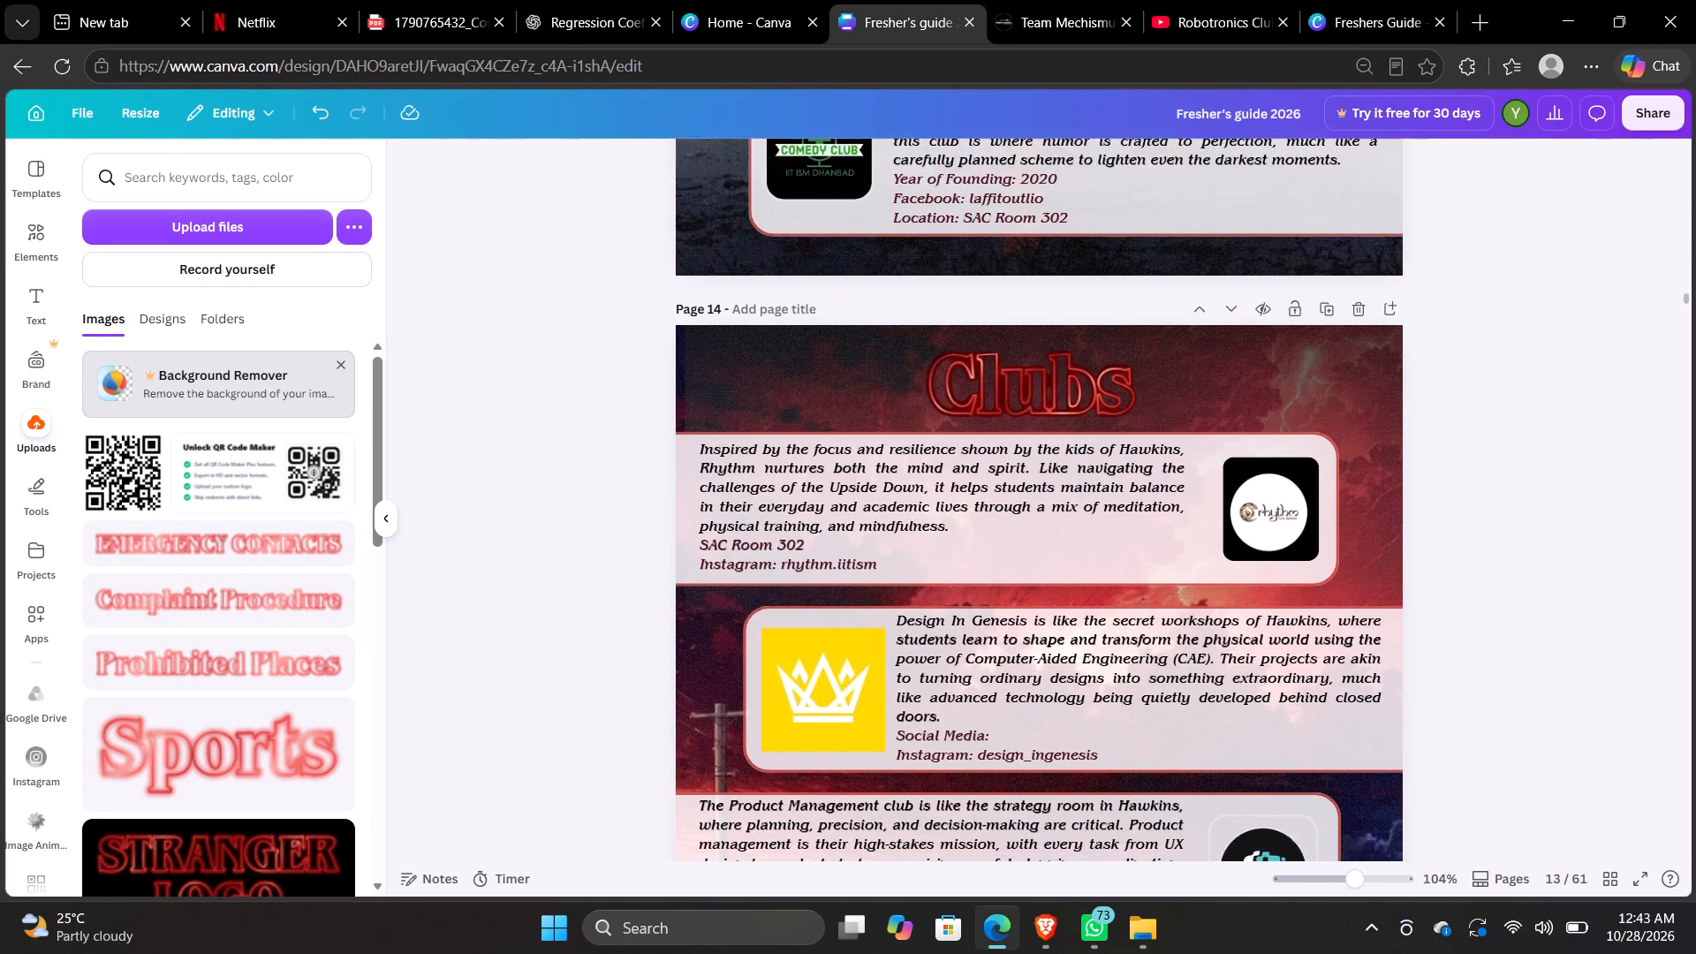
# Review the page 14 club entries, from Rhythm and Design In Genesis through Product Management, Mathematics Club and Astitva.
pyautogui.scroll(-1, 1481, 476)
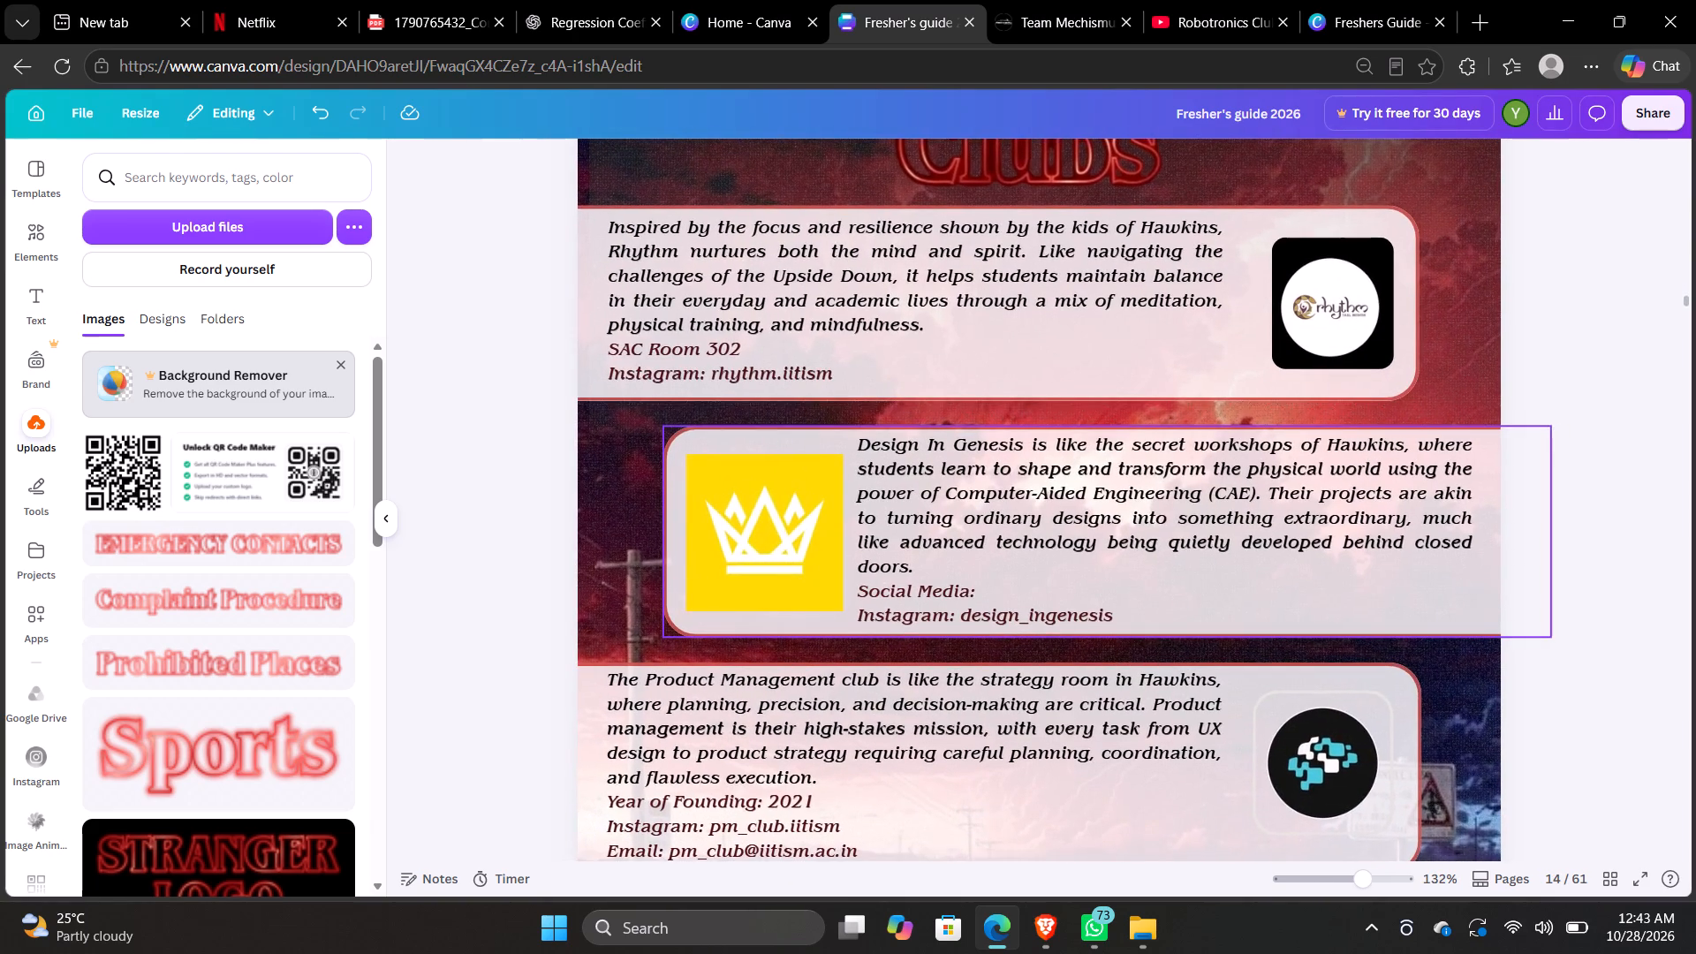
pyautogui.scroll(-3, 1481, 476)
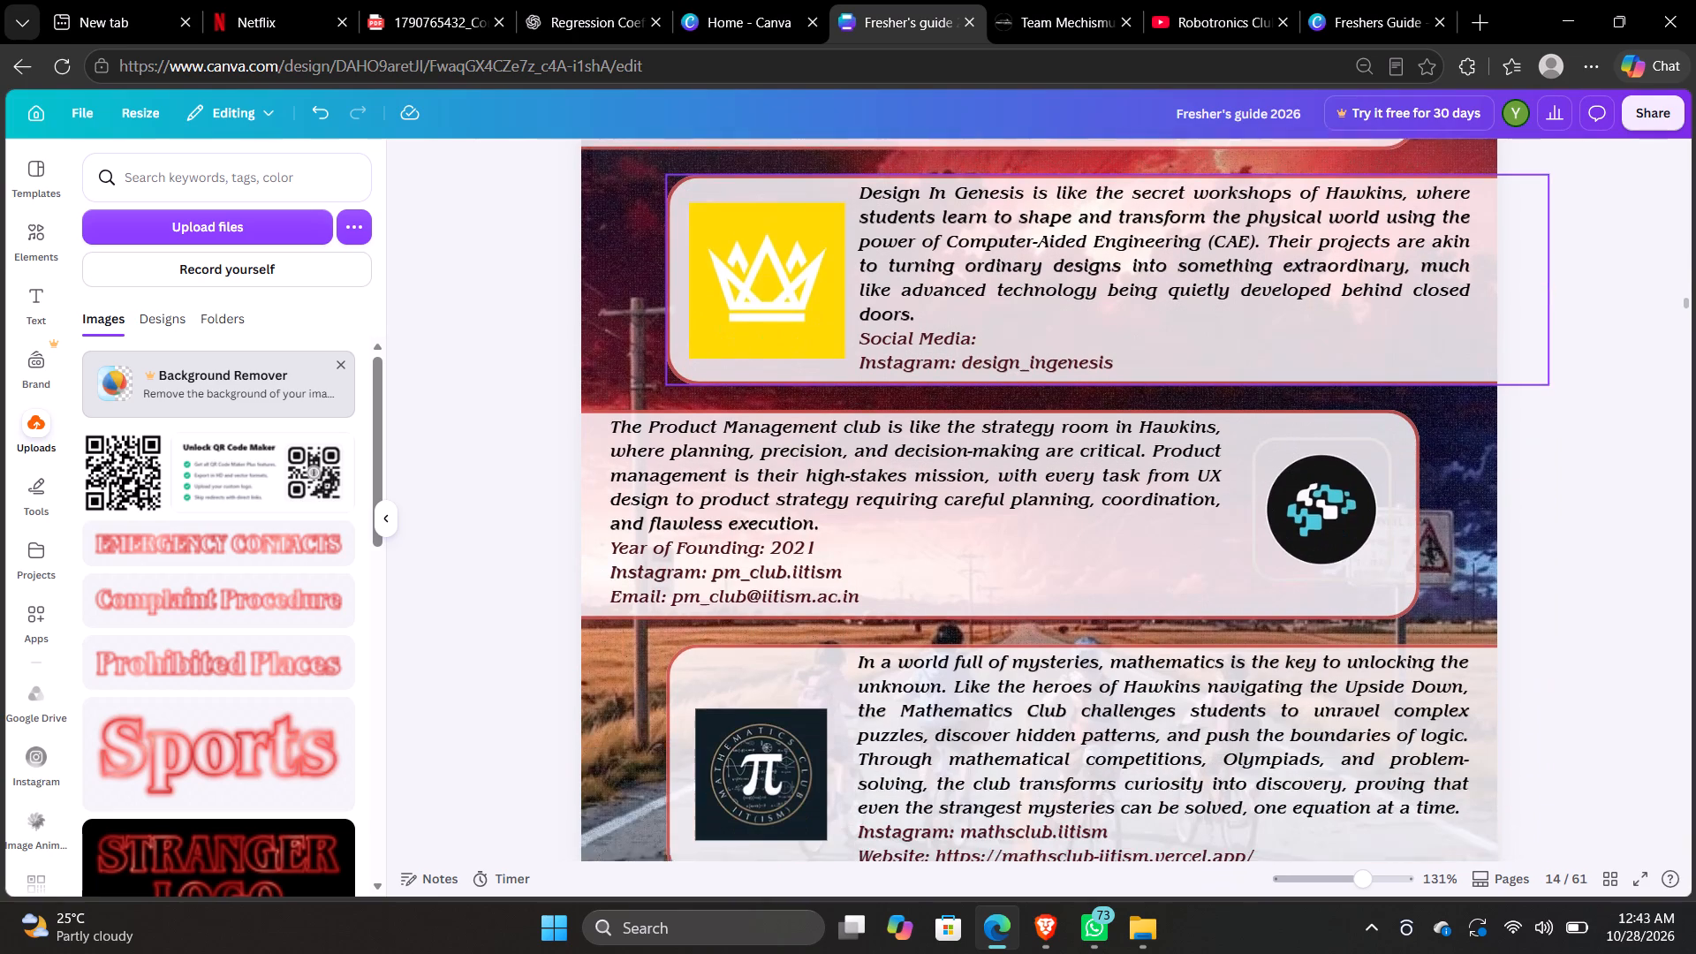
pyautogui.scroll(-3, 1481, 476)
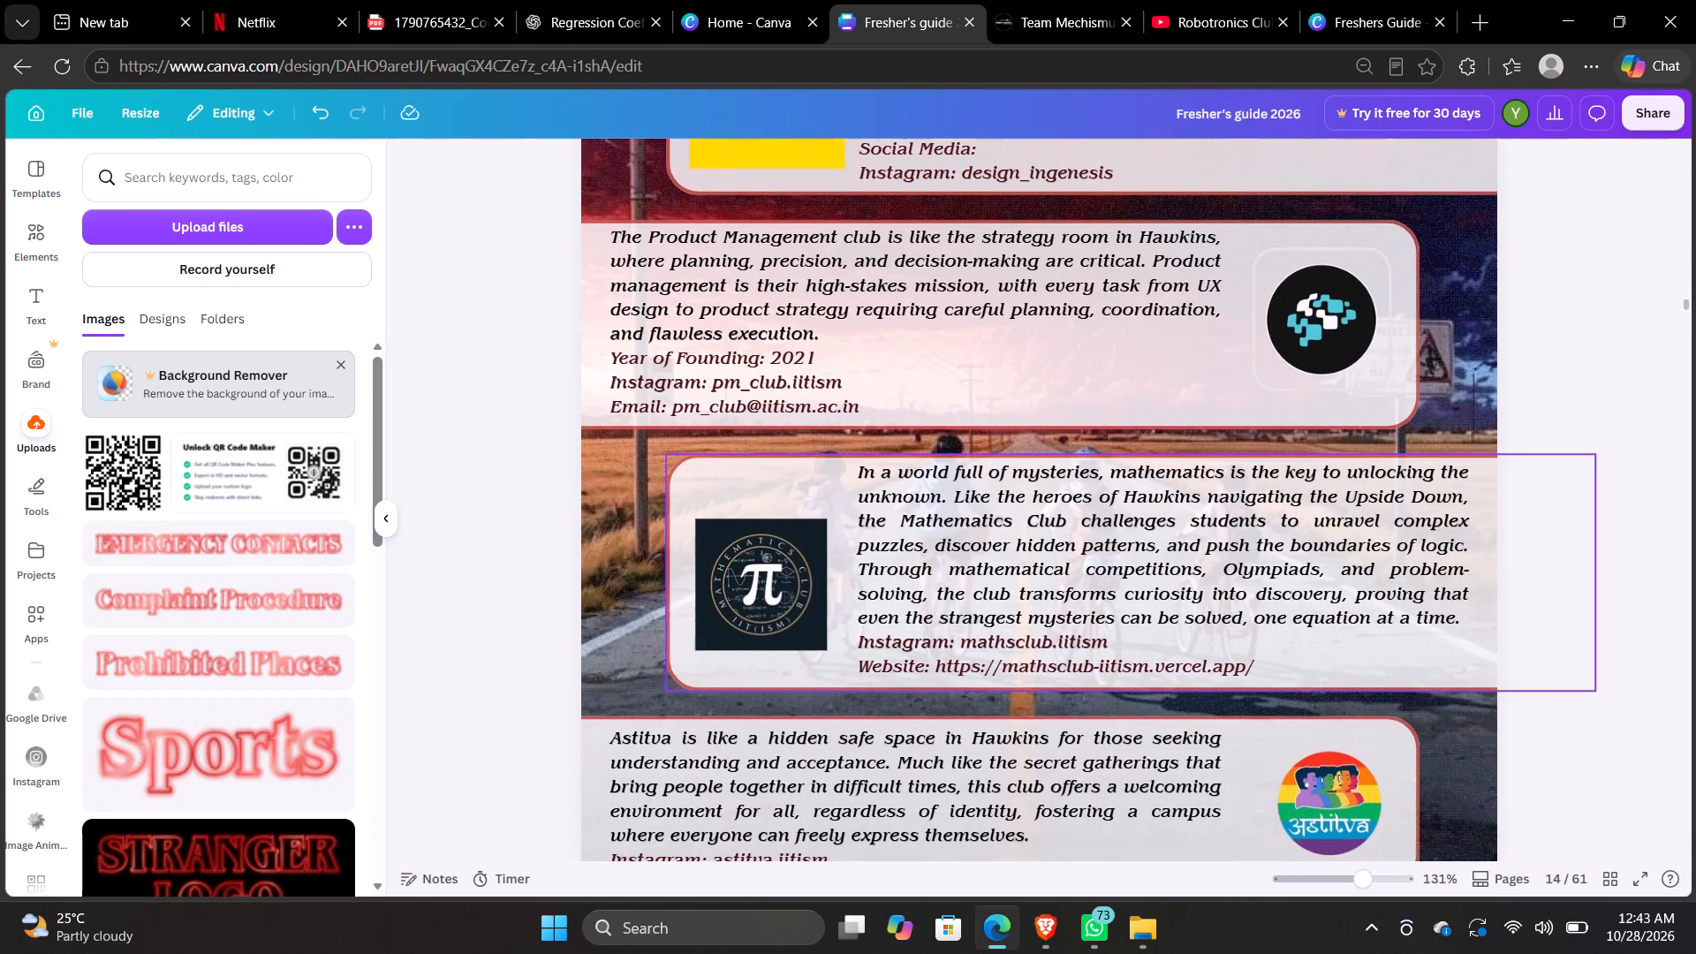
pyautogui.scroll(-6, 1481, 476)
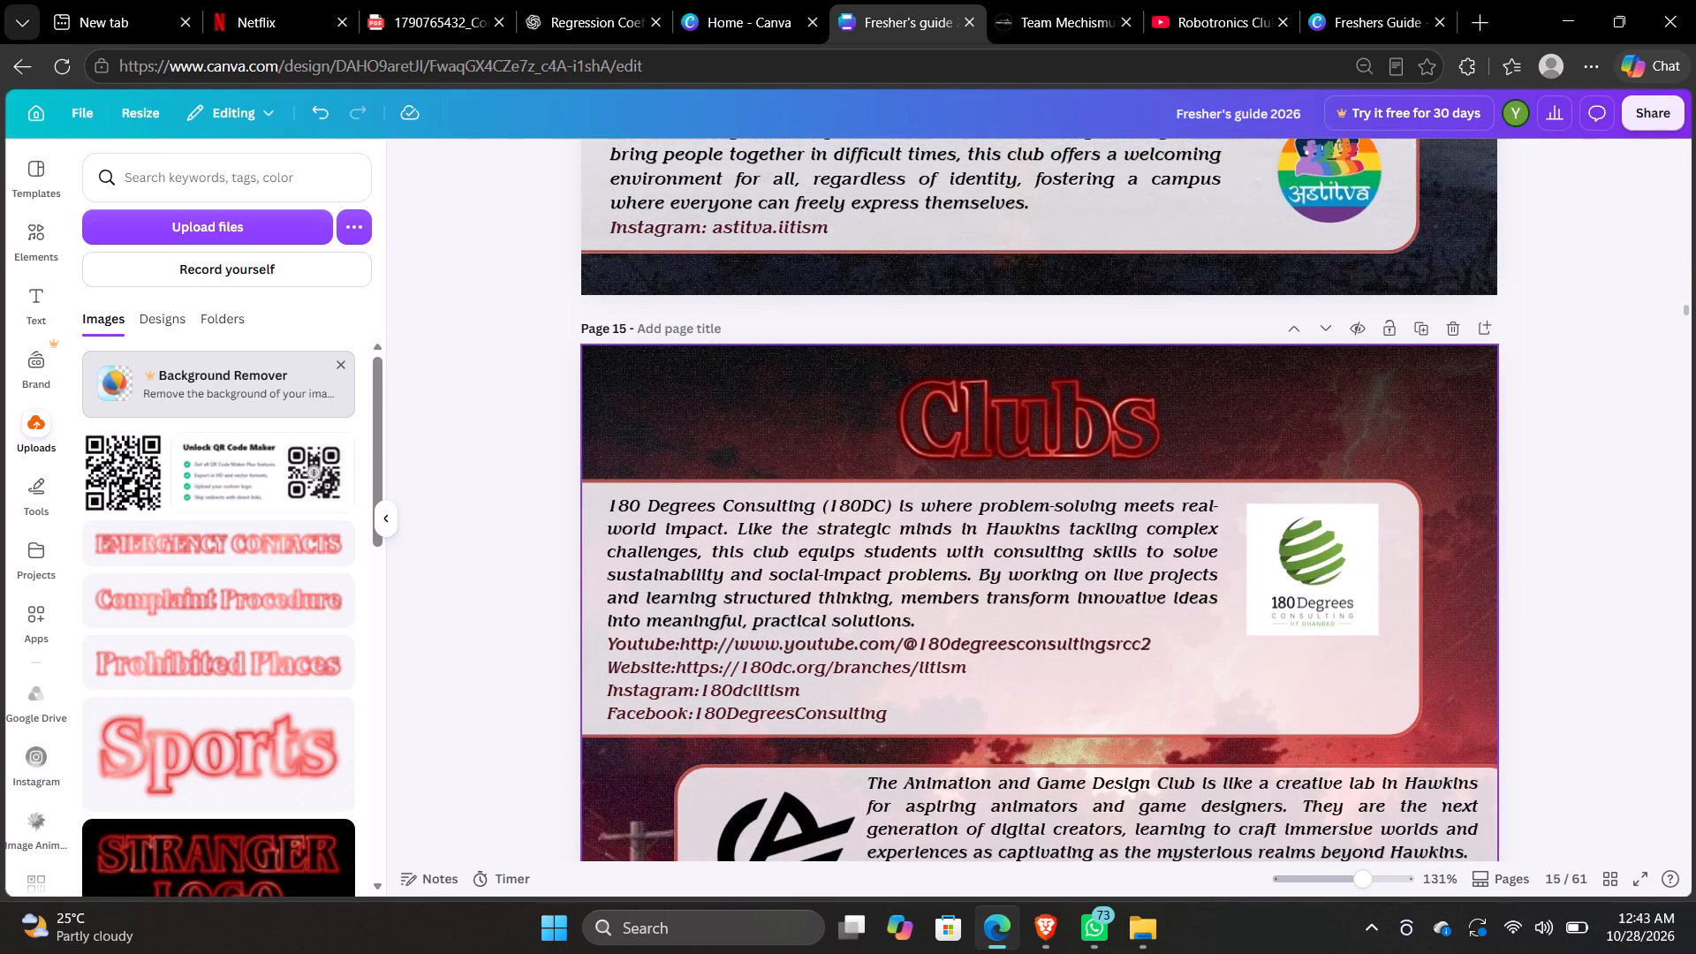
# Examine the page 15 club entries, from 180 Degrees Consulting to Udaan, including descriptions, logos and contact links.
pyautogui.scroll(-3, 1481, 476)
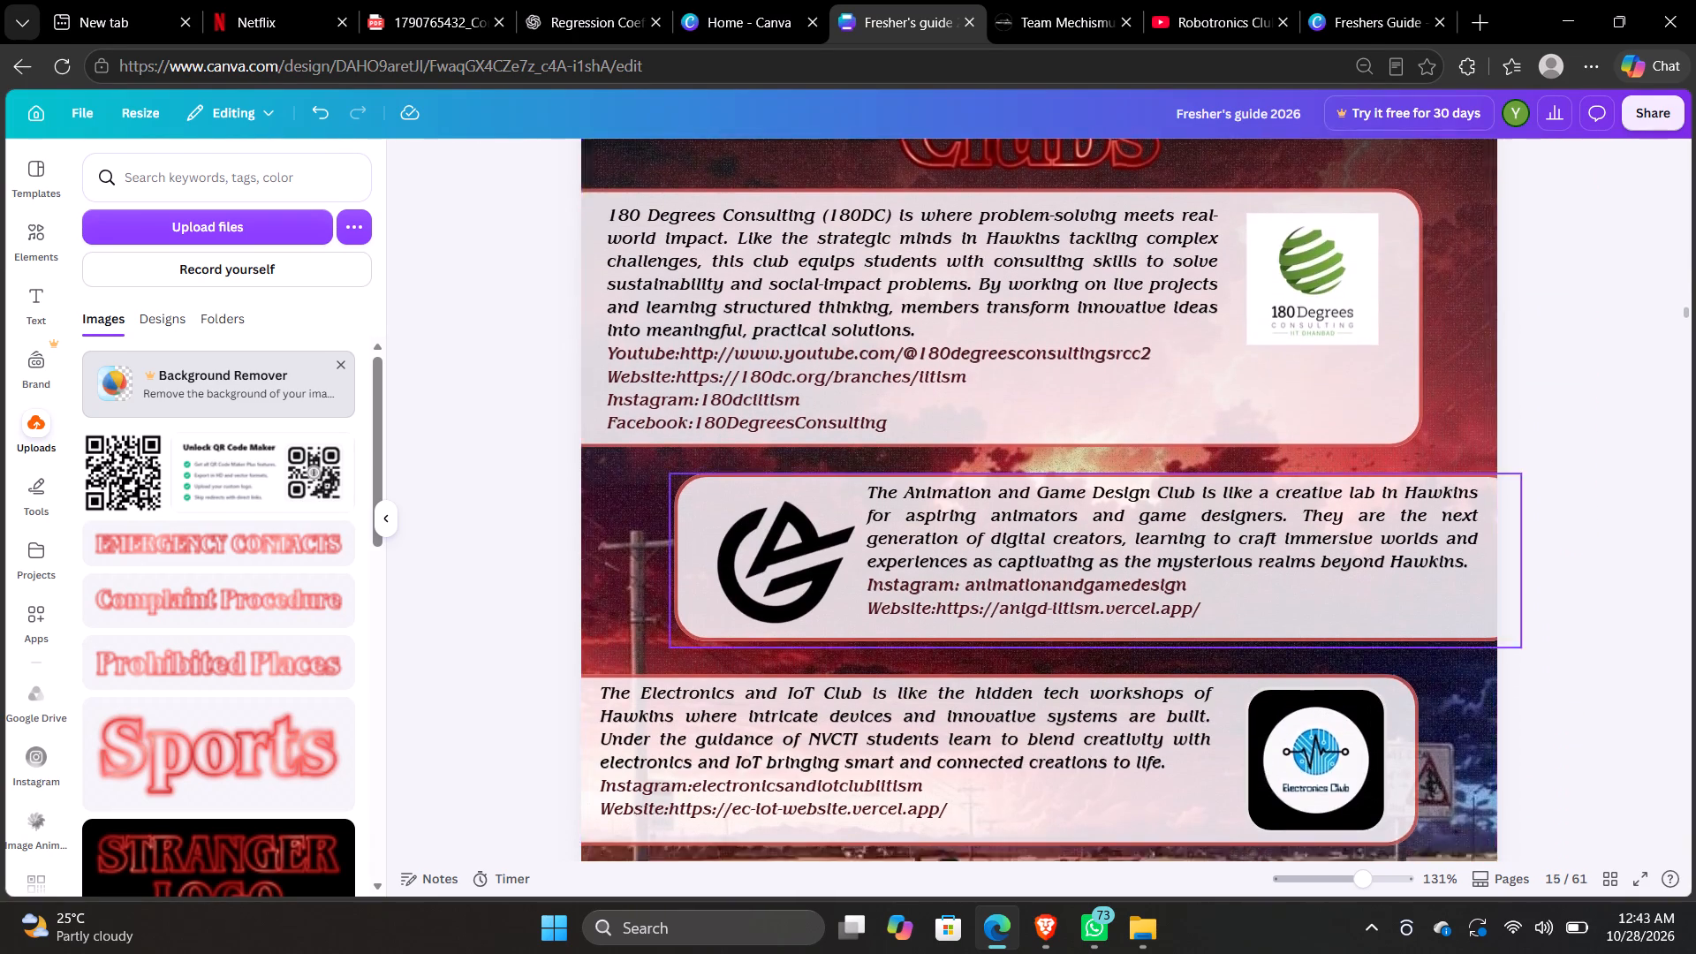
pyautogui.scroll(-3, 1481, 476)
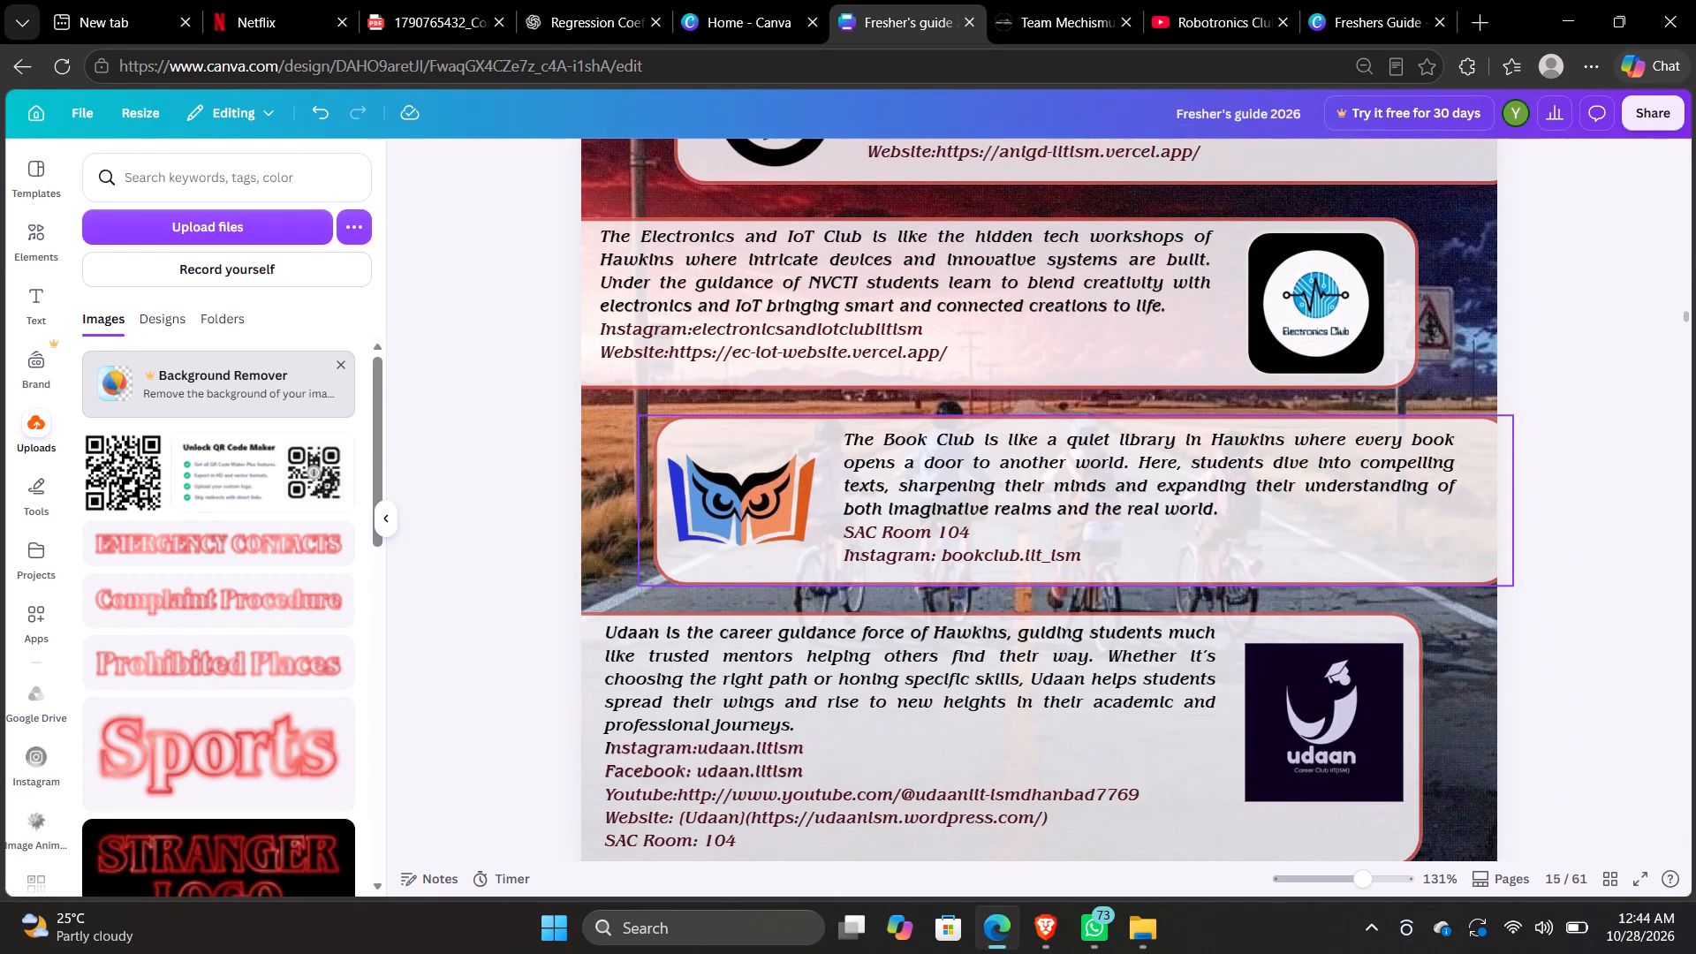
pyautogui.scroll(-1, 1481, 476)
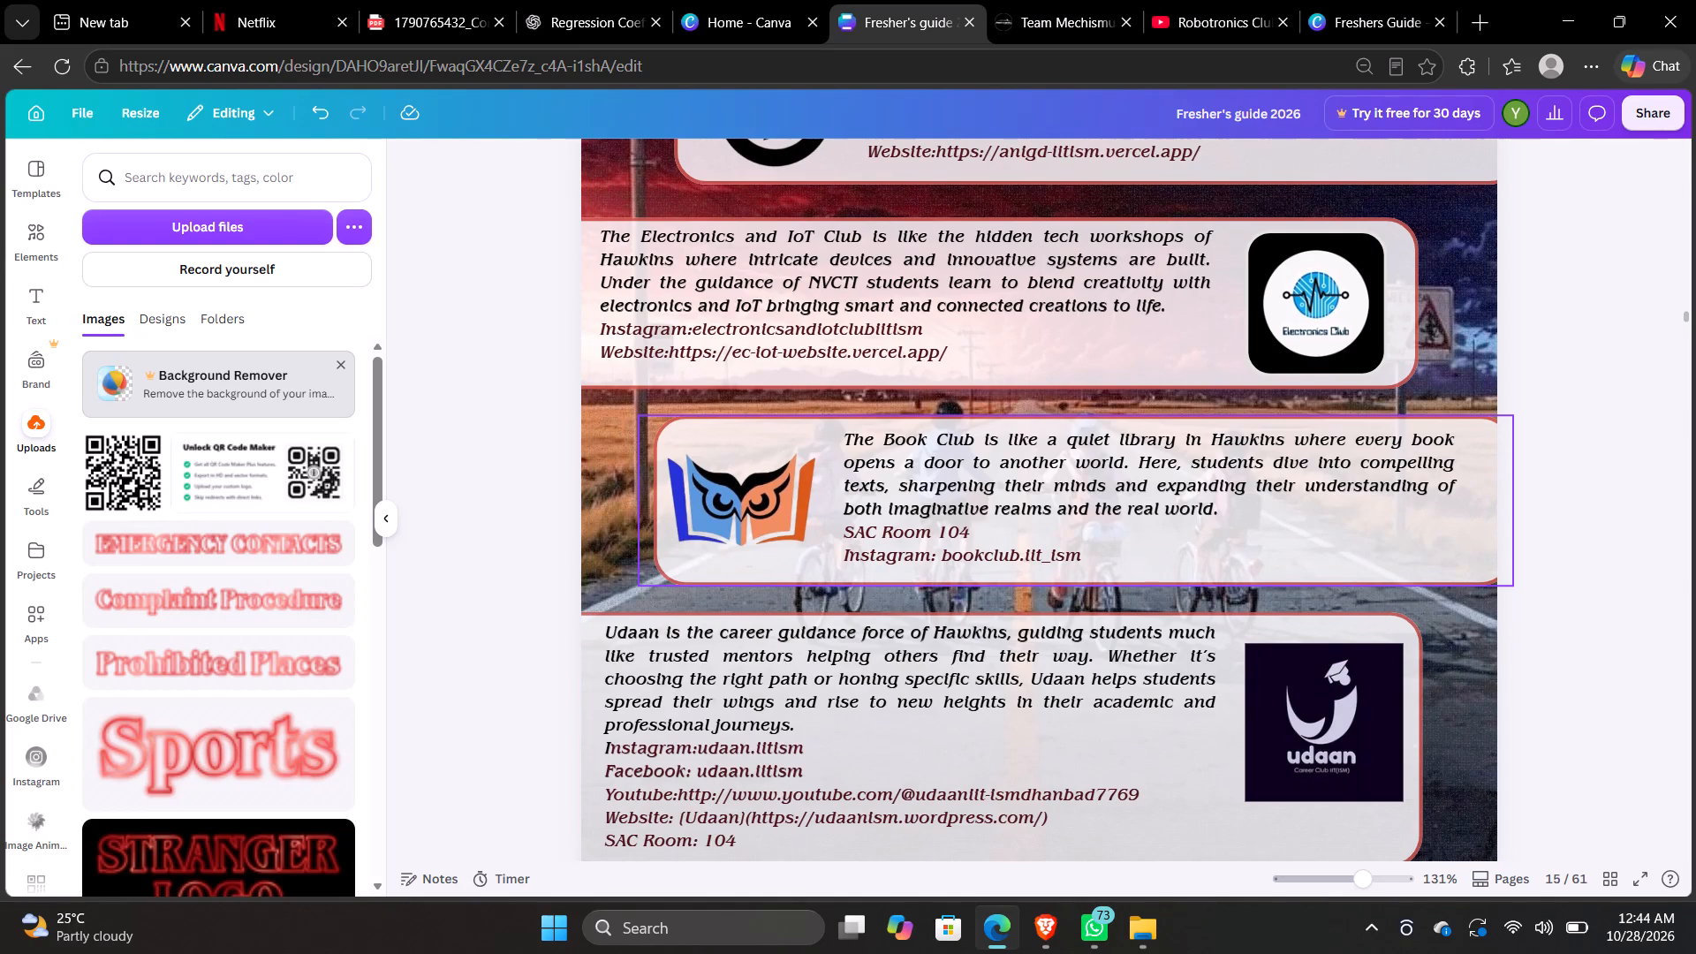
pyautogui.scroll(-2, 1481, 476)
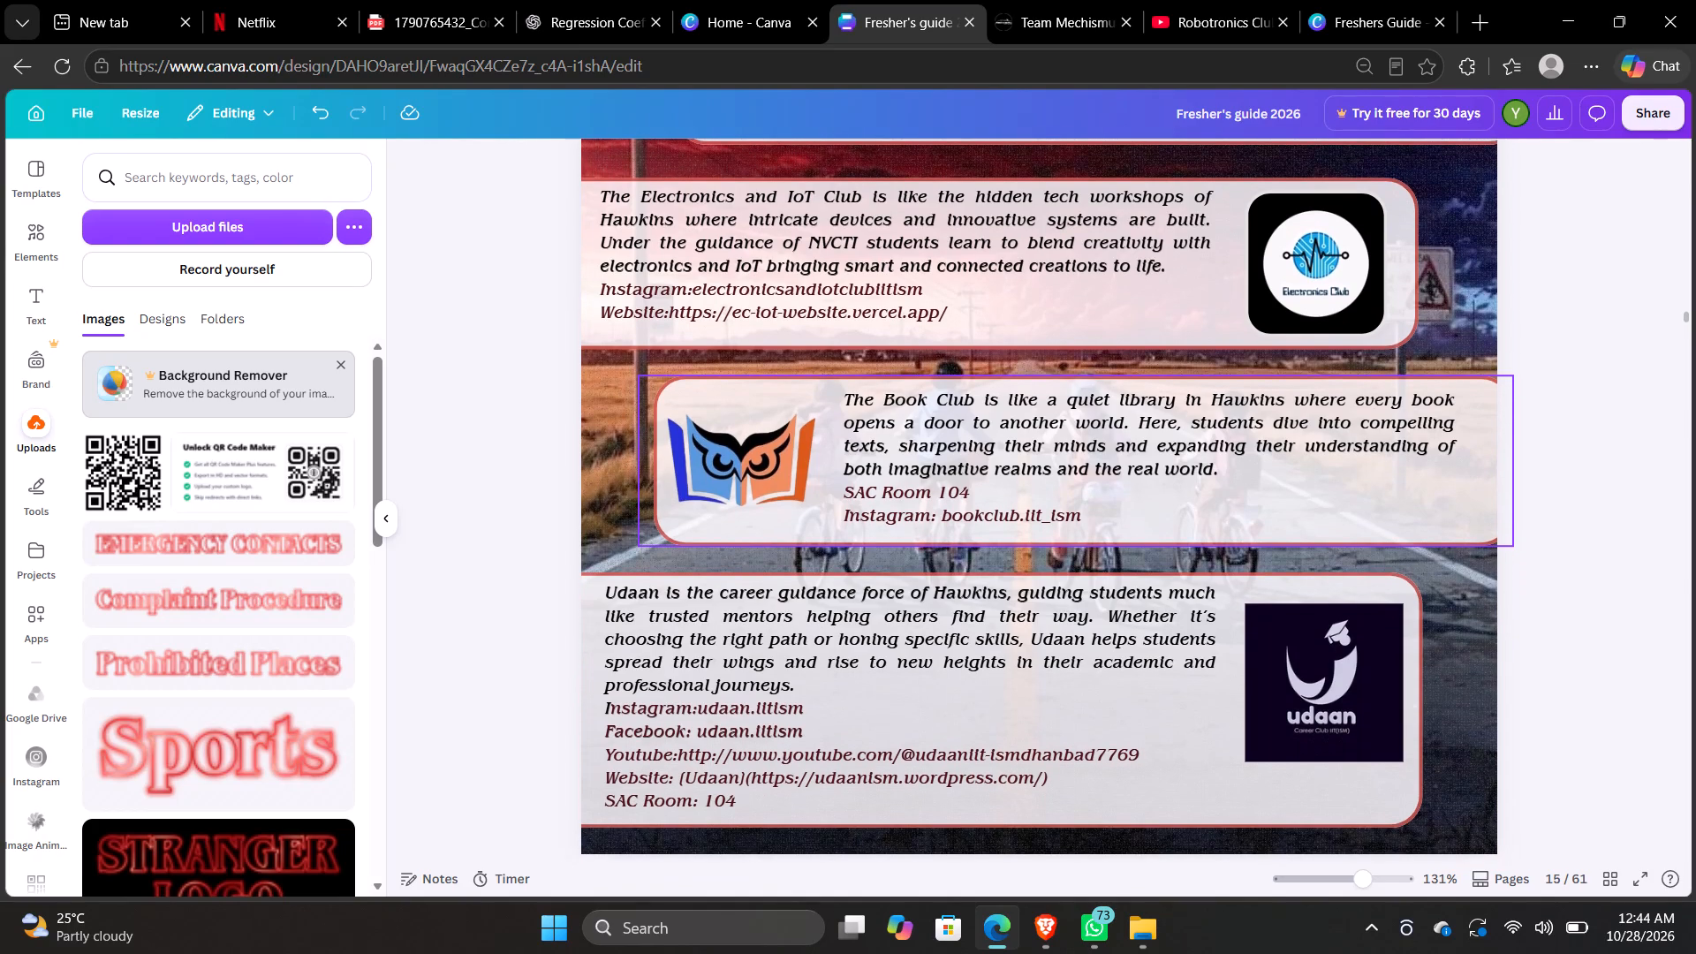
pyautogui.scroll(-1, 1481, 476)
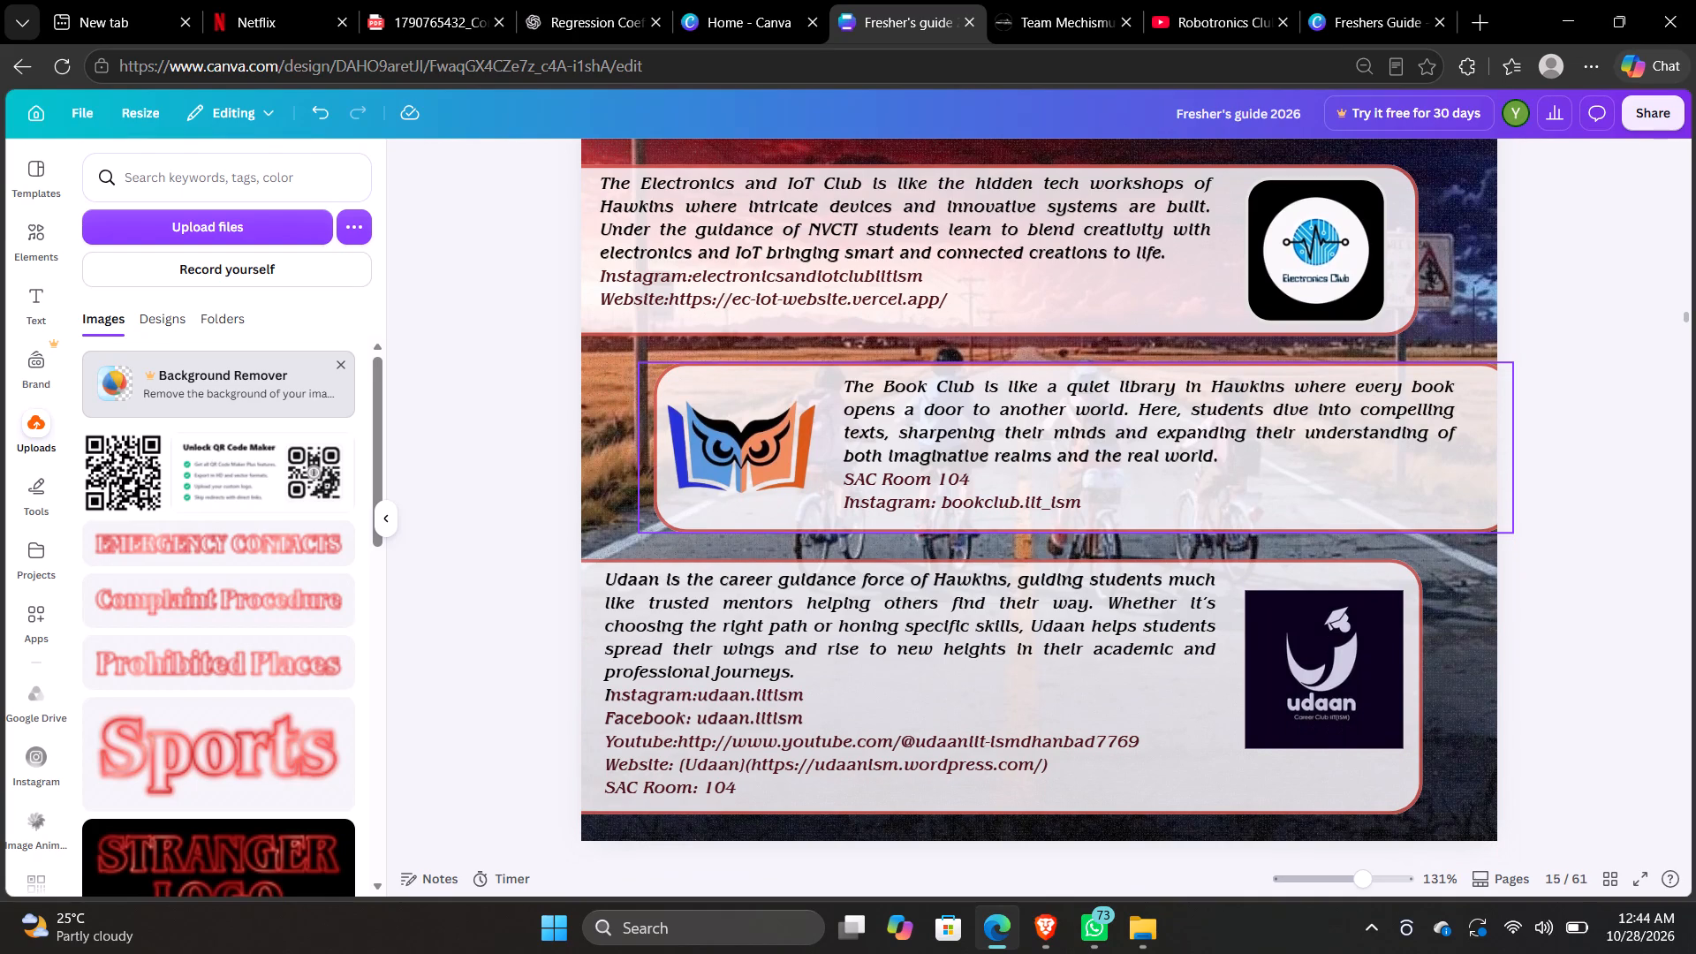
# Look through the remaining Clubs entries on pages 16 to 18, from BFX Prism to CodeISM.
pyautogui.scroll(-5, 1481, 476)
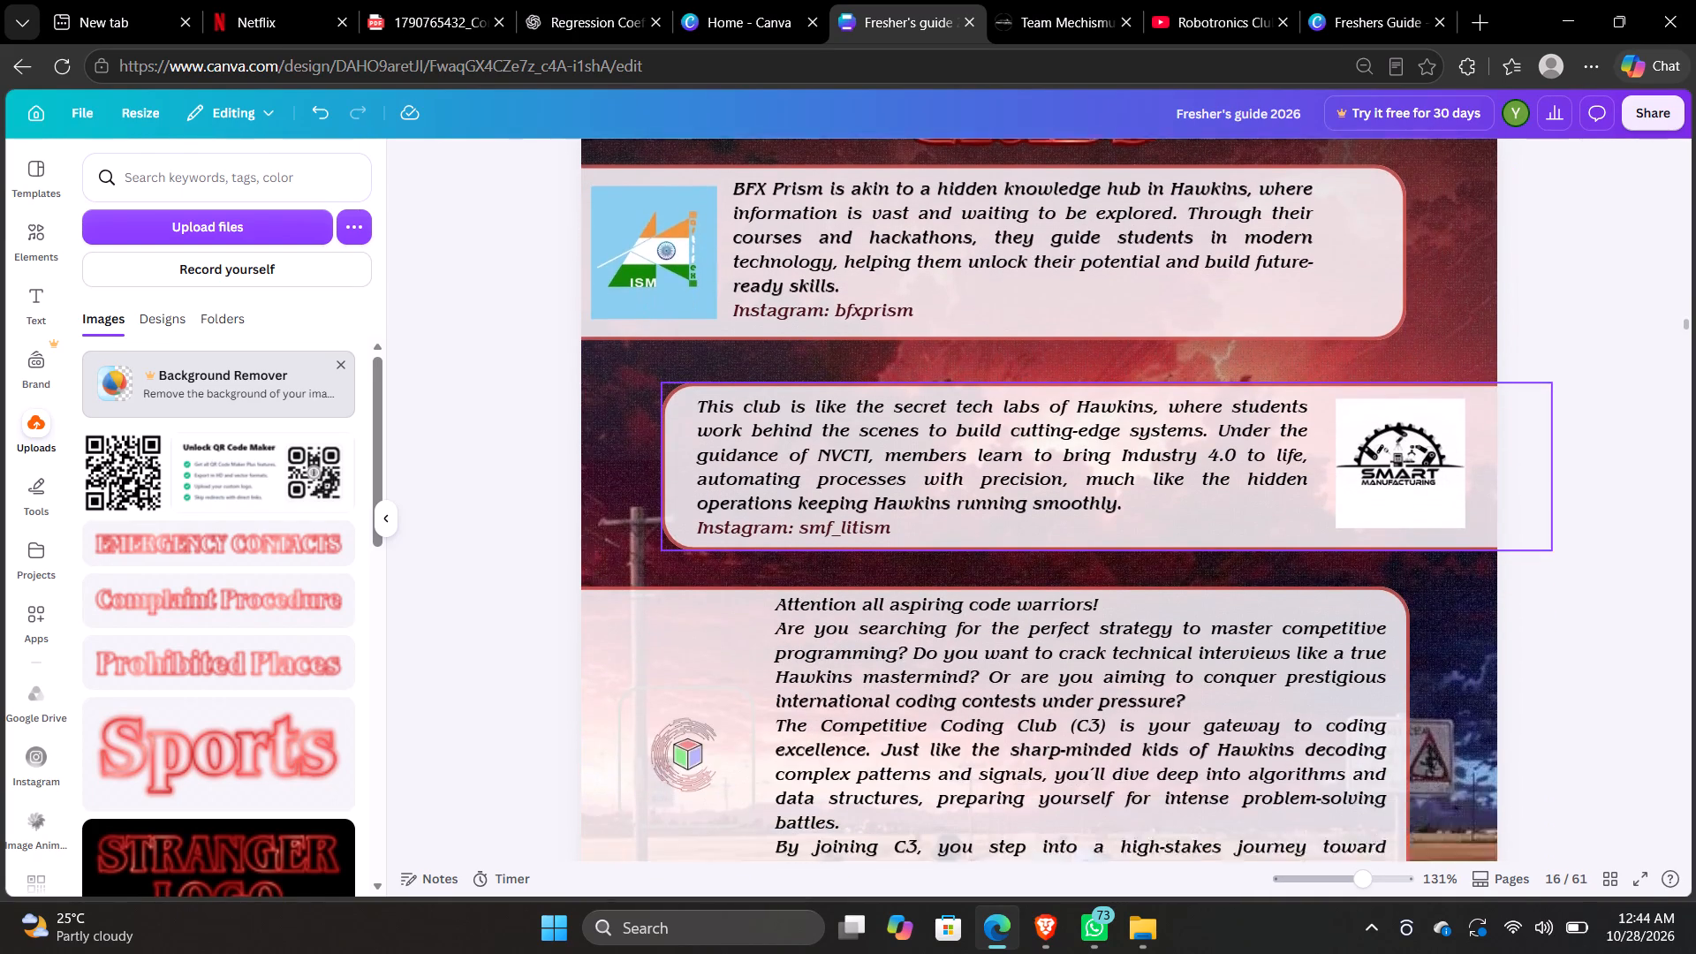
pyautogui.scroll(-7, 1481, 476)
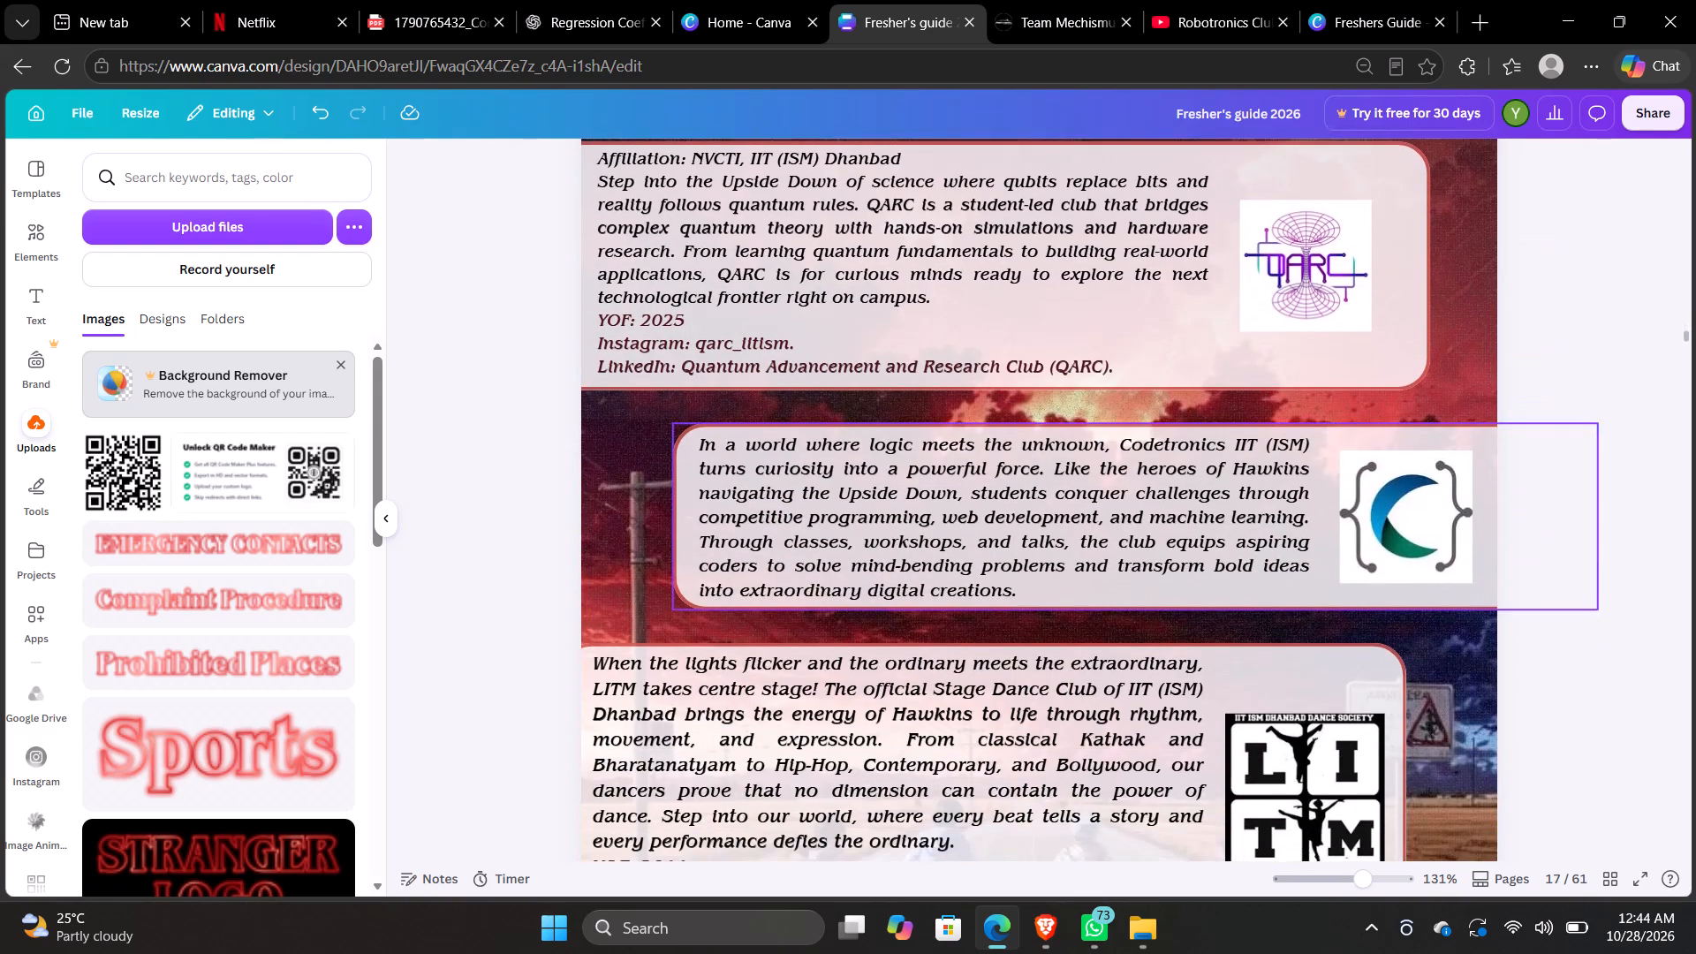
pyautogui.scroll(-2, 1481, 476)
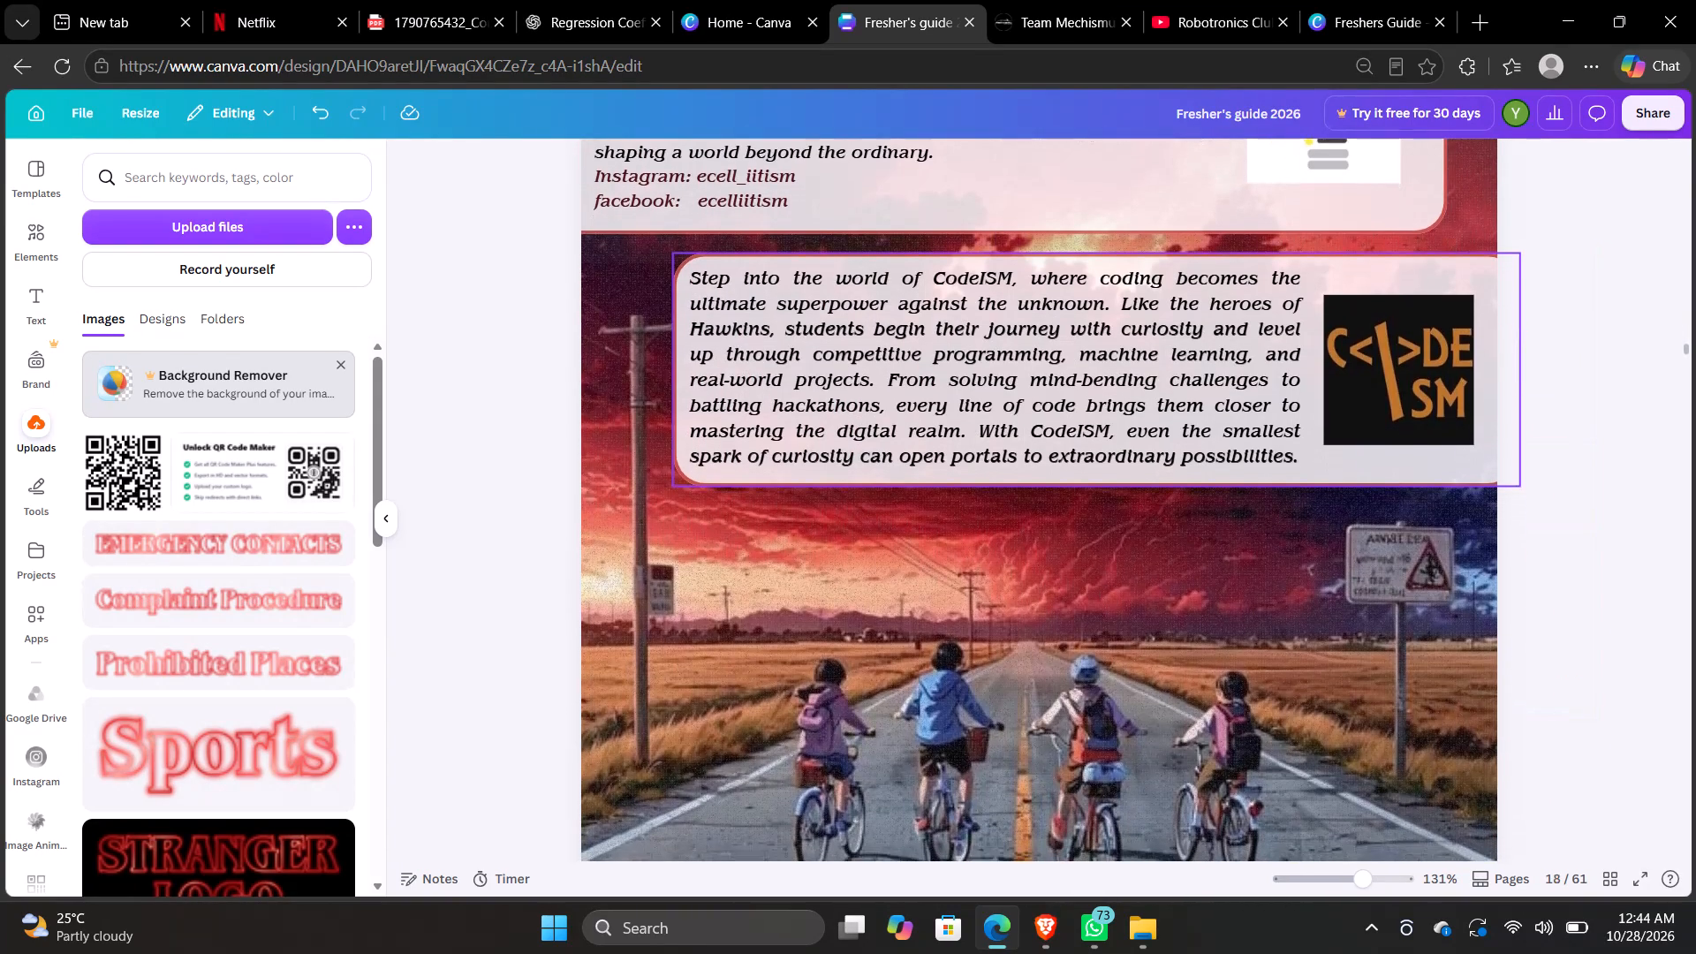
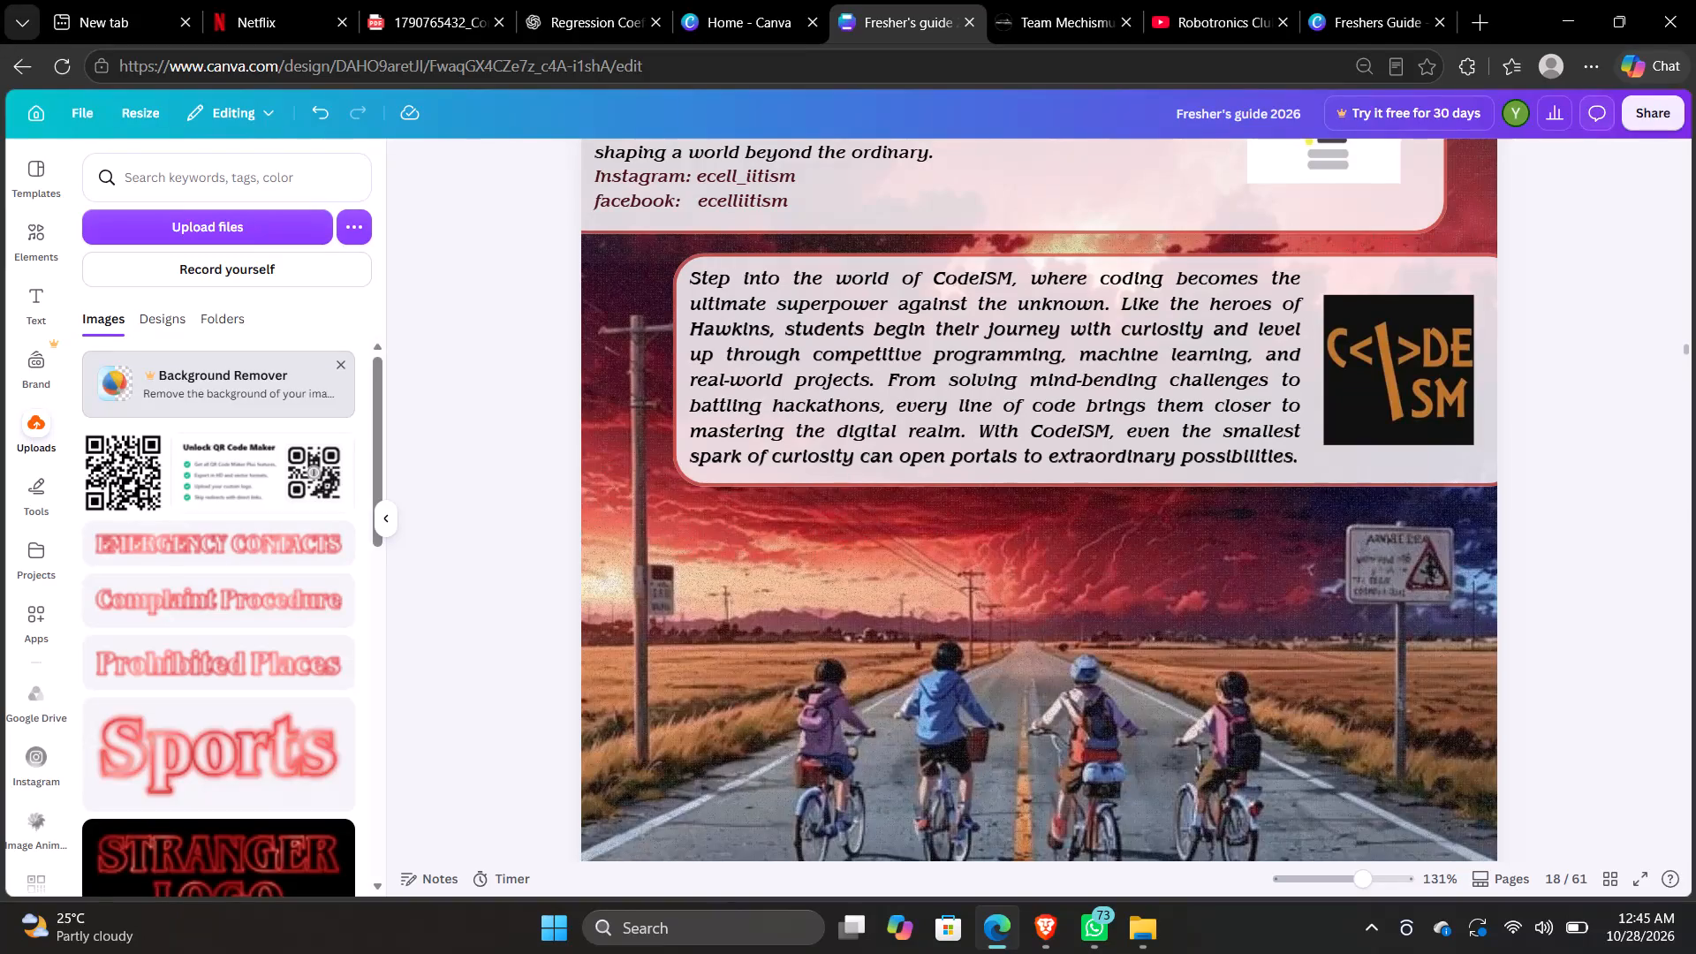
# Examine the page overview of the Fresher's guide 2026, from page 19 through the final pages, and return to page 18.
pyautogui.click(1639, 120)
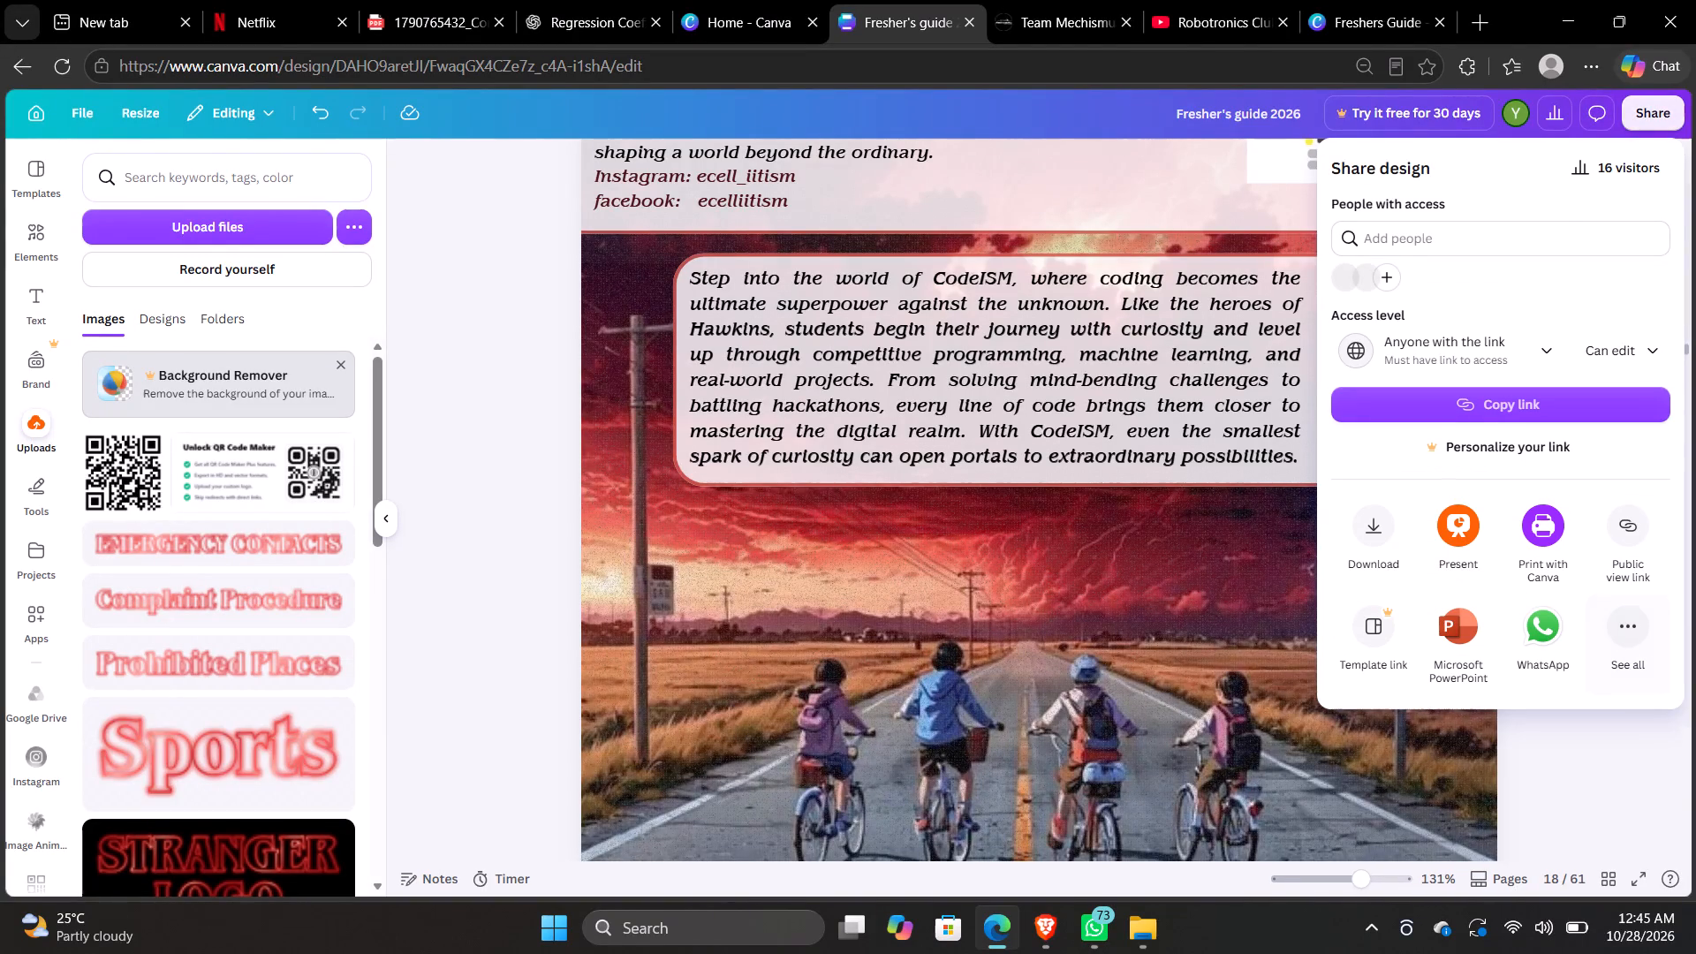
pyautogui.click(1601, 883)
pyautogui.click(1601, 883)
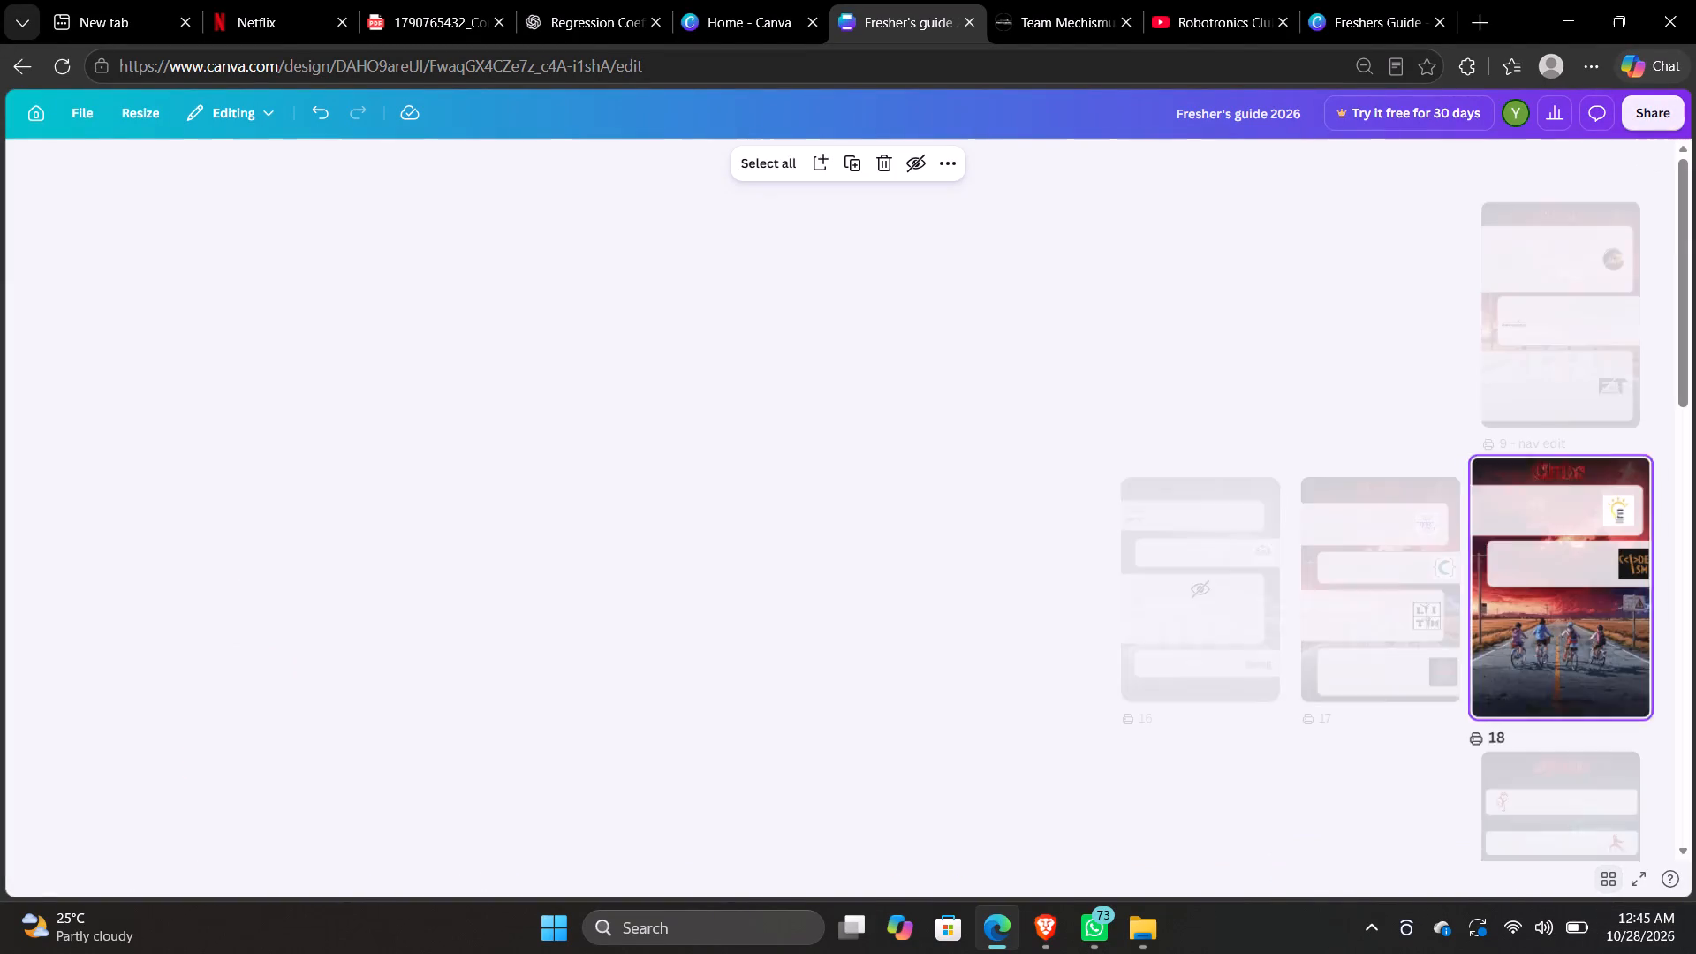
pyautogui.scroll(-10, 1204, 377)
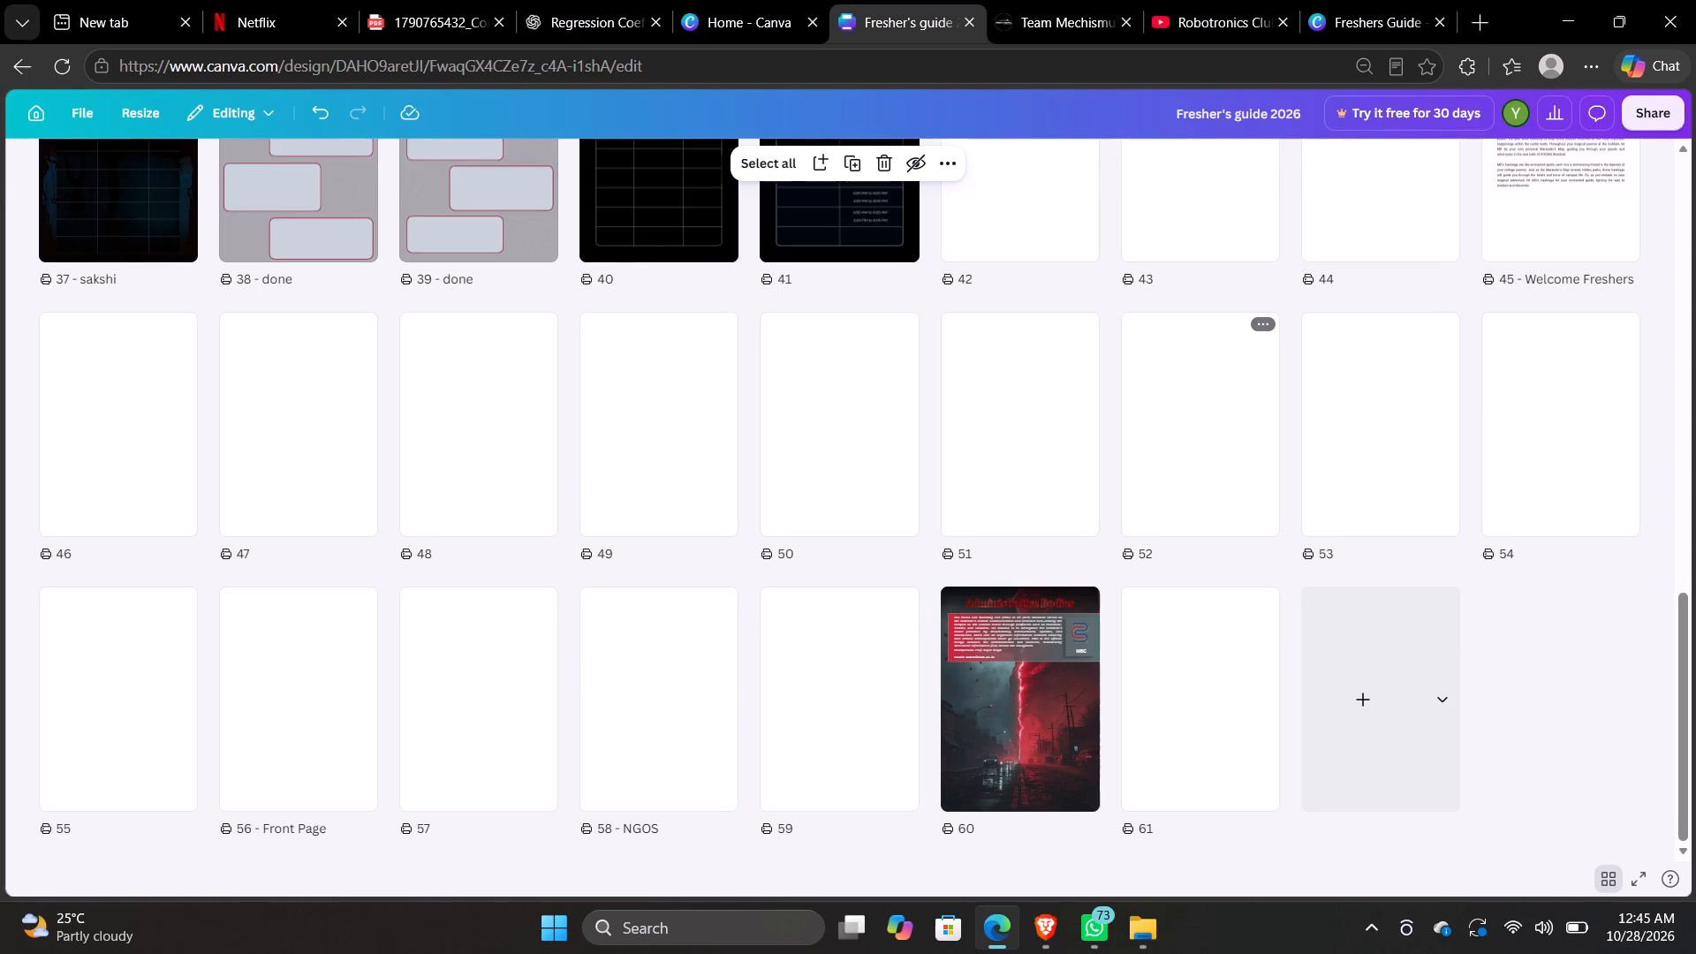
pyautogui.scroll(-1, 1204, 377)
pyautogui.scroll(3, 1204, 377)
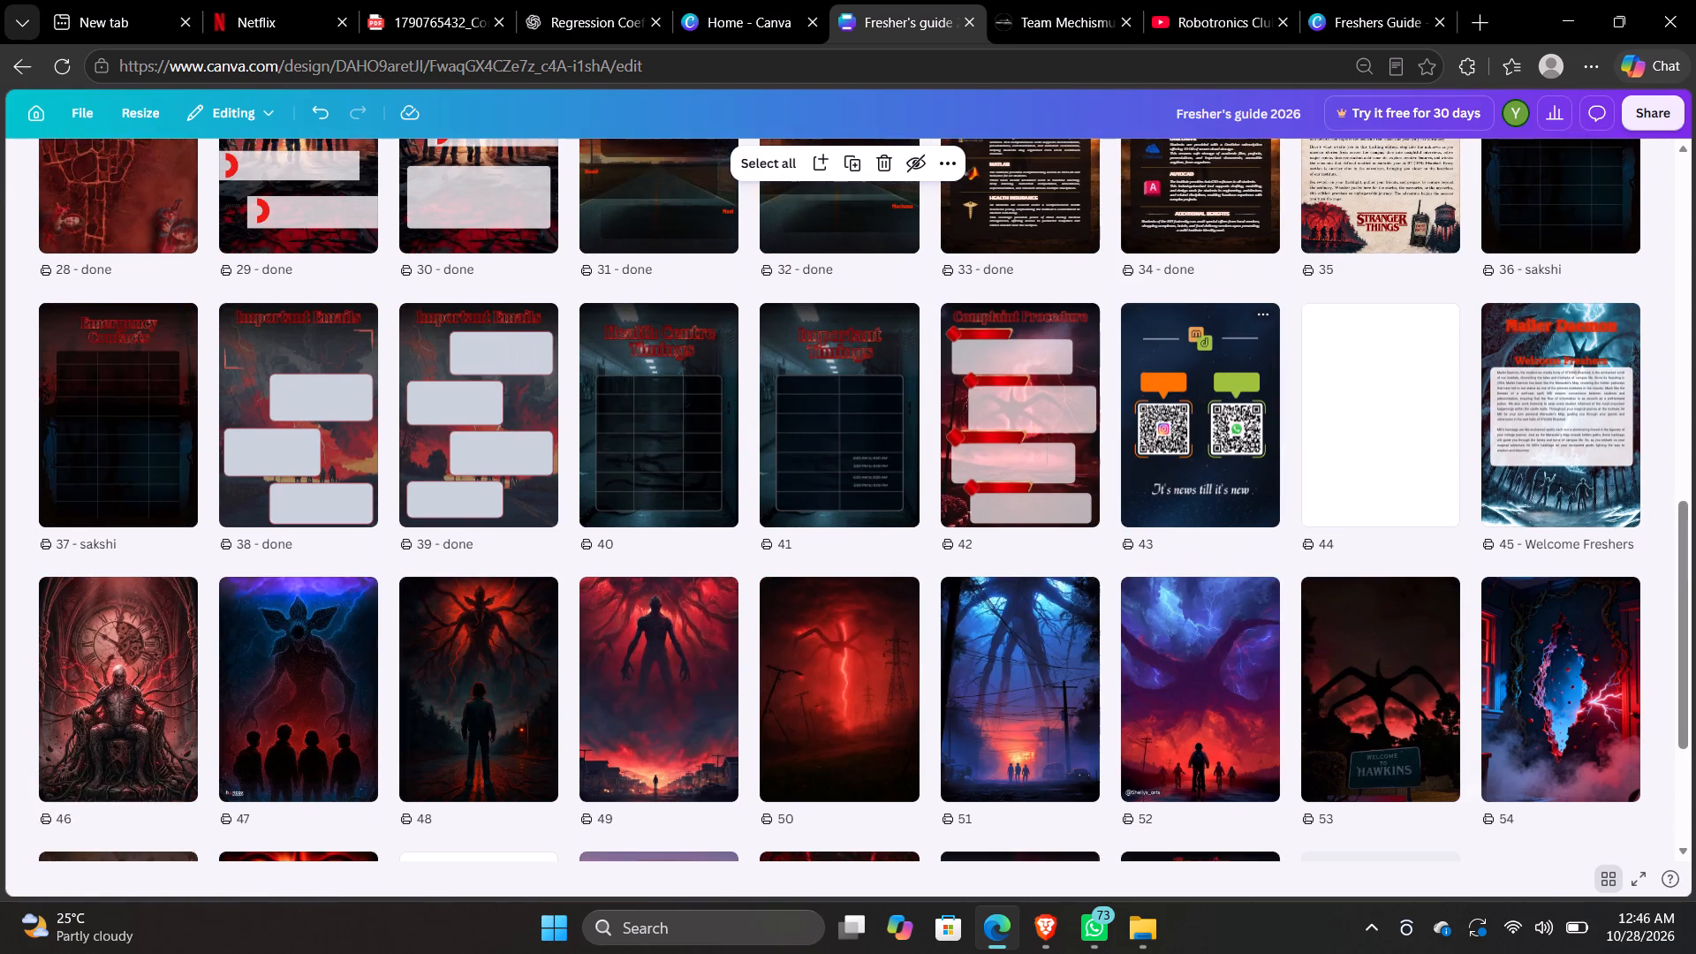
pyautogui.scroll(3, 1204, 377)
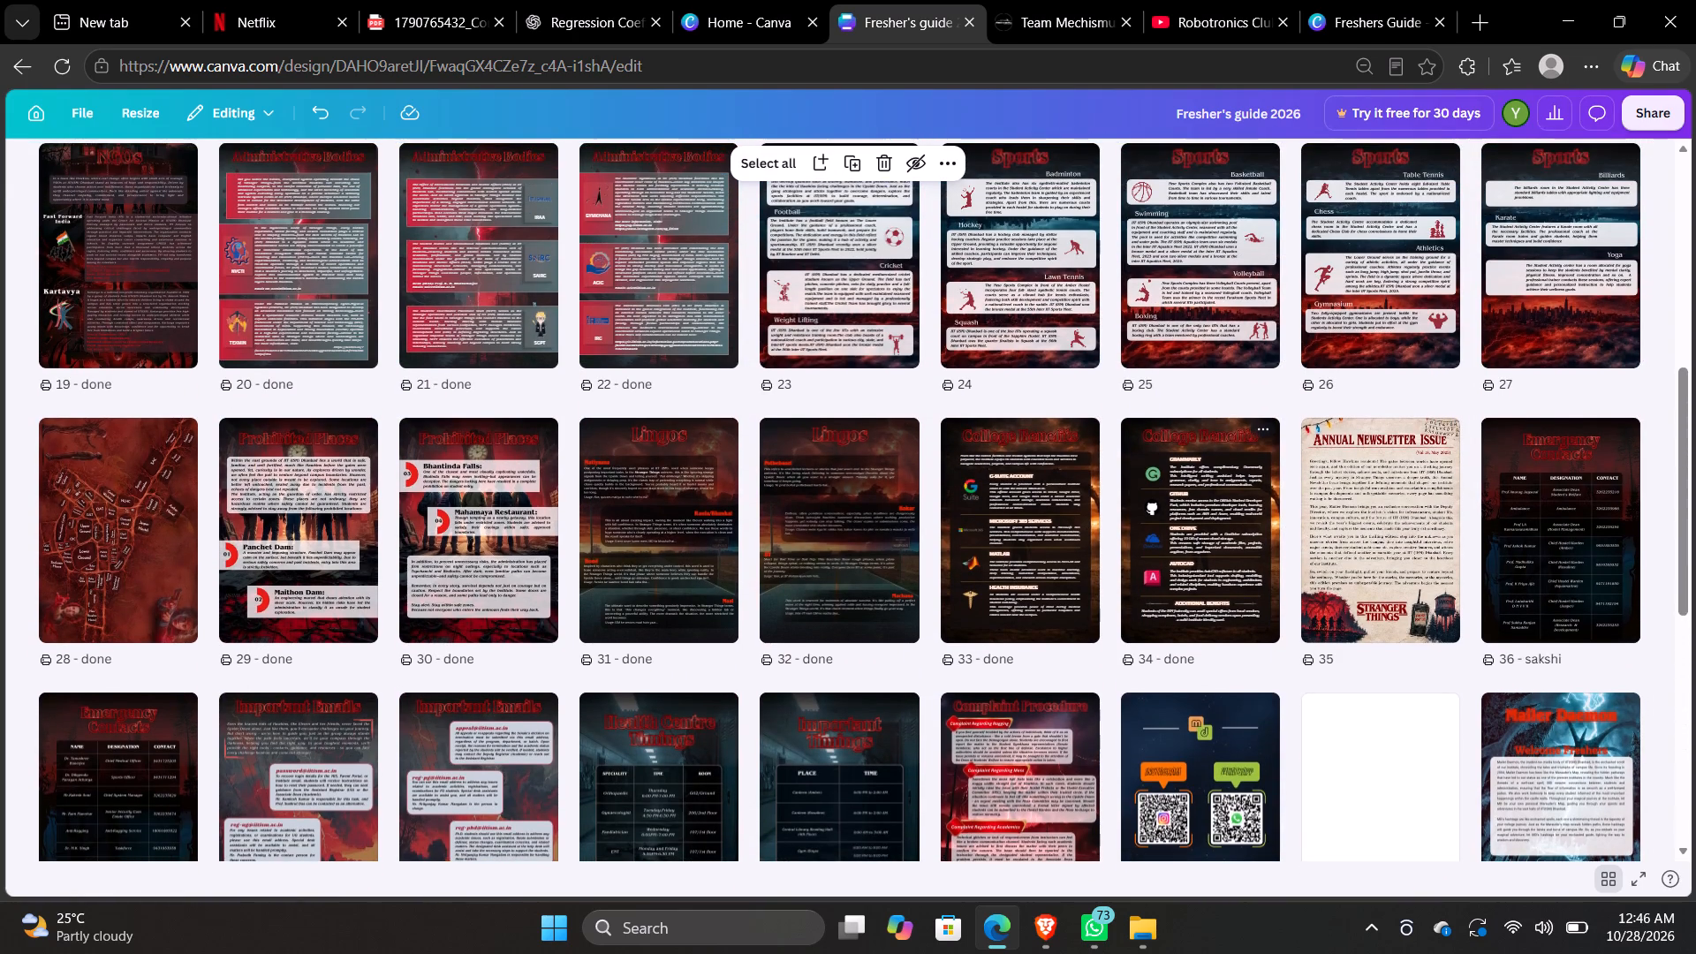
pyautogui.scroll(2, 1204, 377)
pyautogui.scroll(-1, 1204, 377)
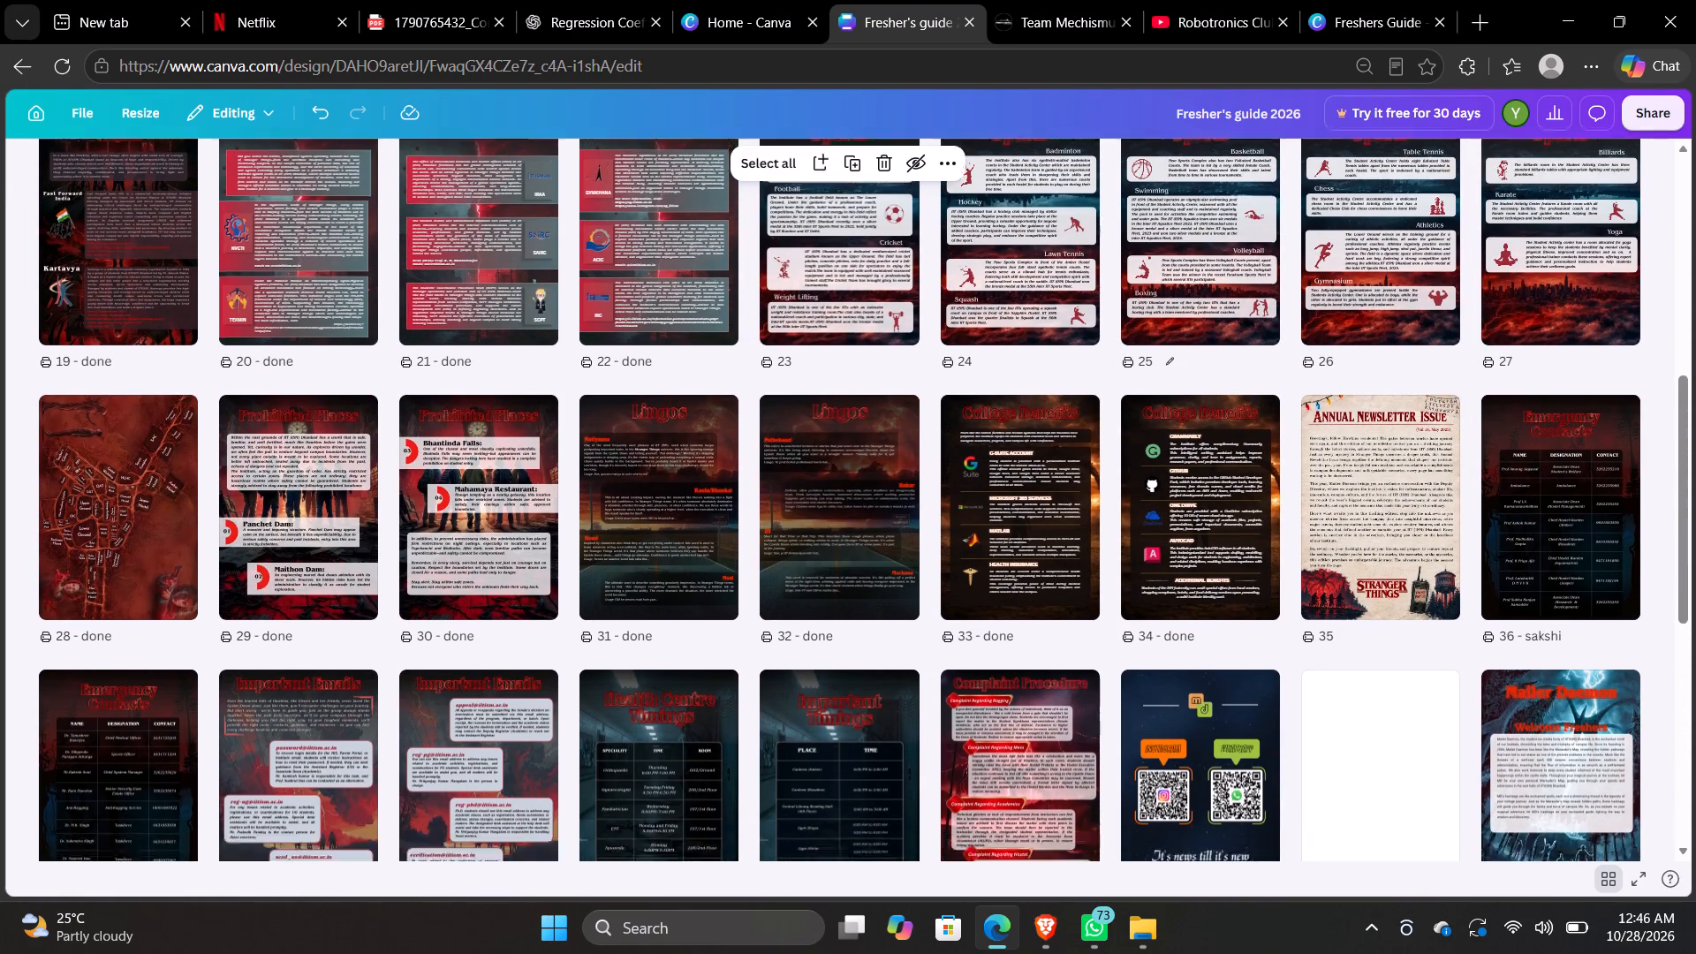
pyautogui.scroll(-1, 1204, 377)
pyautogui.scroll(2, 1204, 377)
pyautogui.click(1601, 879)
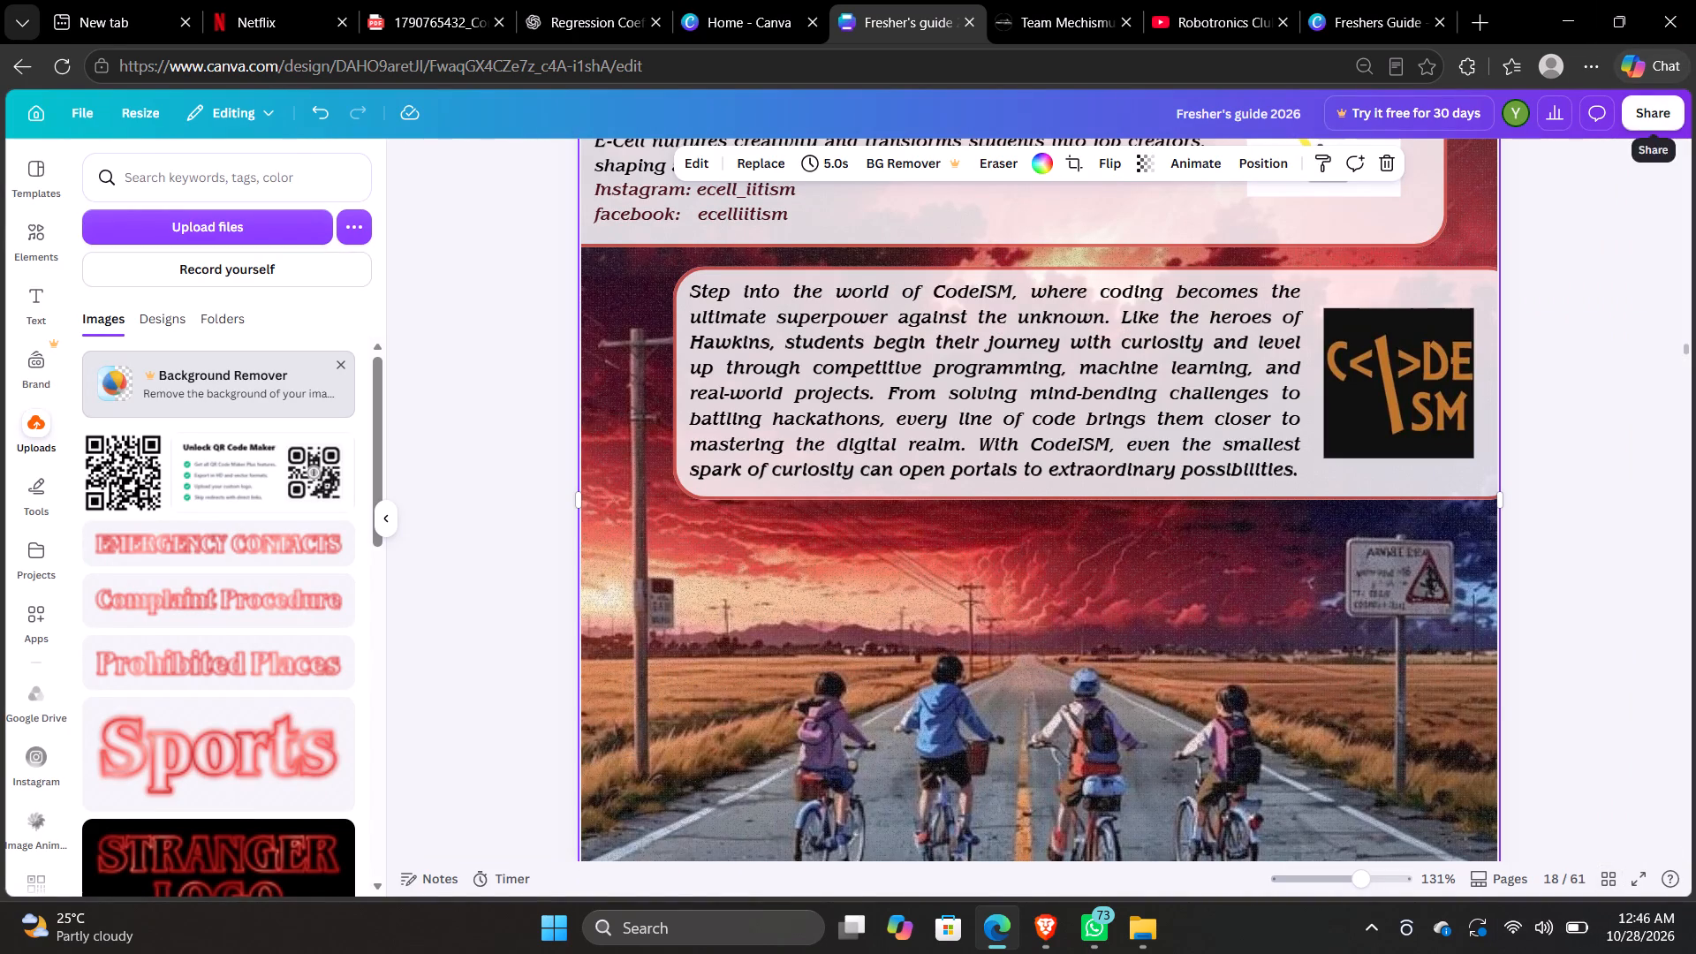
# Open the download settings for the Fresher's guide 2026 design.
pyautogui.click(1642, 110)
pyautogui.click(1388, 526)
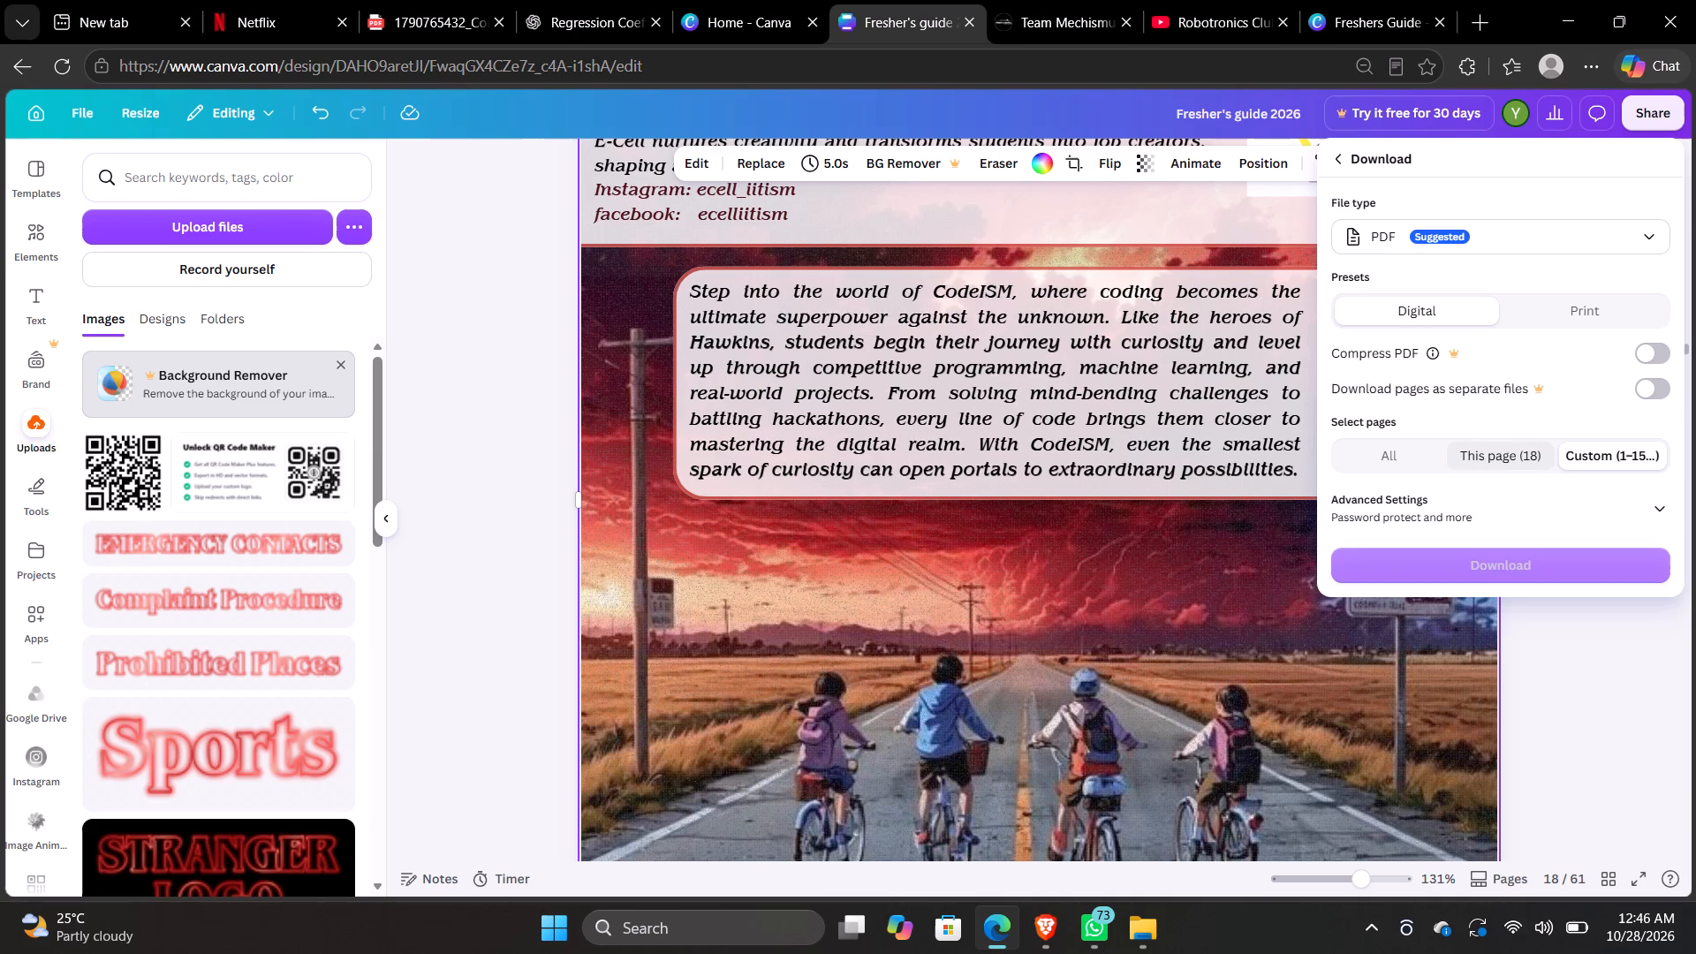
# Download pages 1–35 of the Fresher's guide 2026 design as a PDF, replacing the existing custom page range.
pyautogui.click(1606, 444)
pyautogui.scroll(-1, 1560, 588)
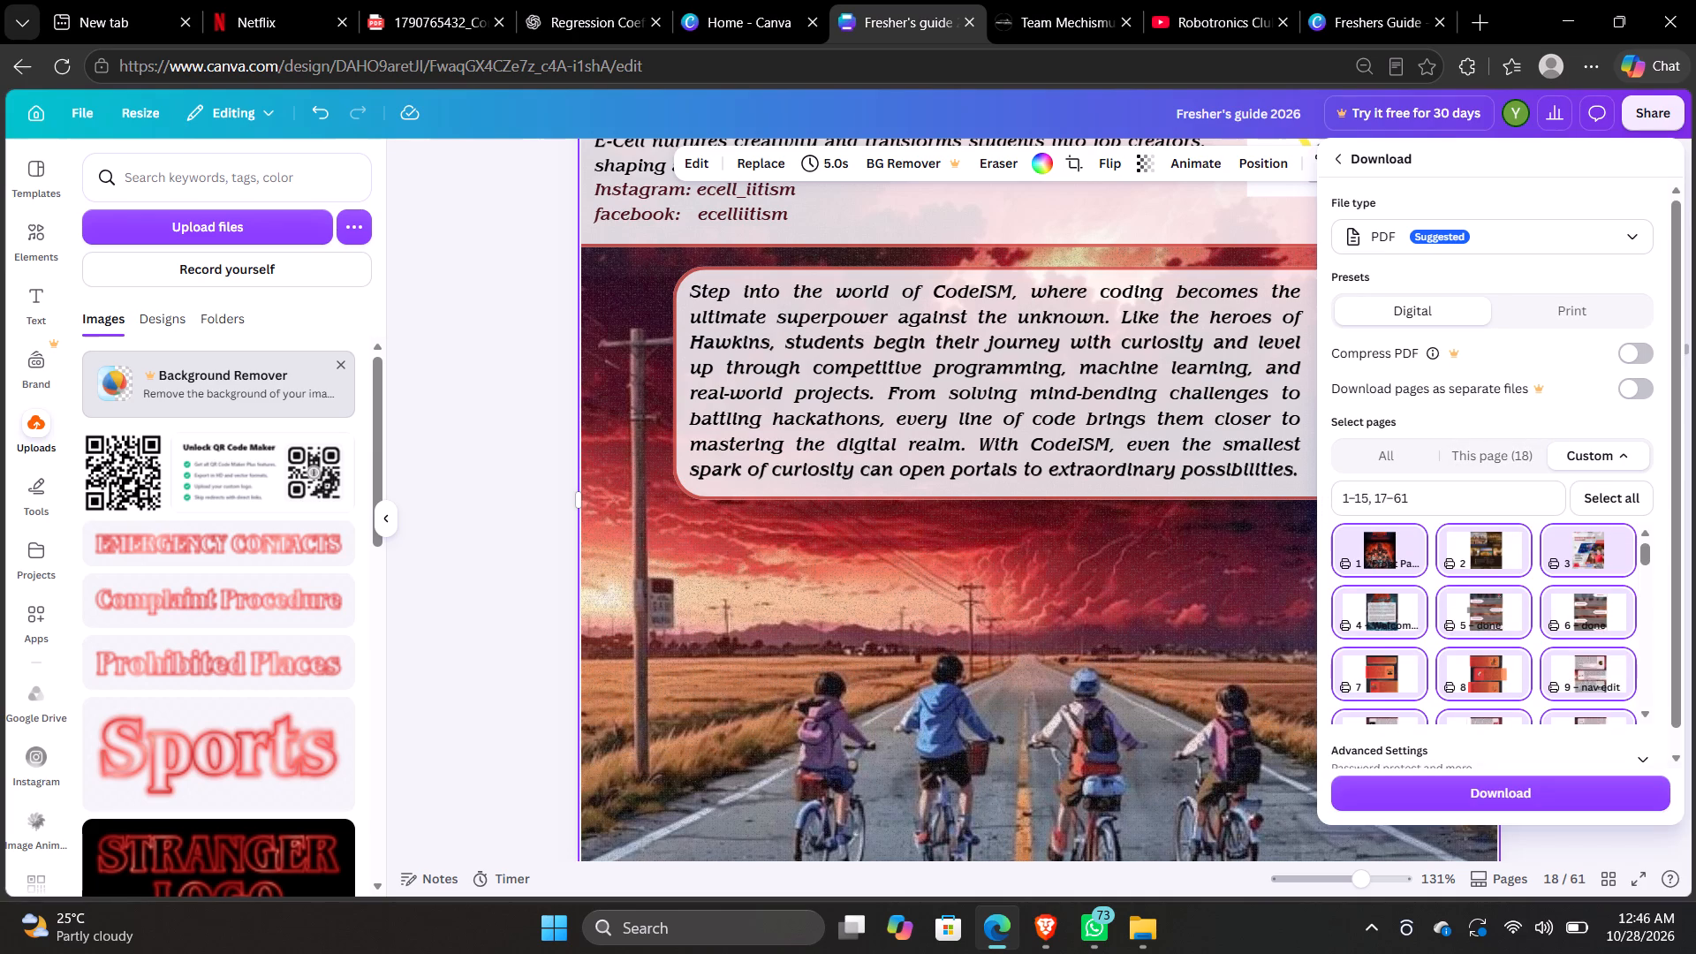
pyautogui.scroll(-1, 1560, 588)
pyautogui.click(1475, 503)
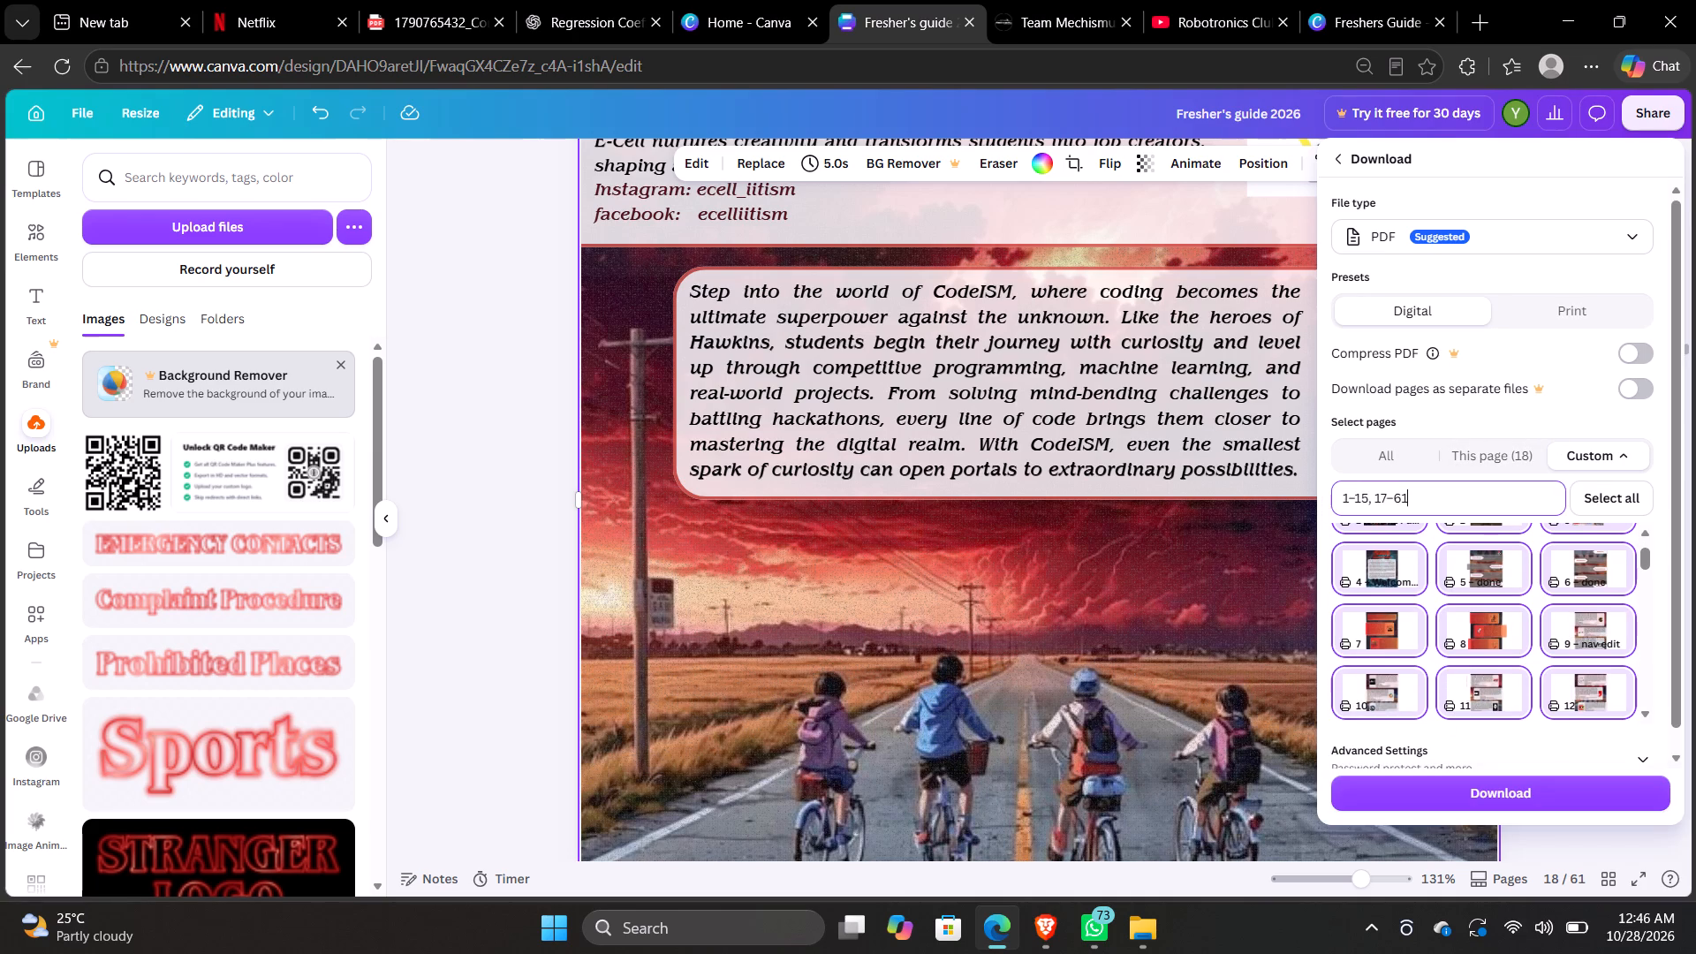
pyautogui.press('BackSpace')
pyautogui.press('BackSpace')
pyautogui.press('BackSpace')
pyautogui.press('BackSpace')
pyautogui.press('BackSpace')
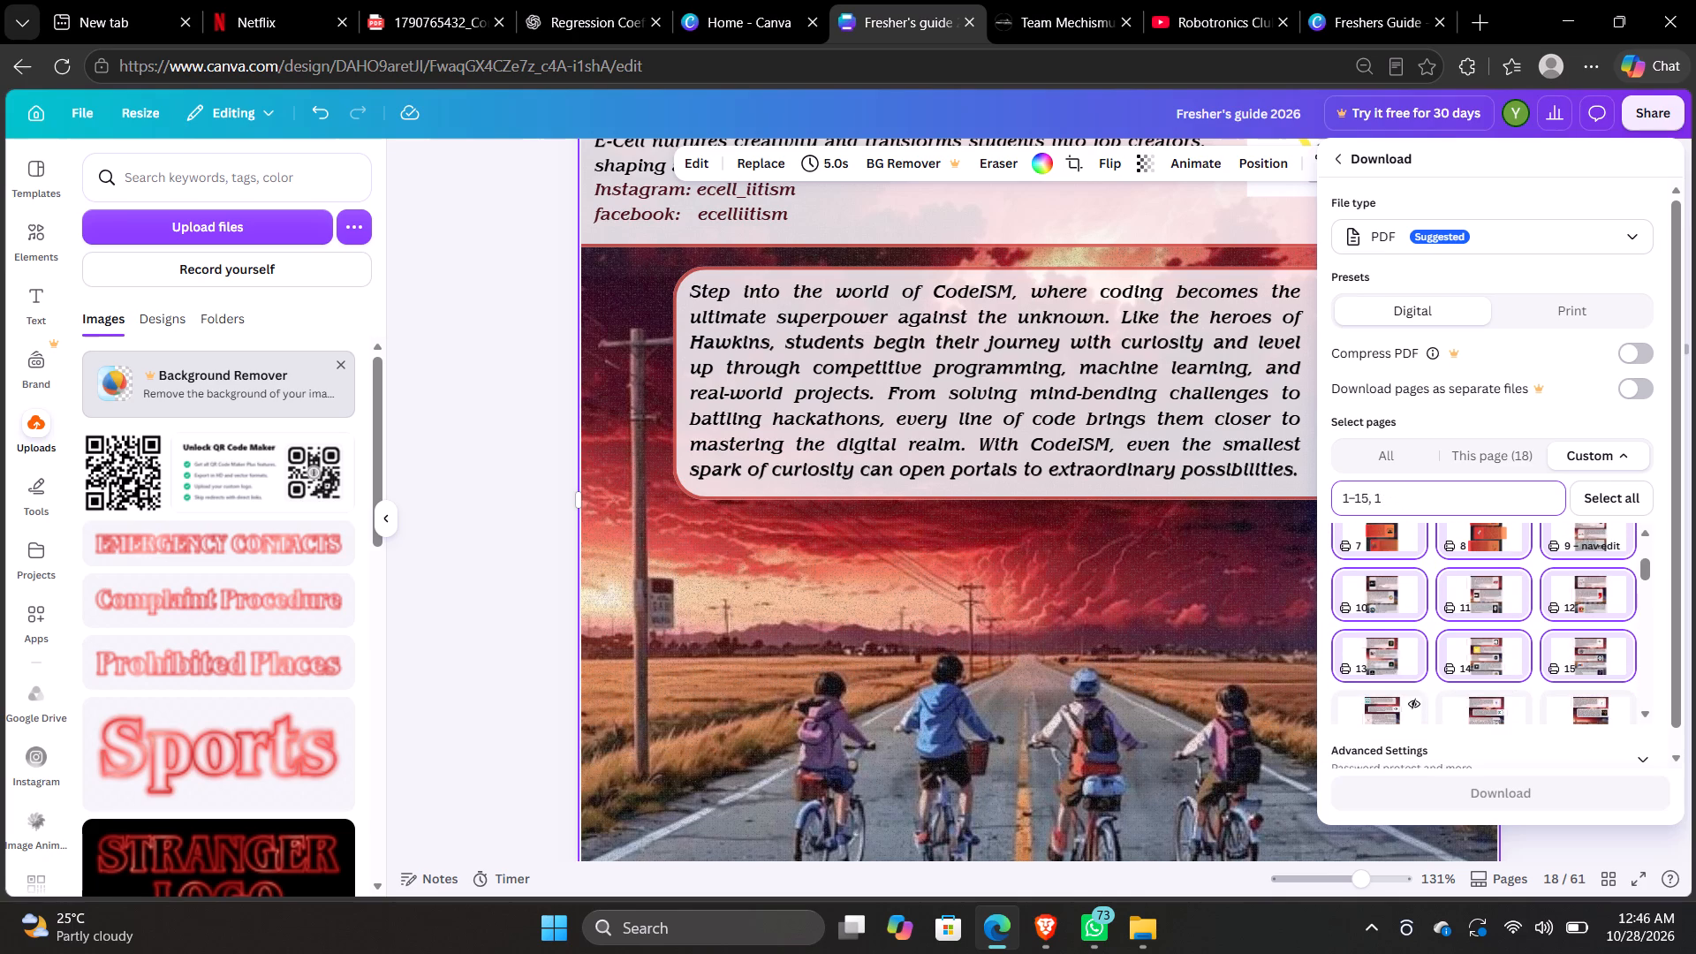
pyautogui.press('BackSpace')
pyautogui.press('BackSpace')
pyautogui.press('BackSpace')
pyautogui.press('BackSpace')
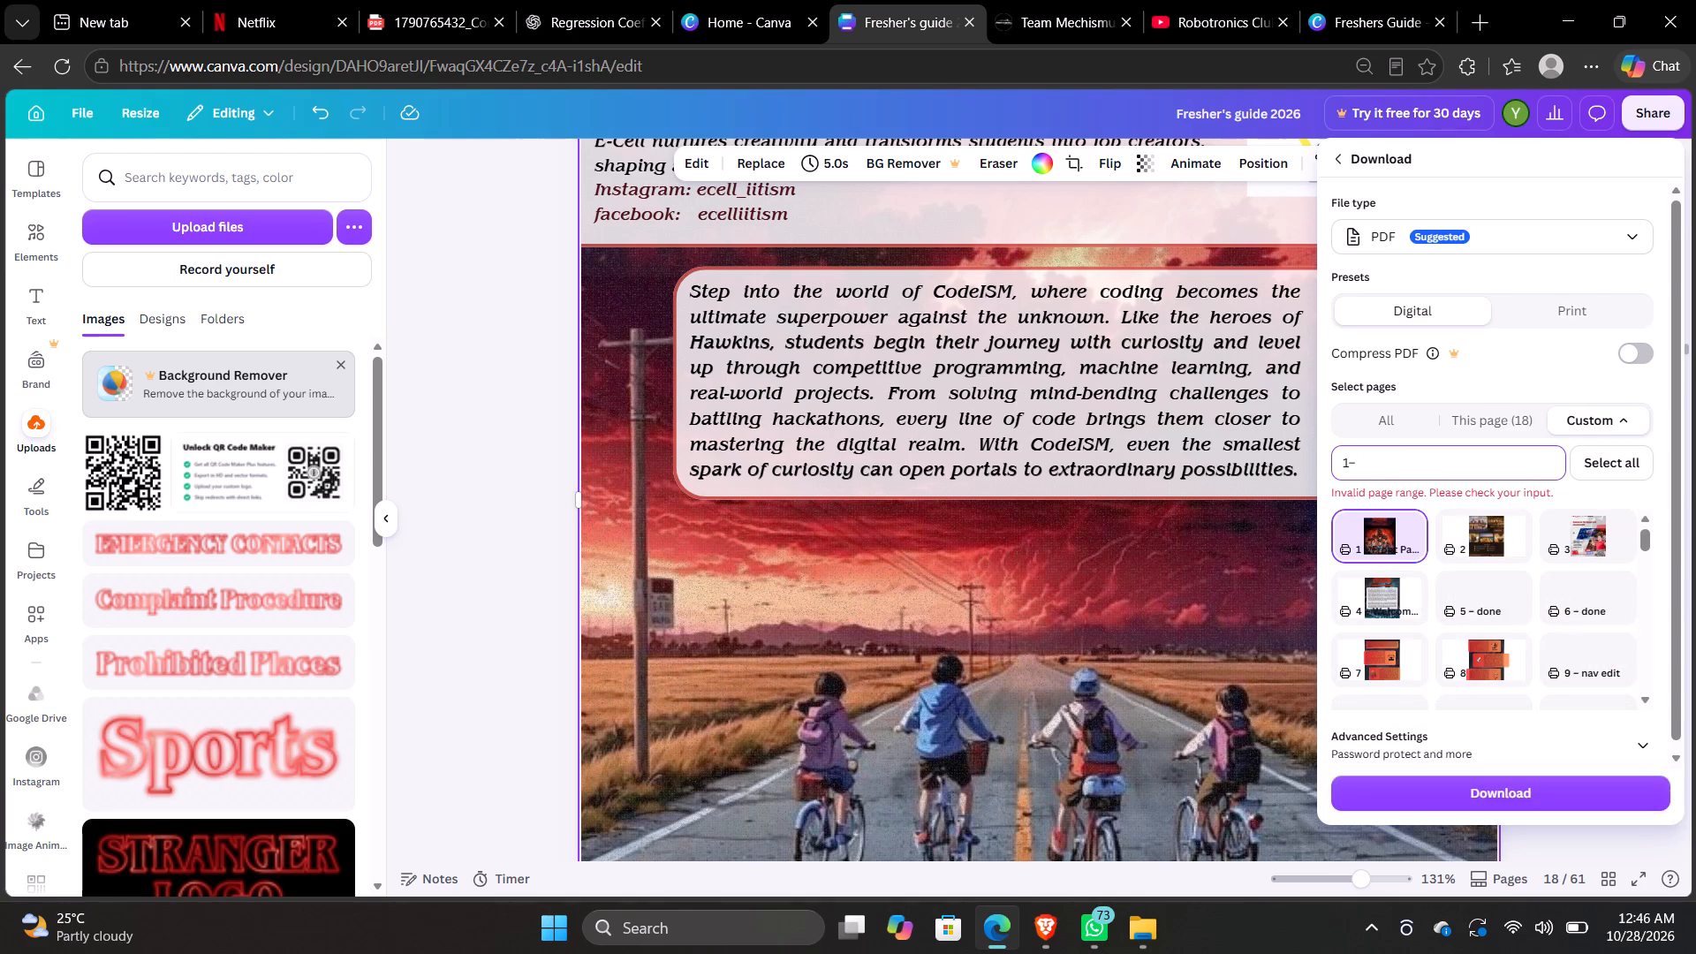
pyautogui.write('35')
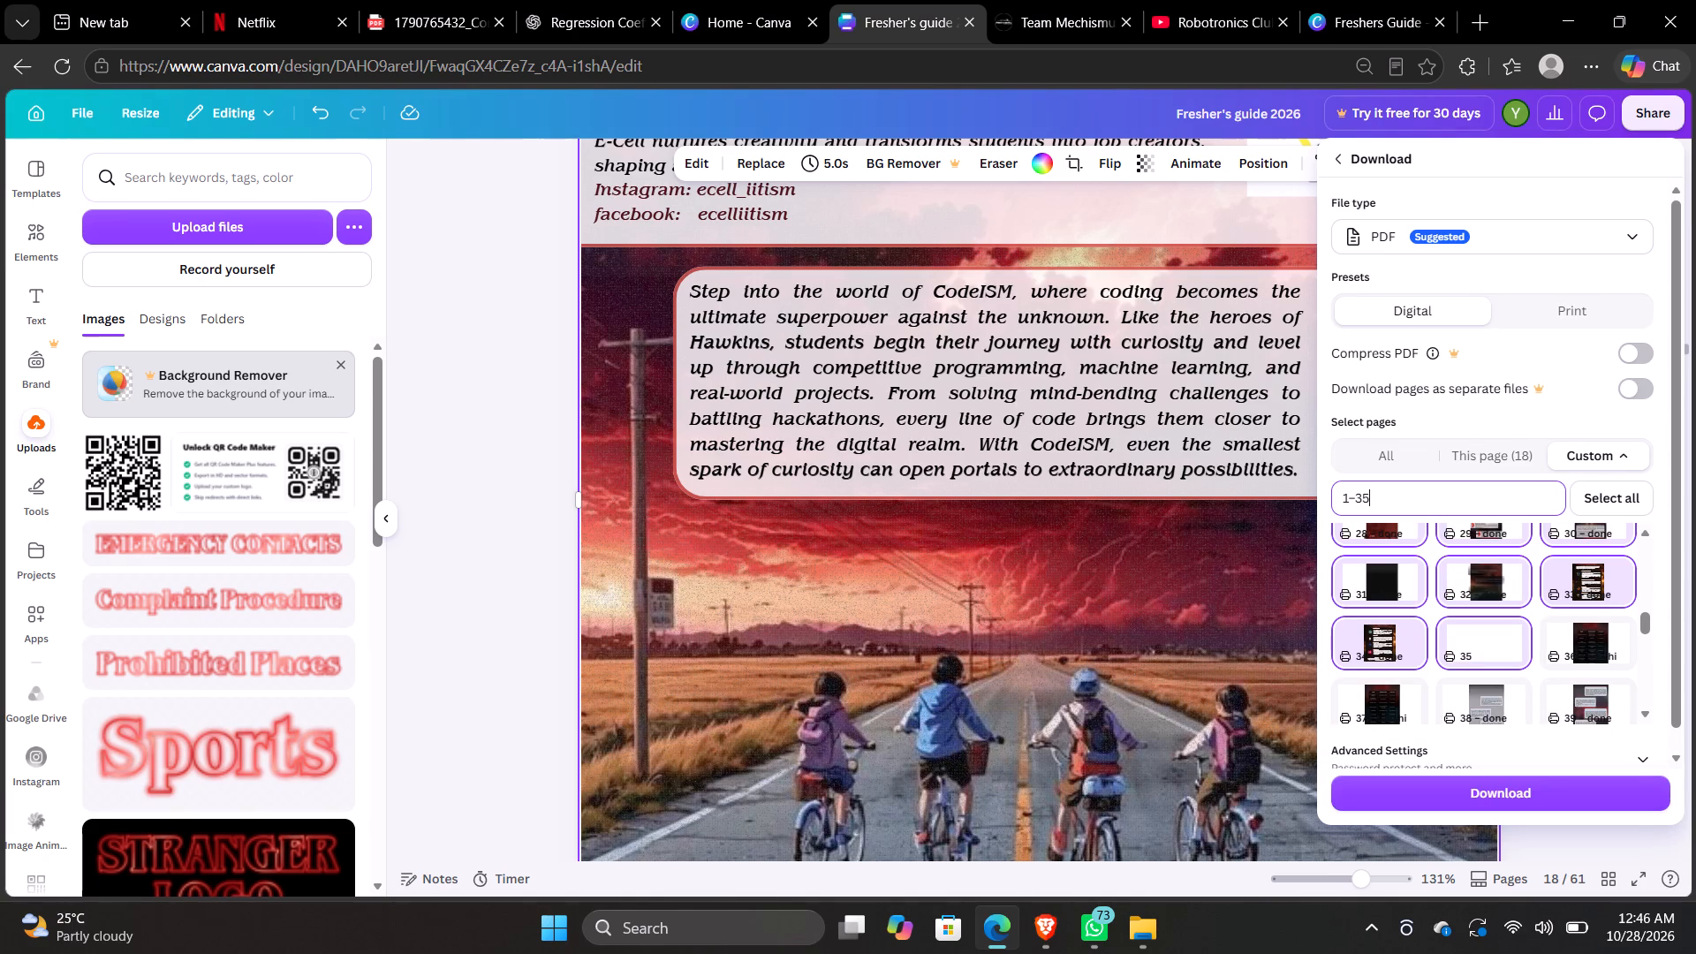
pyautogui.click(1460, 784)
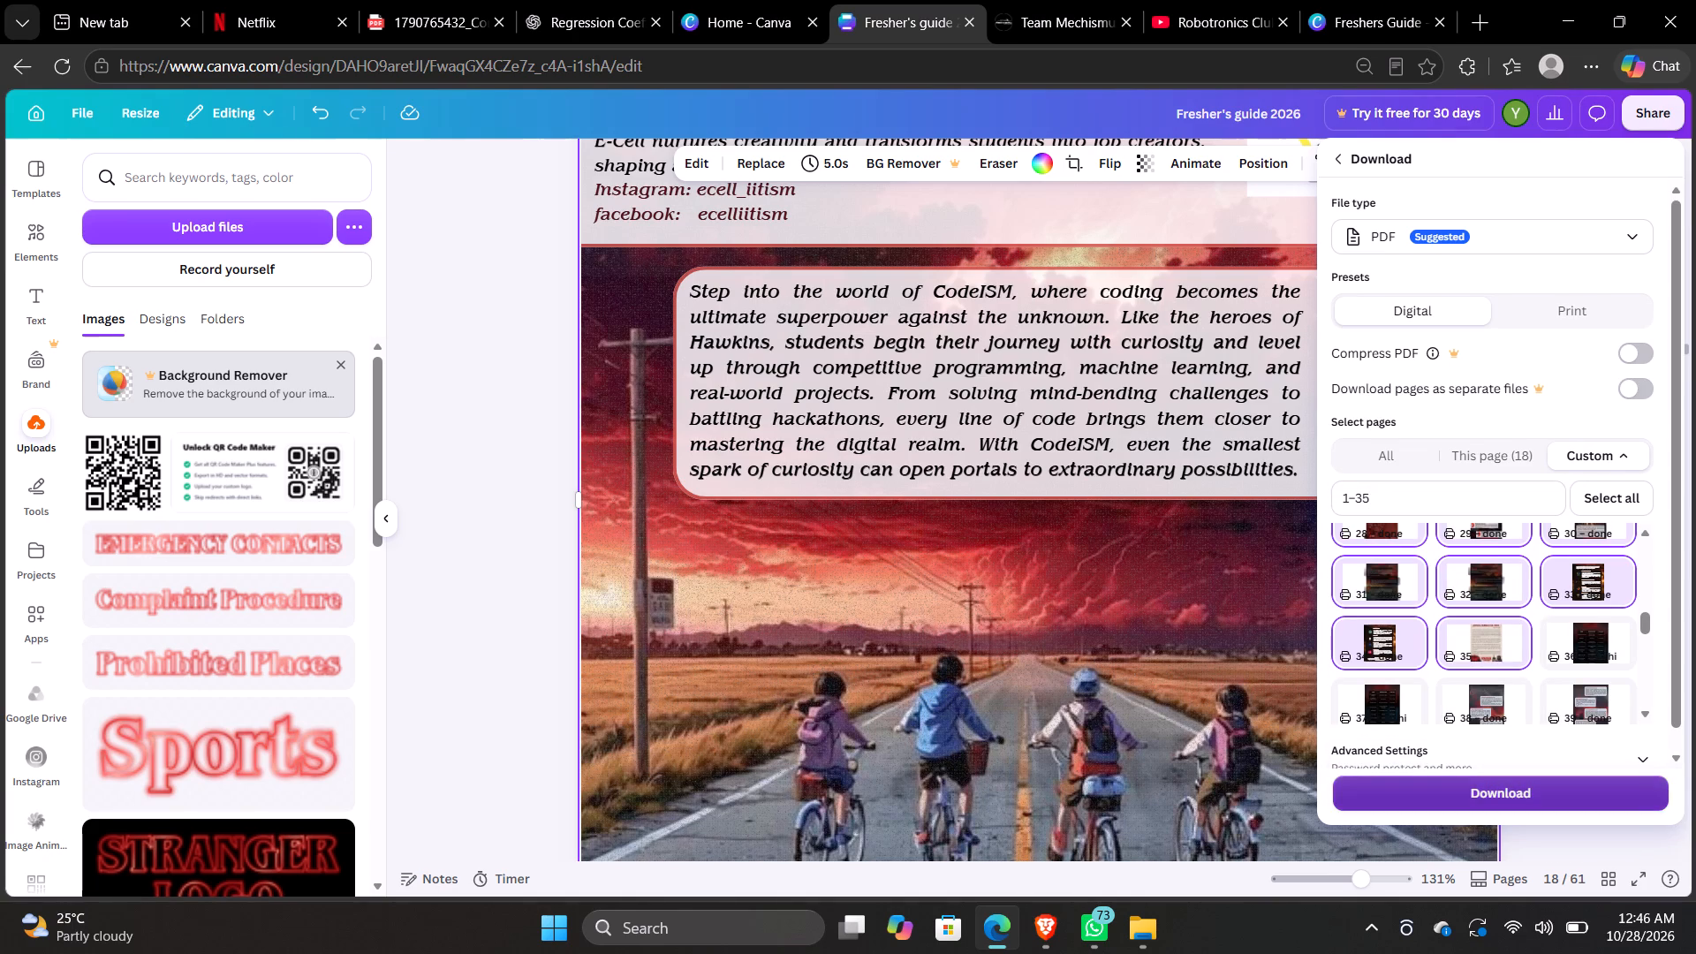
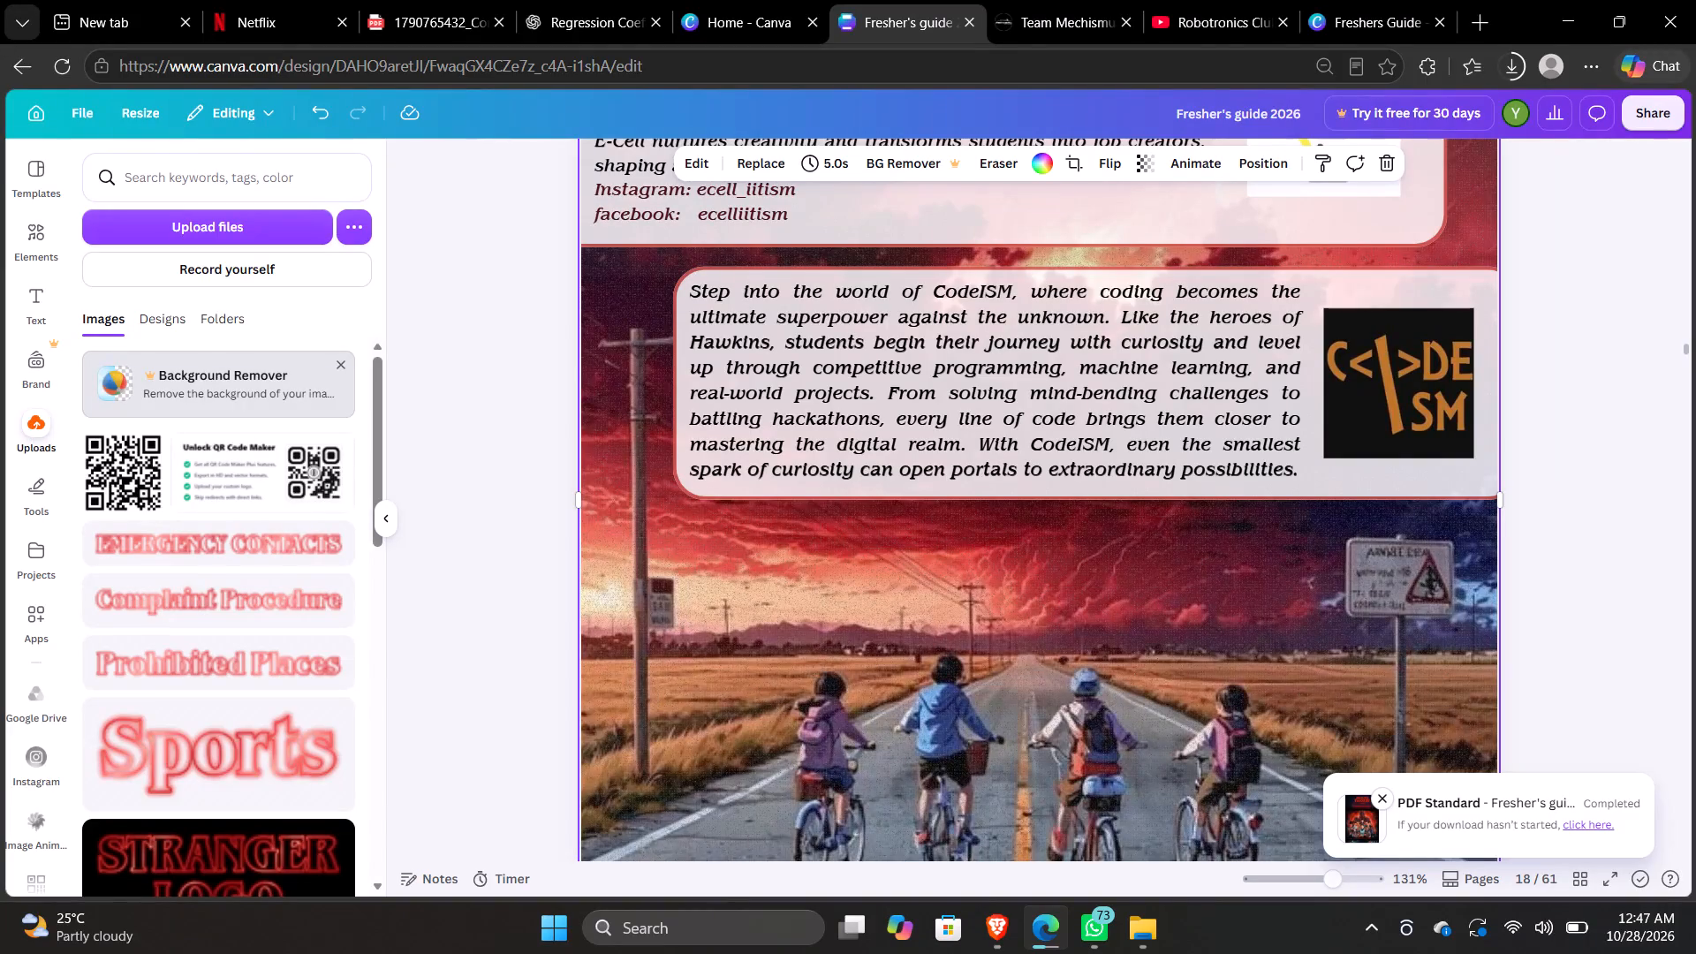
# Request the completed PDF Standard download of the Fresher's guide 2026 again through the download notification's fallback link.
pyautogui.click(1581, 814)
pyautogui.click(1580, 825)
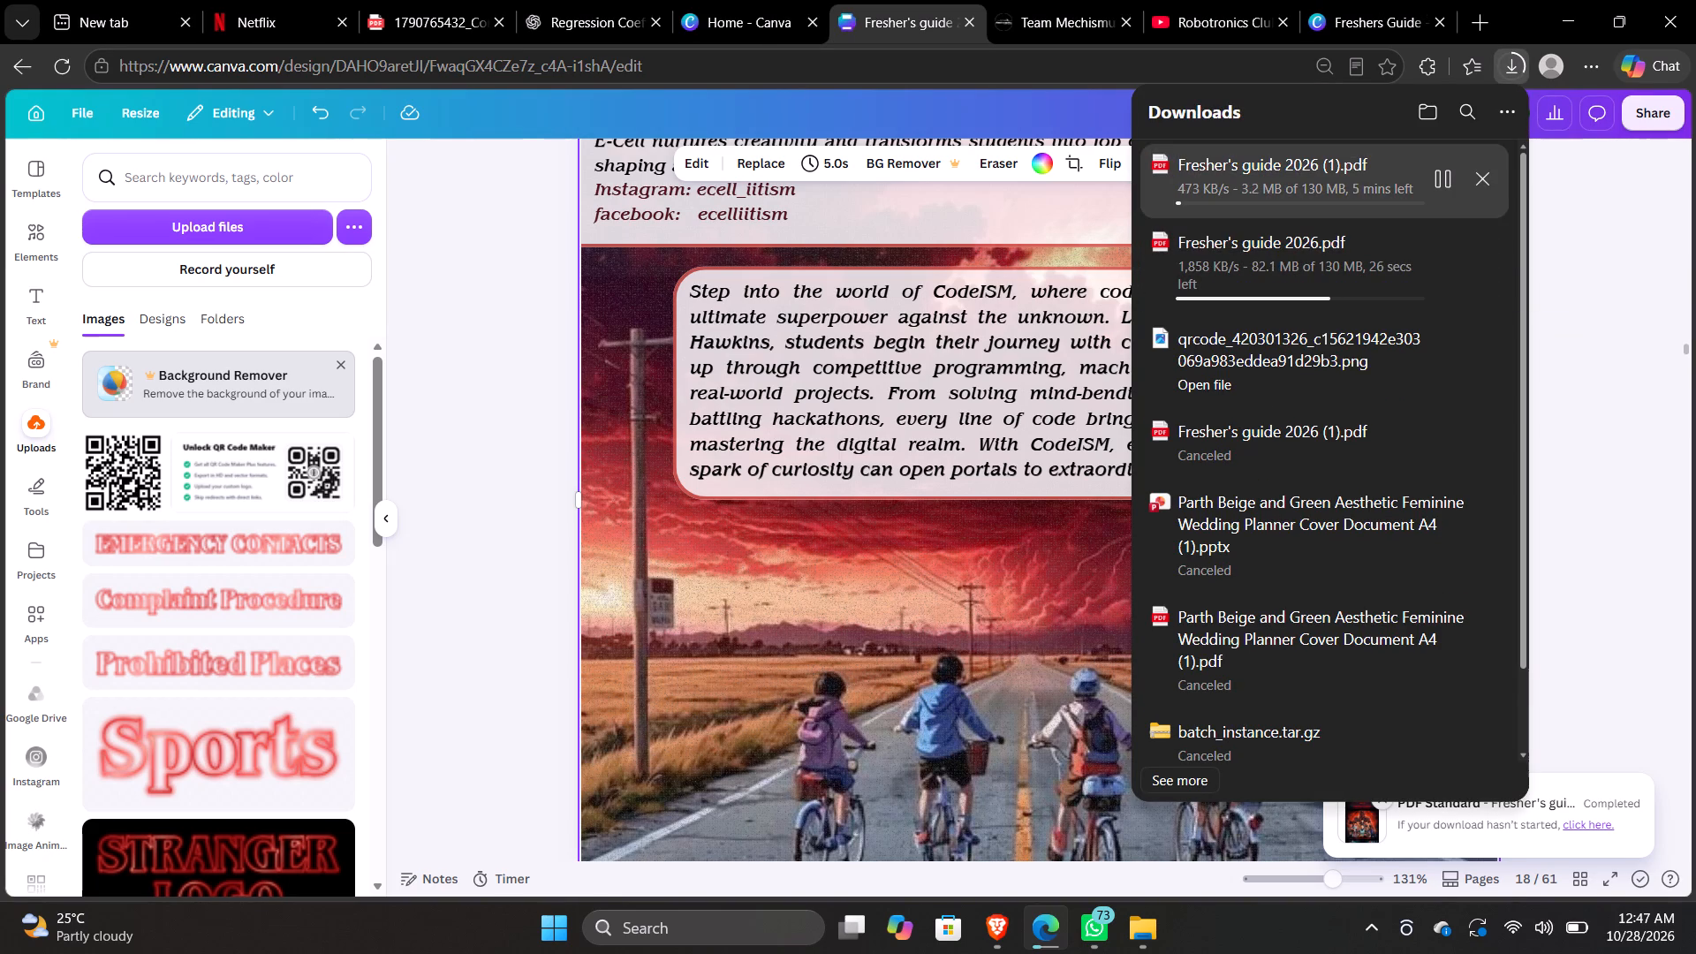
# Pause the duplicate download Fresher's guide 2026 (1).pdf.
pyautogui.click(1434, 185)
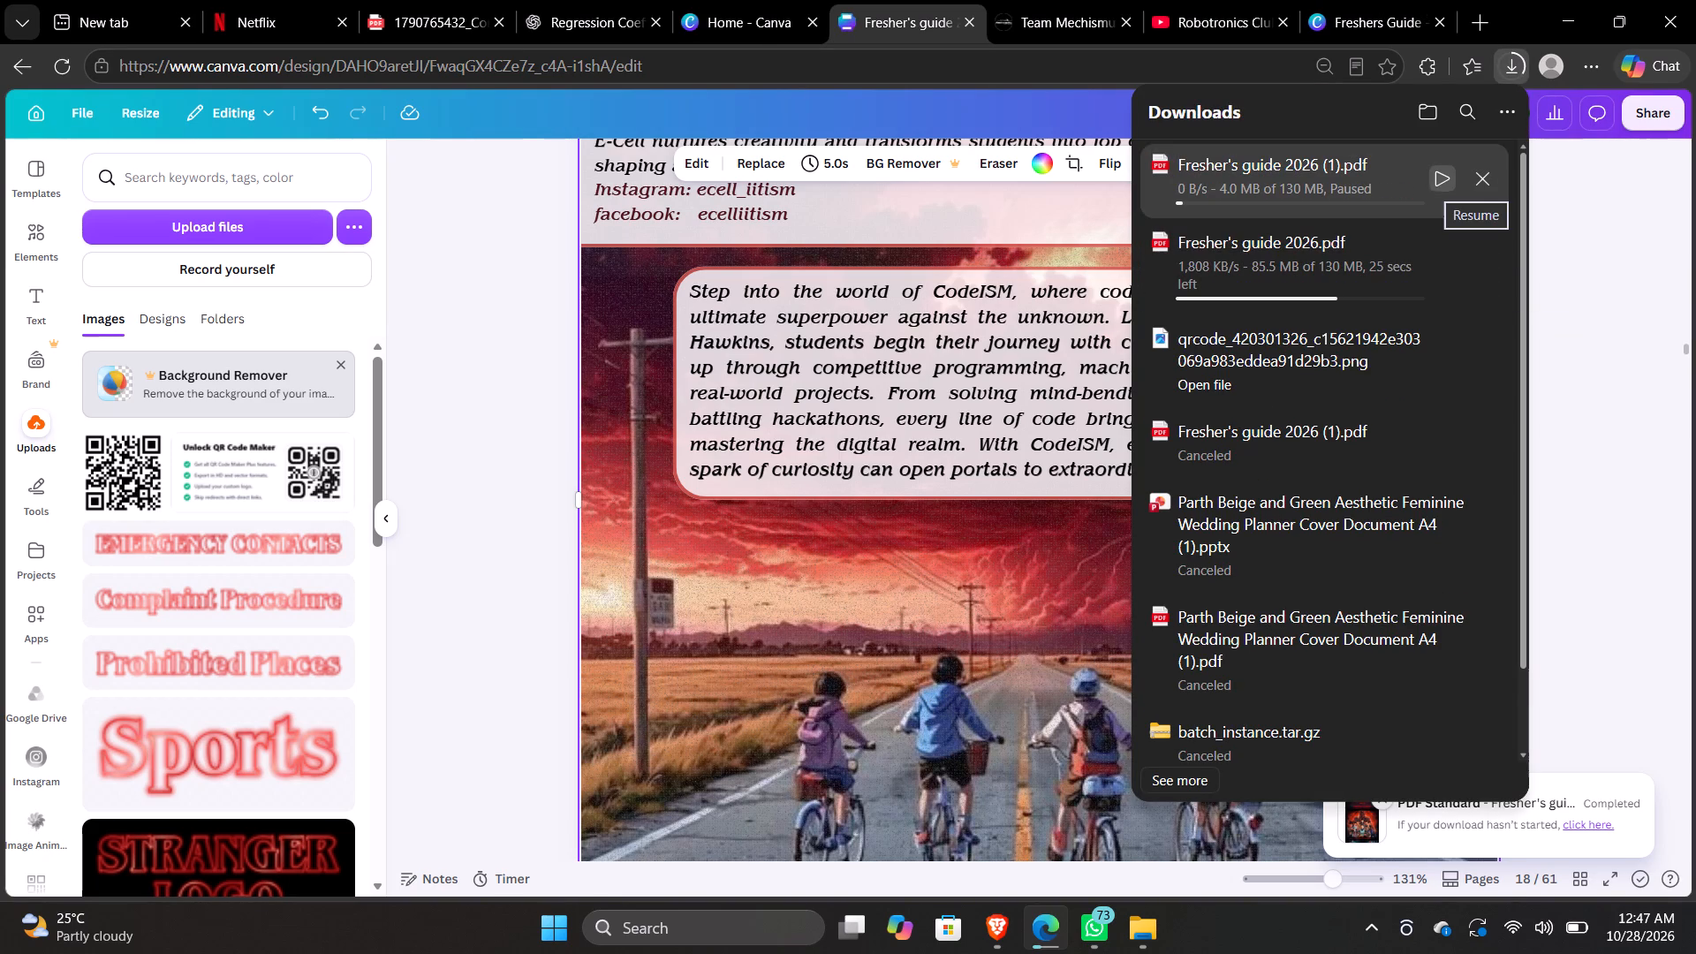